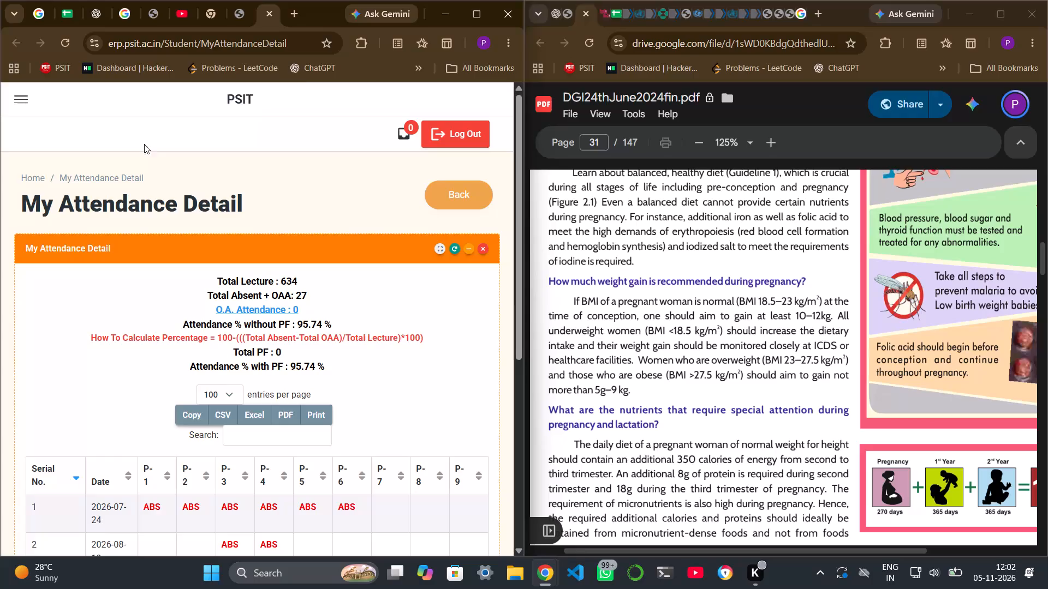
# Log out of the PSIT student portal in both open tabs, and close those tabs and the neighbouring one.
pyautogui.click(481, 140)
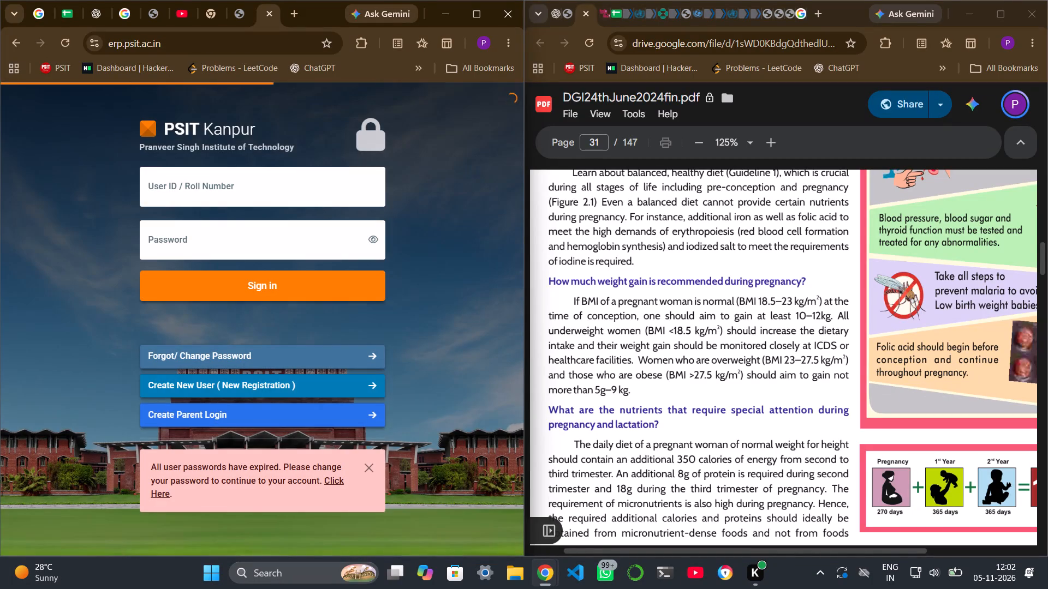
pyautogui.click(270, 19)
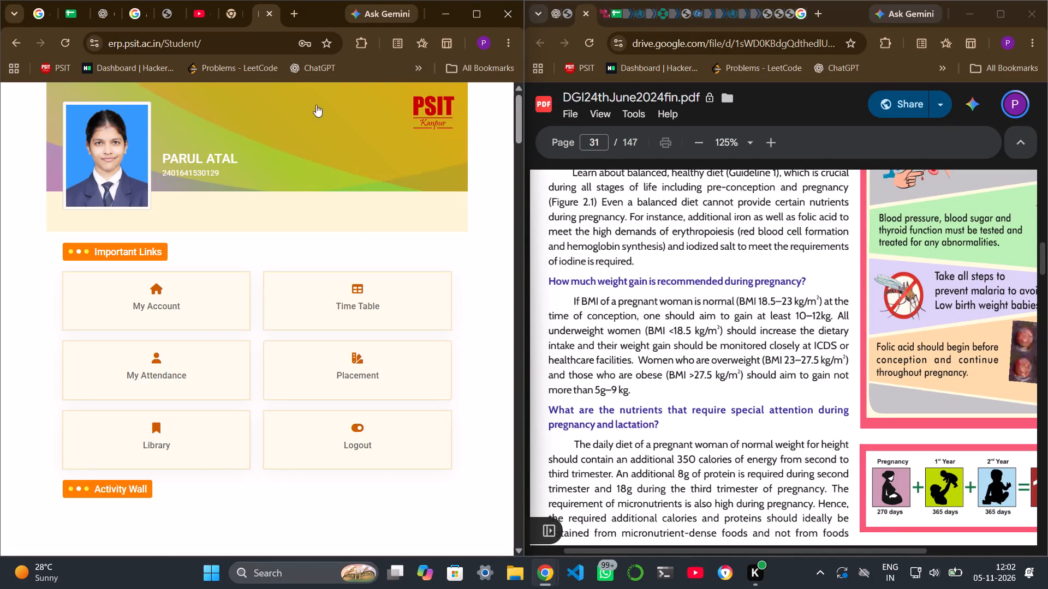
pyautogui.click(369, 439)
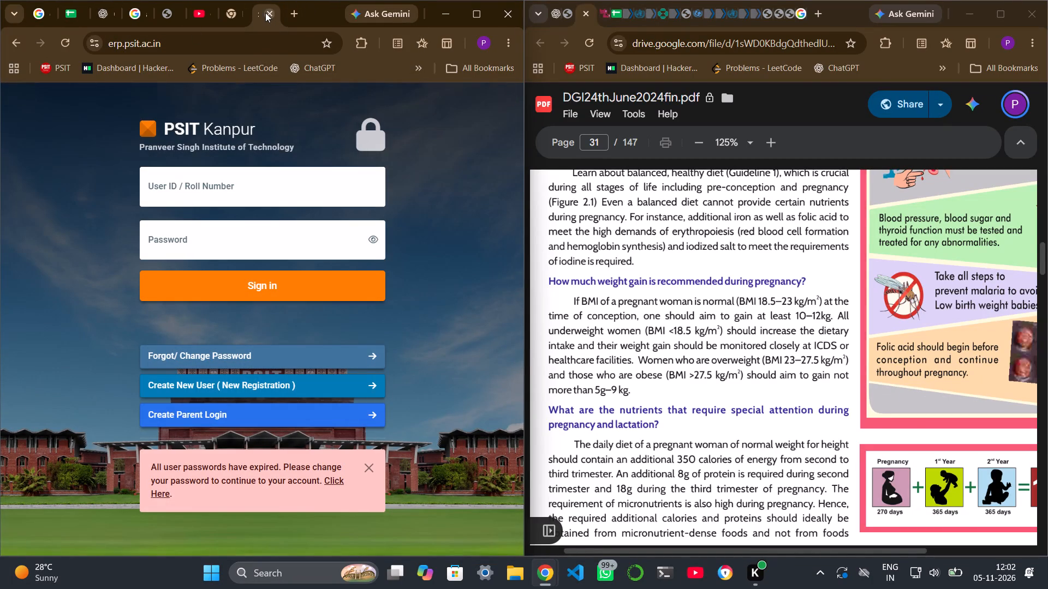
pyautogui.click(266, 13)
pyautogui.click(266, 13)
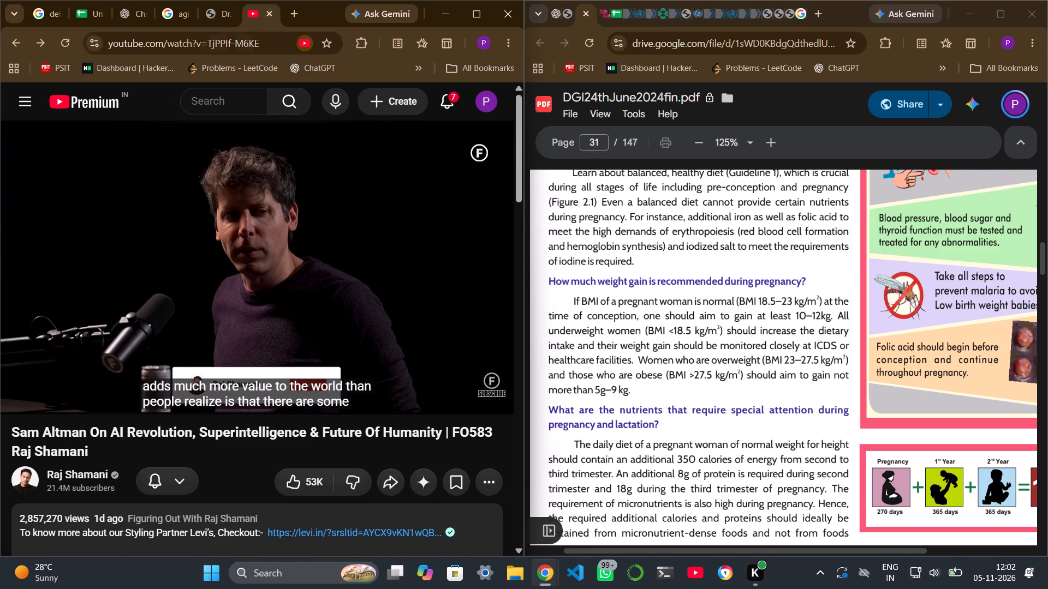
# Bring up the nutrition spreadsheet and read the guideline PDF's passages on weight gain and nutrients needing special attention during pregnancy and lactation.
pyautogui.click(81, 8)
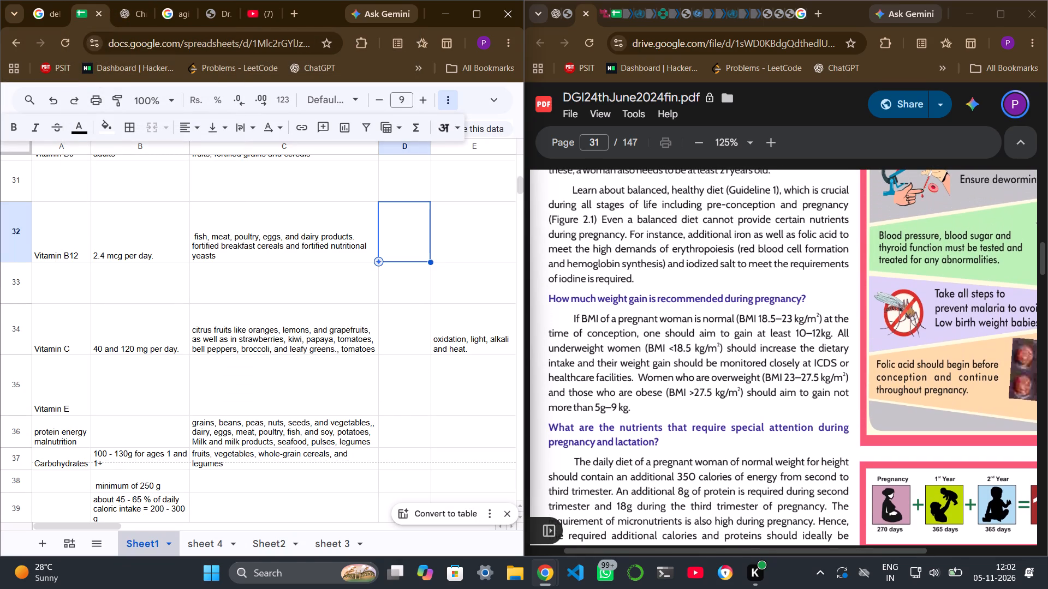
pyautogui.scroll(-1, 704, 404)
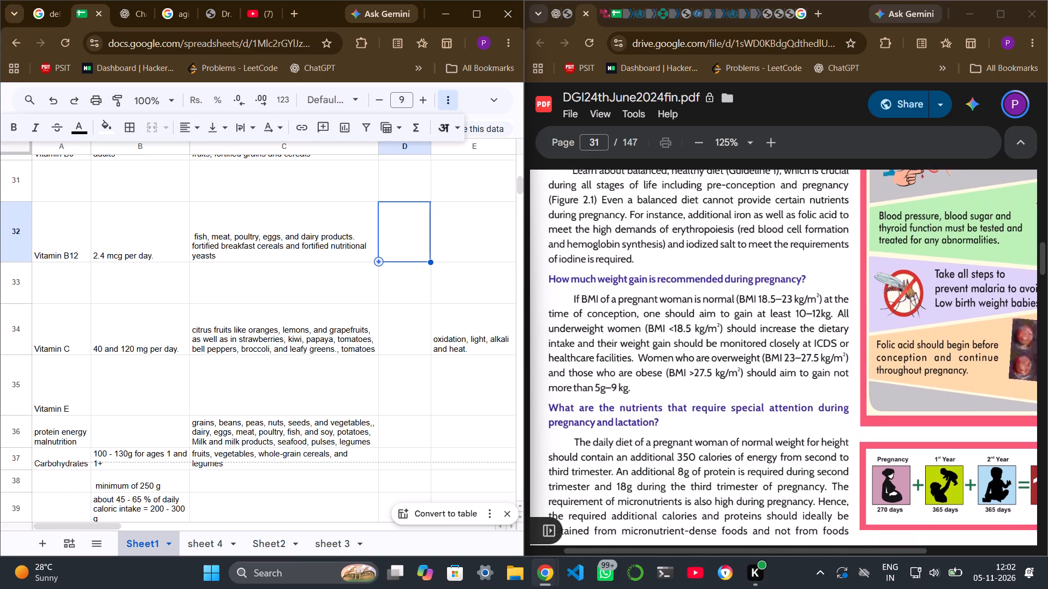
pyautogui.scroll(-1, 704, 404)
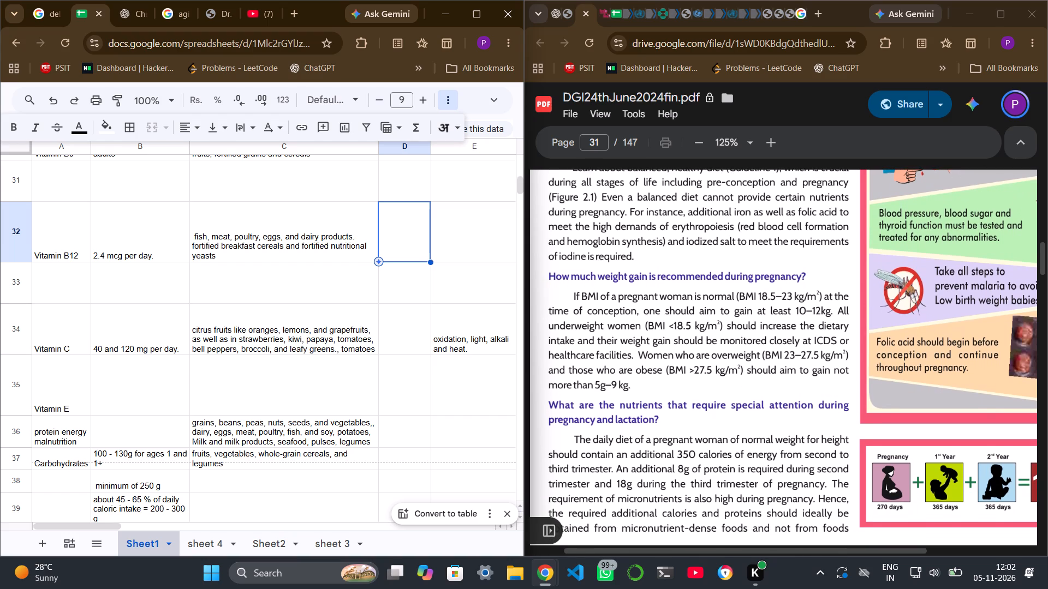
pyautogui.scroll(-1, 704, 404)
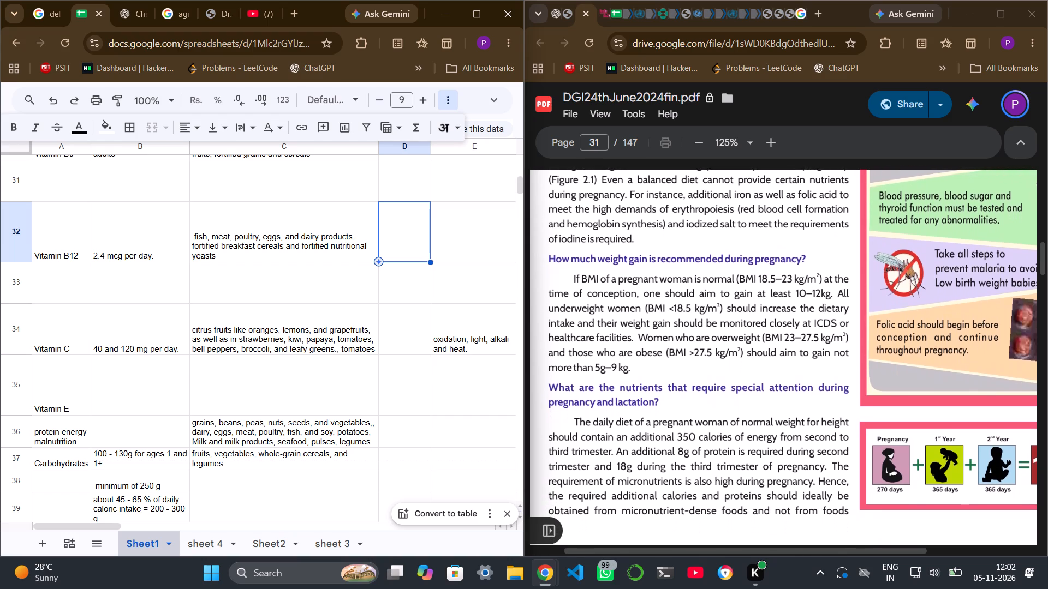
pyautogui.scroll(-3, 704, 404)
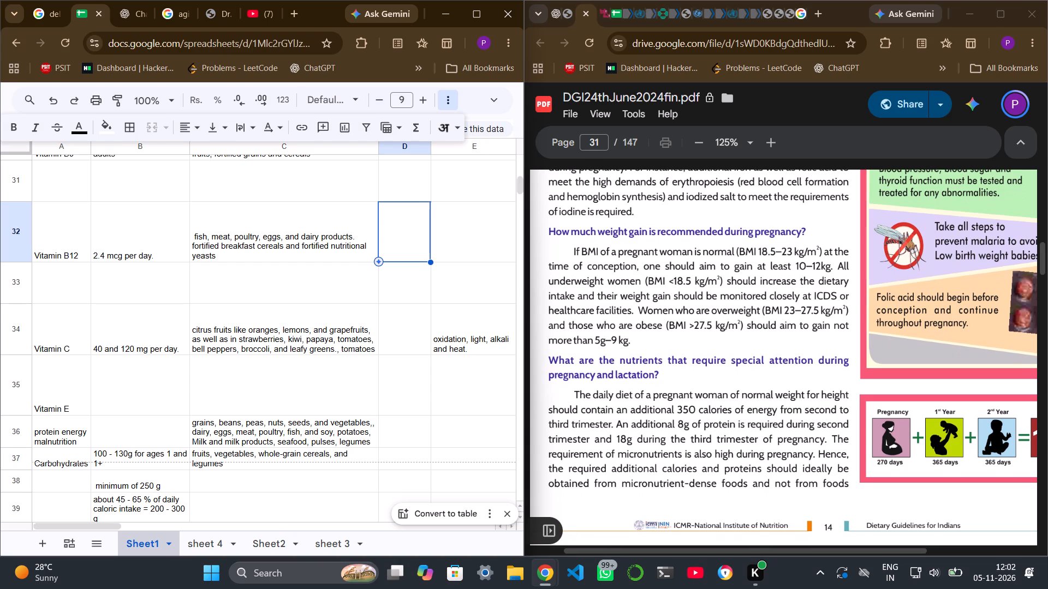
pyautogui.scroll(-1, 704, 404)
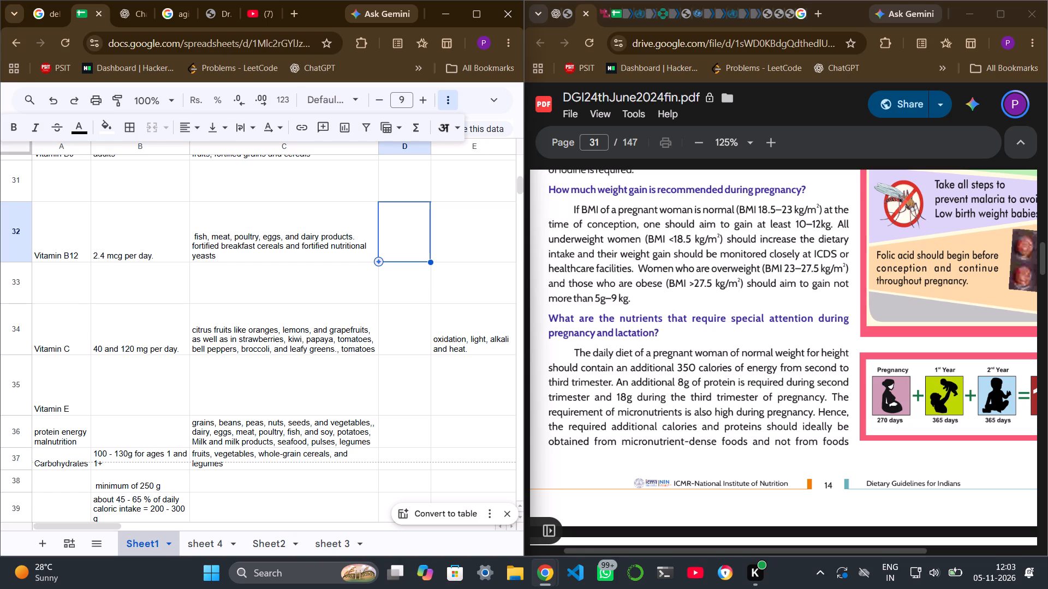
pyautogui.scroll(-1, 691, 267)
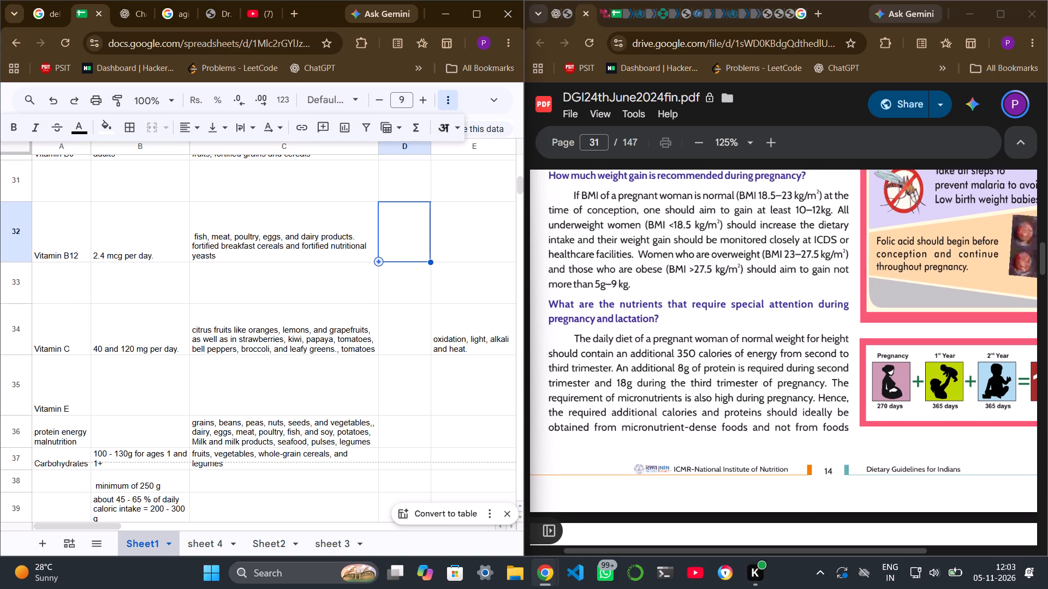
pyautogui.scroll(-2, 691, 267)
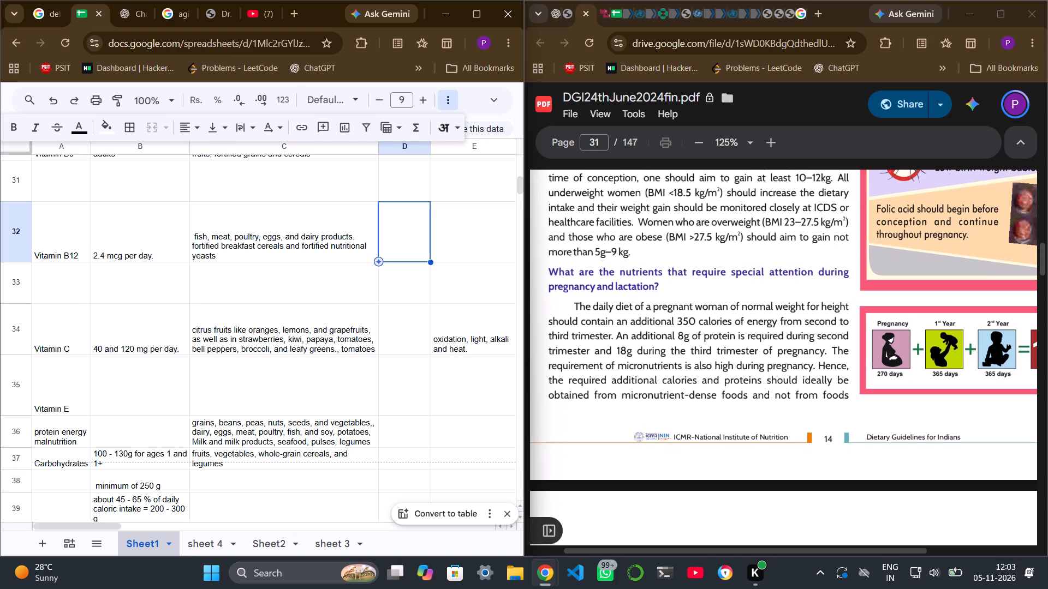
pyautogui.scroll(-1, 691, 267)
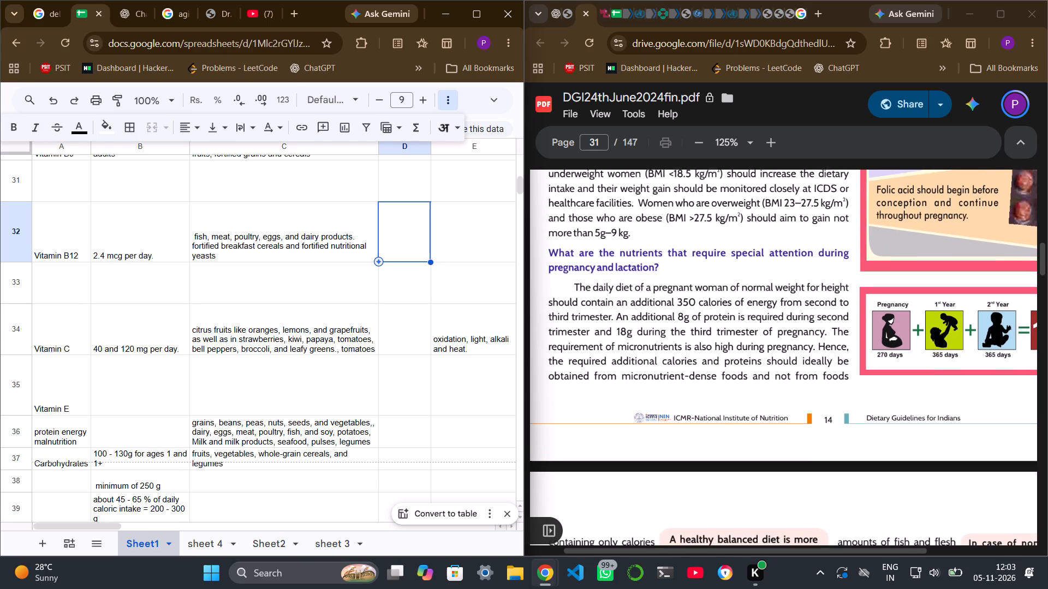
pyautogui.scroll(-1, 691, 267)
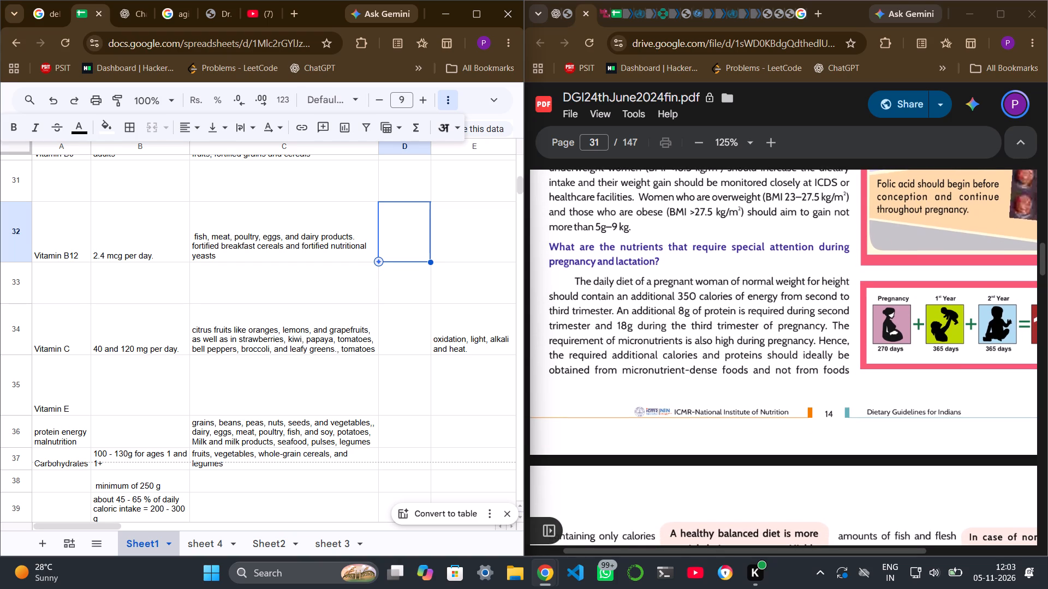
pyautogui.scroll(-1, 691, 267)
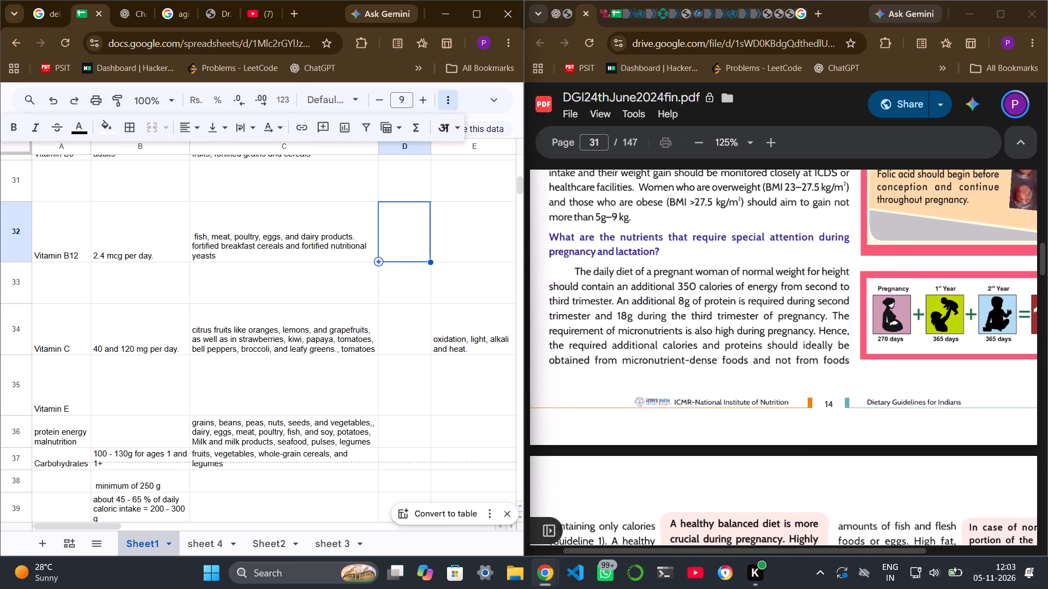
pyautogui.scroll(-1, 698, 324)
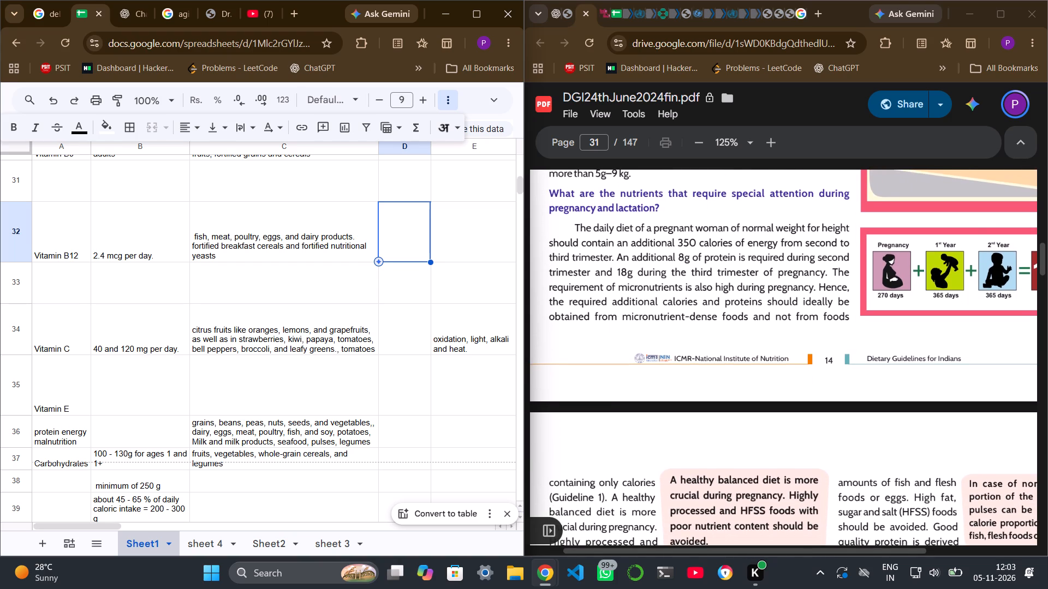
pyautogui.scroll(1, 698, 324)
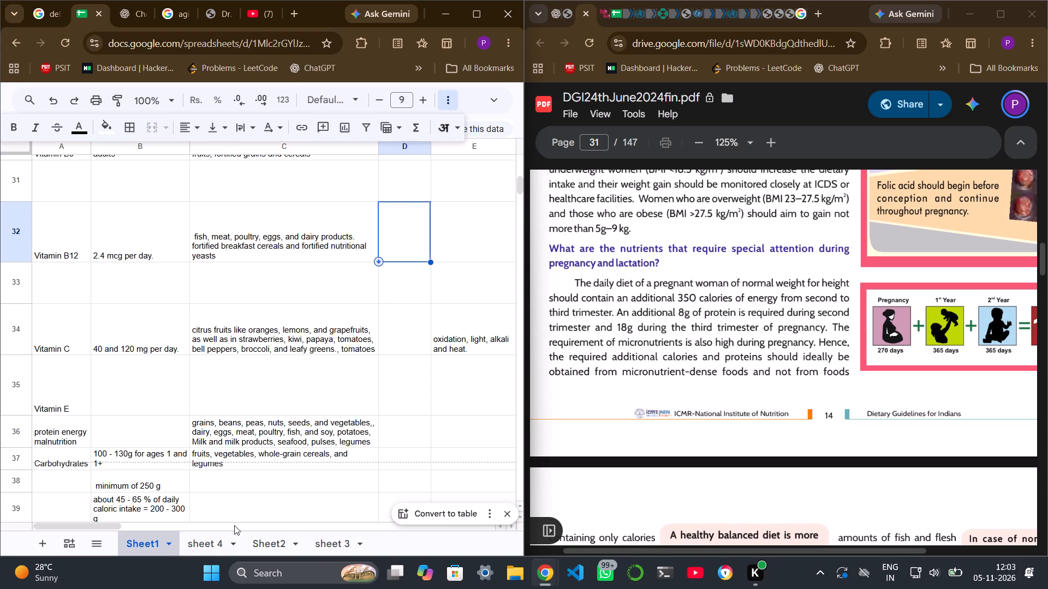
# Add a new sheet after sheet 4 in the nutrition spreadsheet and rename it "pregnancy".
pyautogui.click(219, 540)
pyautogui.scroll(2, 305, 341)
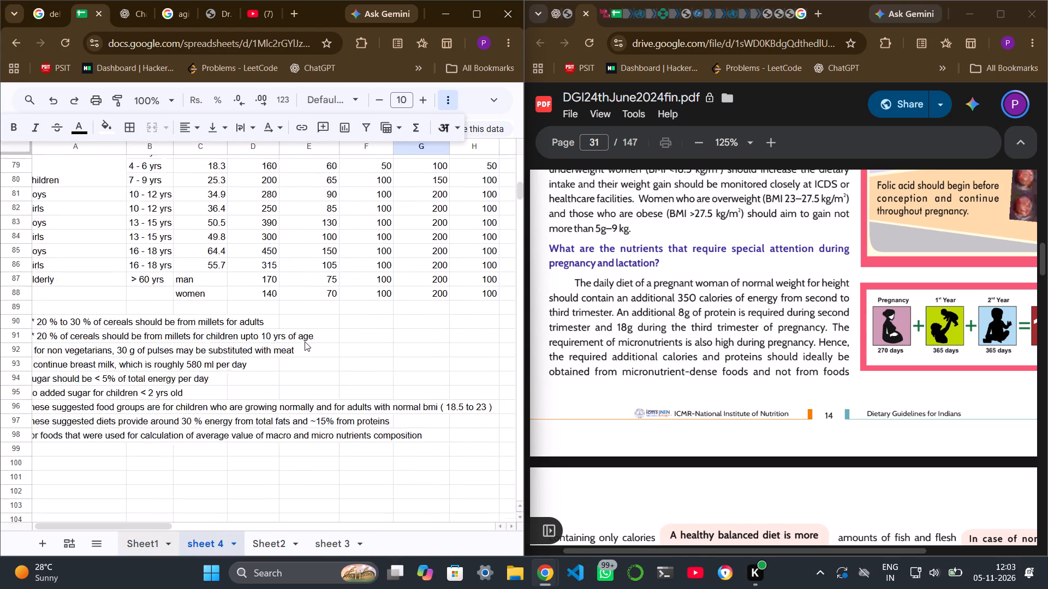
pyautogui.scroll(1, 305, 341)
pyautogui.hscroll(2, 305, 341)
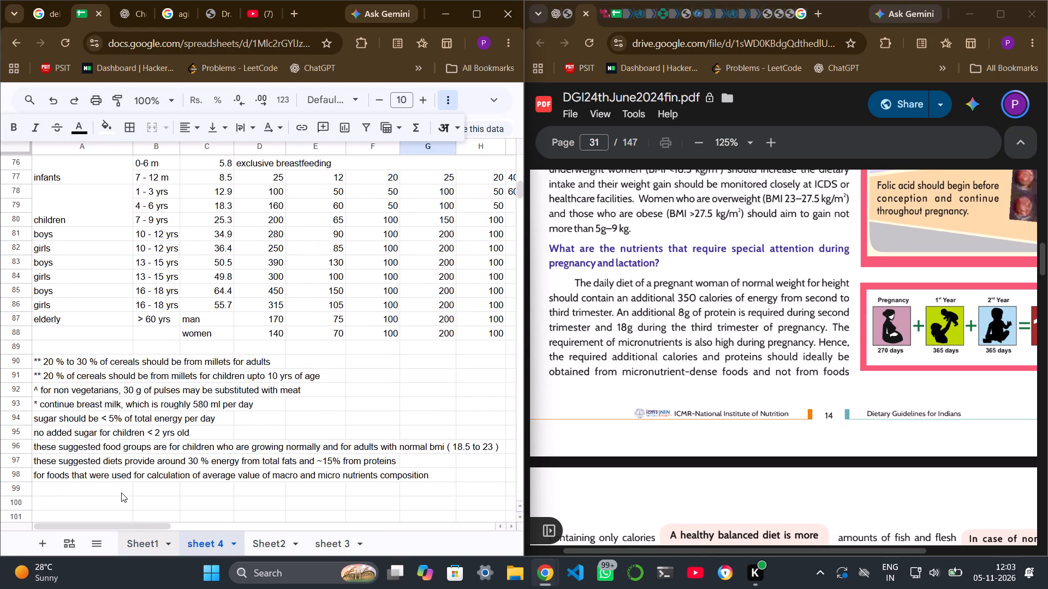
pyautogui.click(43, 548)
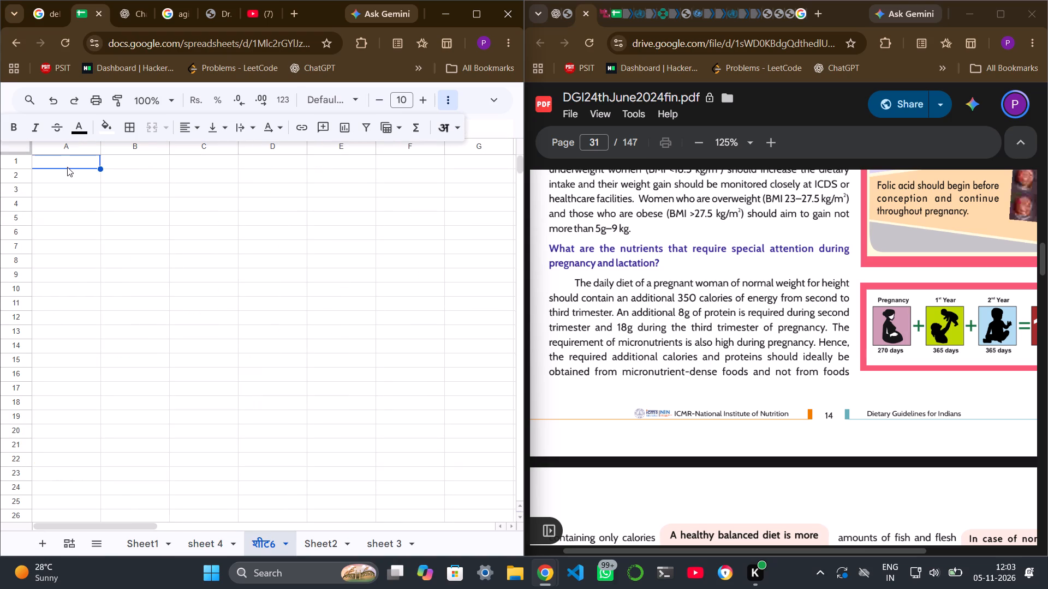
pyautogui.click(285, 546)
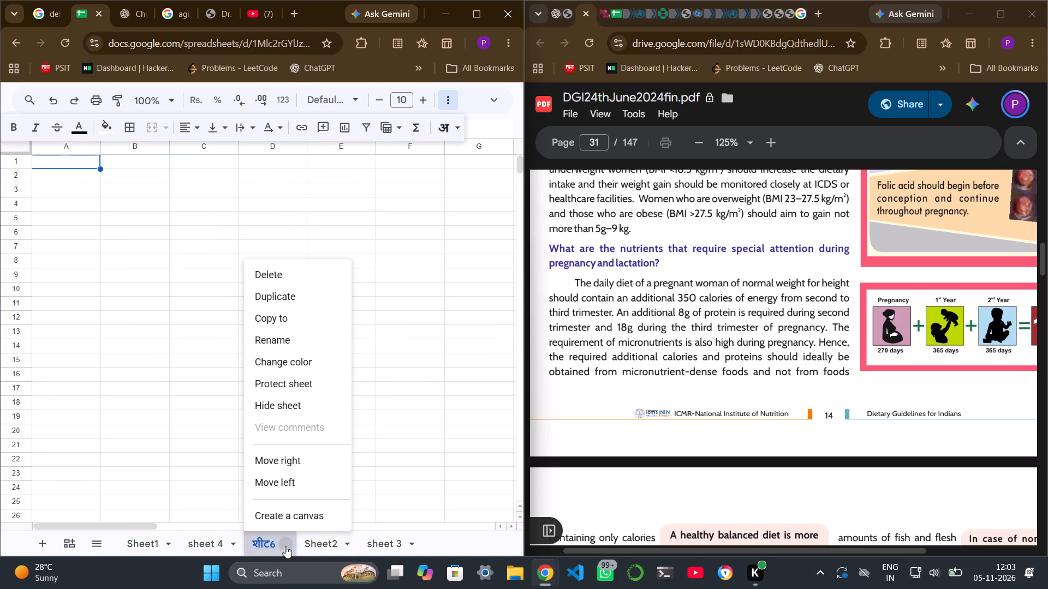
pyautogui.click(295, 347)
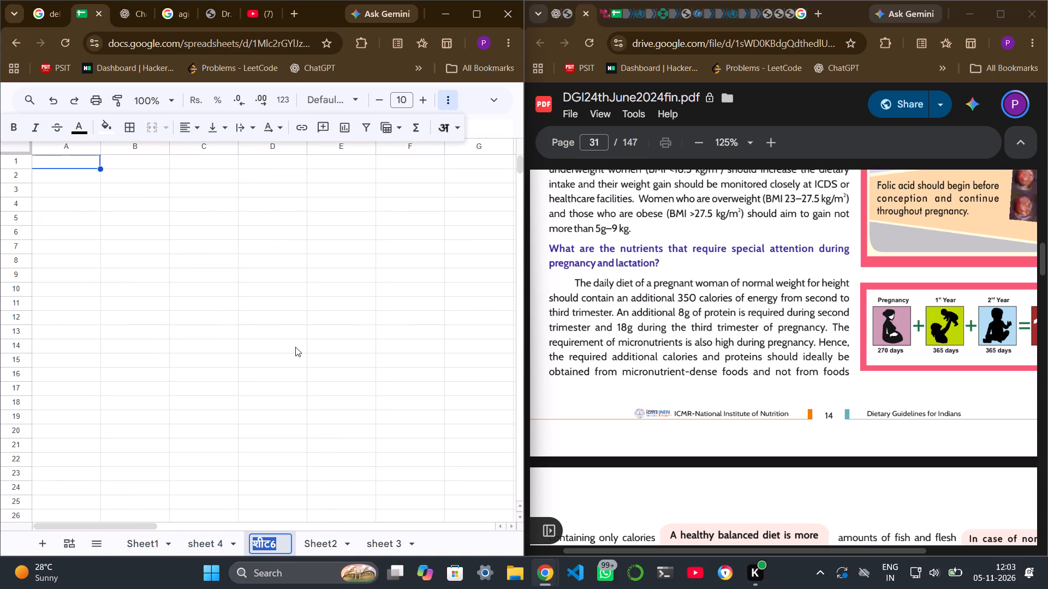
pyautogui.write('preg')
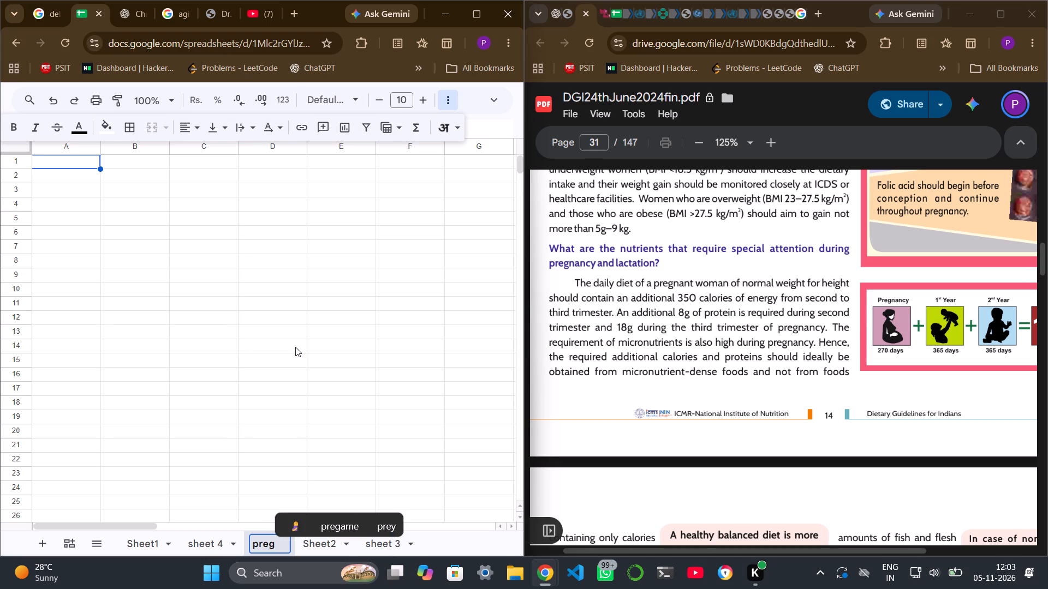
pyautogui.write('nancy')
pyautogui.press('Return')
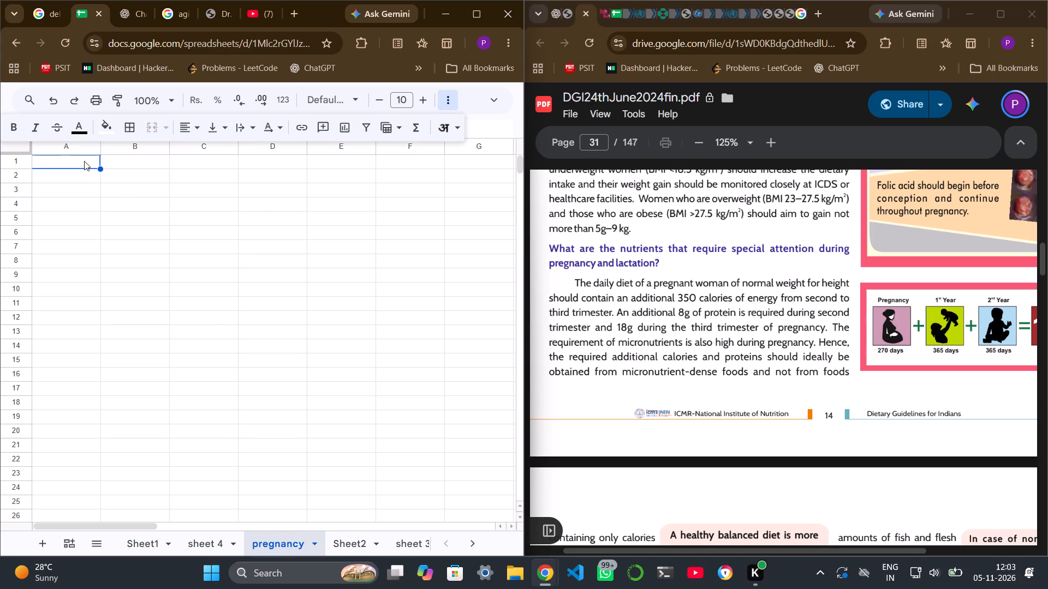
# Enter "additional 350 calories of energy from 2nnd to 3rd trimester" in cell A1 of the pregnancy sheet.
pyautogui.write('additional')
pyautogui.press('space')
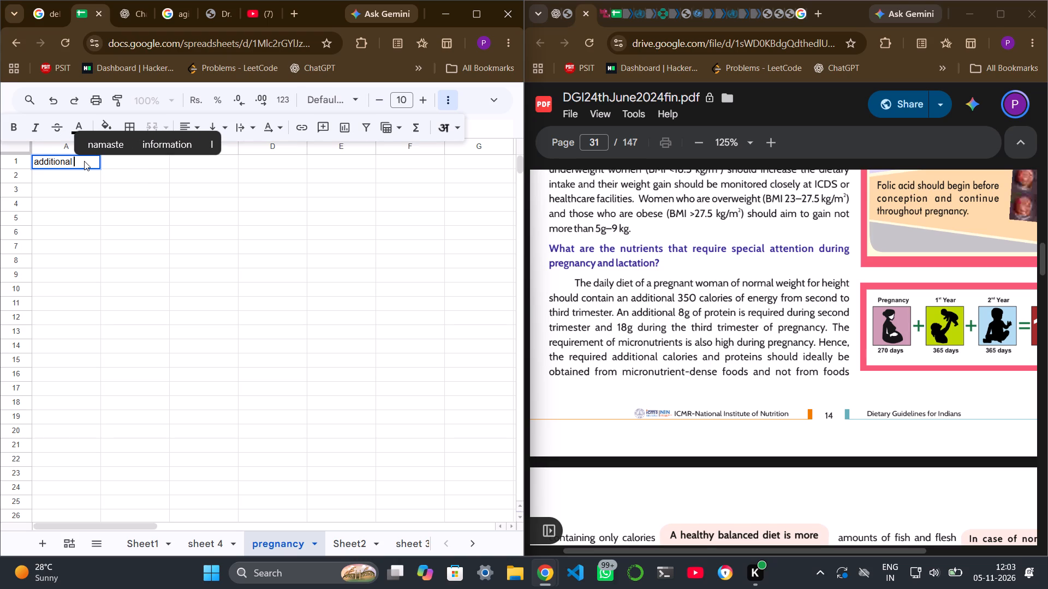
pyautogui.write('350 calories of energy')
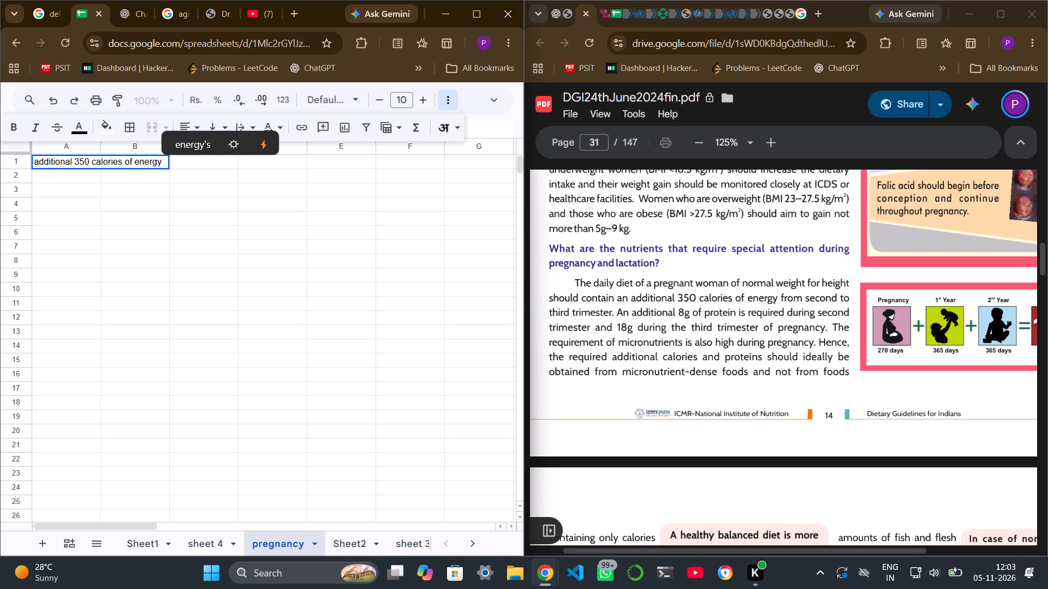
pyautogui.press('space')
pyautogui.write('from 2nnd to 3rd trims')
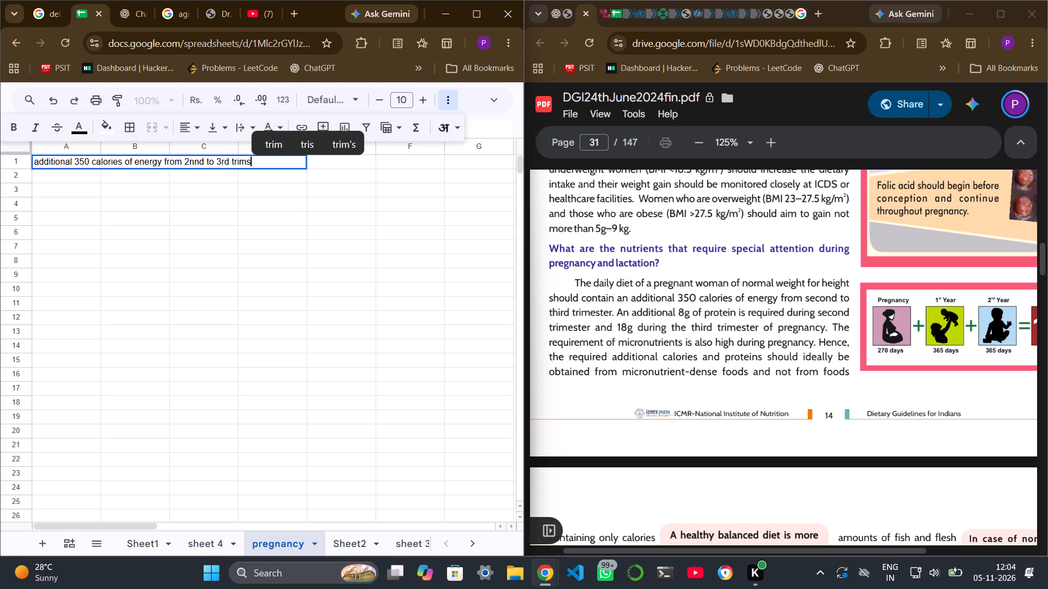
pyautogui.press('BackSpace')
pyautogui.write('ester')
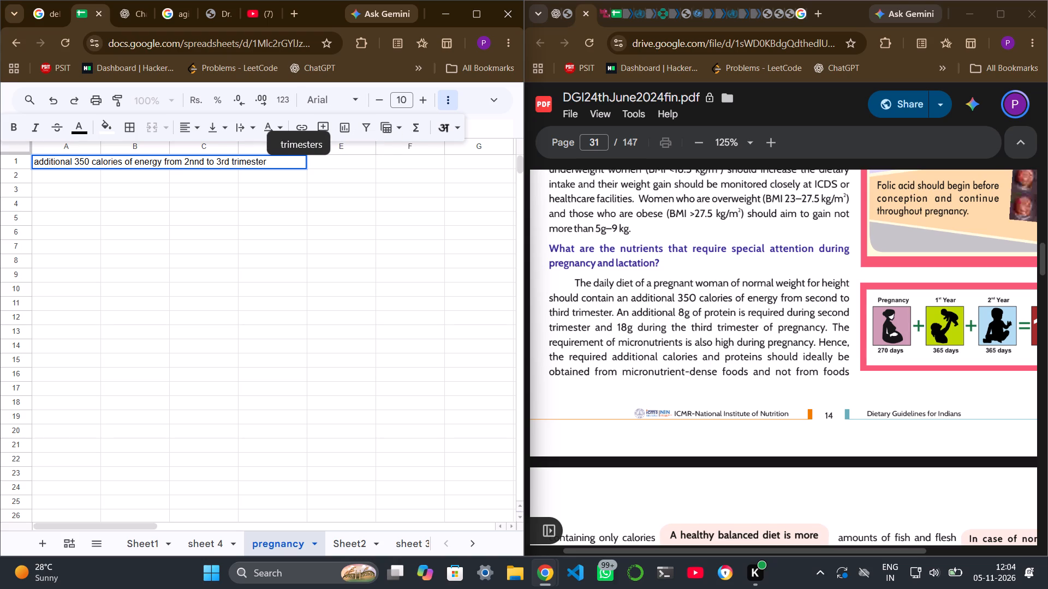
pyautogui.press('Return')
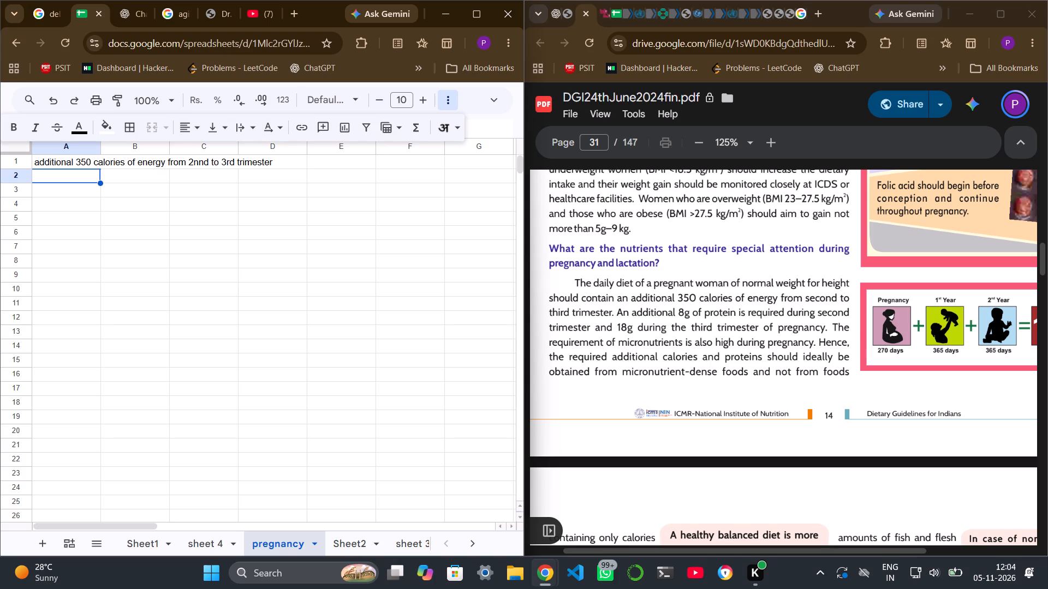
# Cut "from 2nnd to 3rd trimester" out of the A1 text and replace the cell's entire content with that phrase.
pyautogui.click(58, 163)
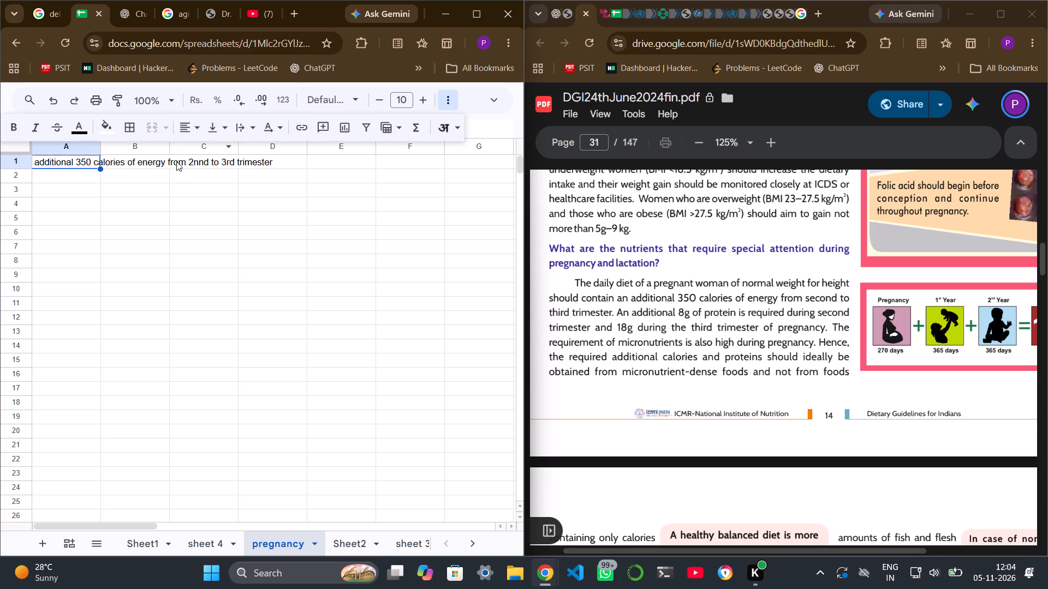
pyautogui.doubleClick(176, 161)
pyautogui.doubleClick(71, 158)
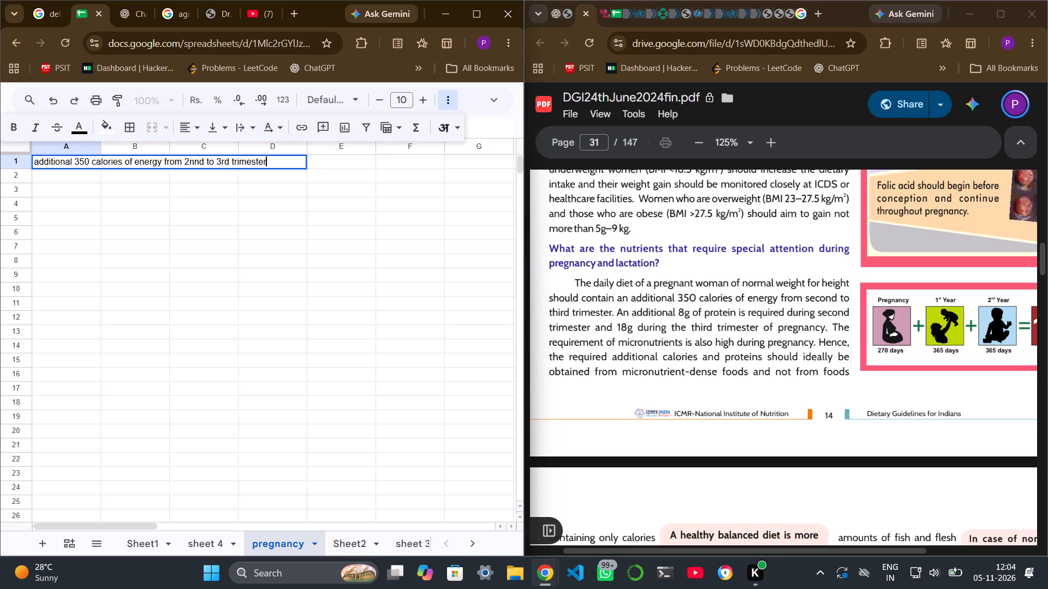
pyautogui.moveTo(163, 161); pyautogui.dragTo(290, 166)
pyautogui.hotkey('ctrl', 'x')
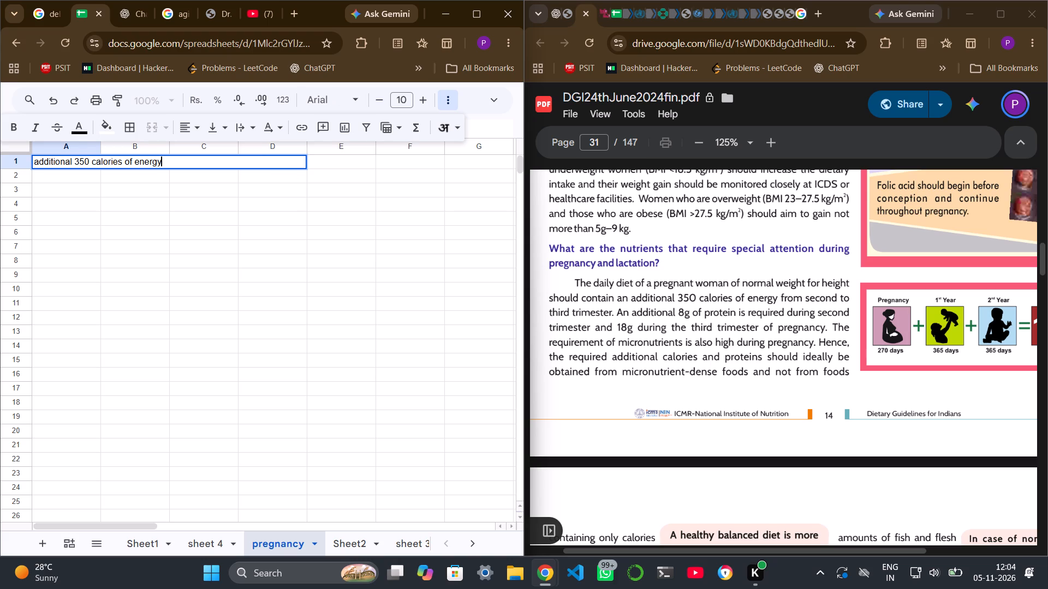
pyautogui.hotkey('ctrl', 'a')
pyautogui.hotkey('ctrl', 'v')
# Correct the misspelled ordinal in cell A1 so the text reads "from 2nd to 3rd trimester".
pyautogui.press('Left')
pyautogui.press('Left')
pyautogui.press('Left')
pyautogui.press('Left')
pyautogui.press('Left')
pyautogui.press('Left')
pyautogui.press('Left')
pyautogui.press('Left')
pyautogui.press('Left')
pyautogui.press('Left')
pyautogui.press('Left')
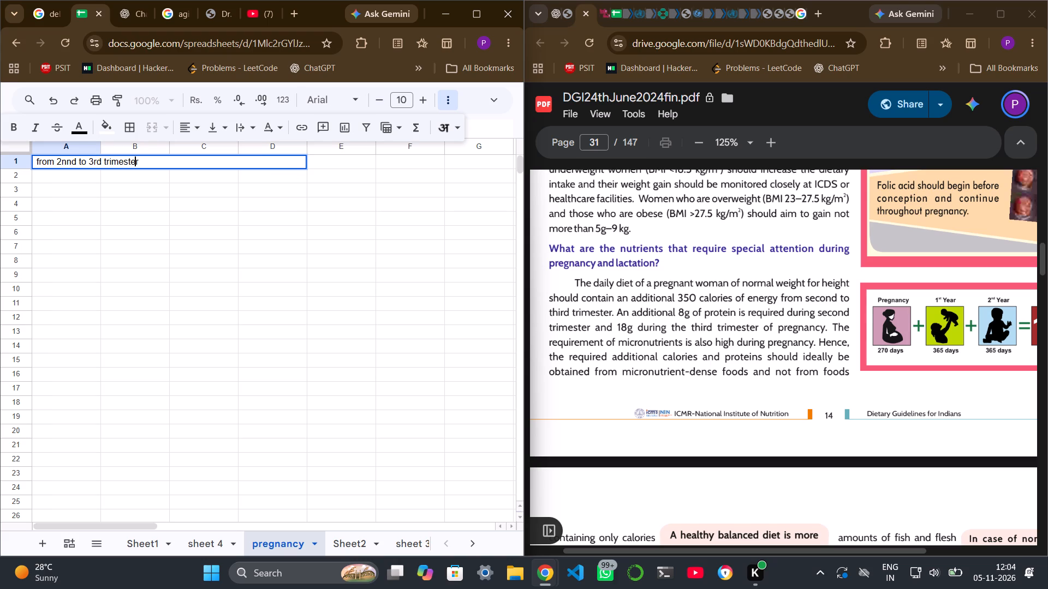
pyautogui.press('Left')
pyautogui.press('Left')
pyautogui.press('Left')
pyautogui.press('Left')
pyautogui.press('Left')
pyautogui.press('Left')
pyautogui.press('Left')
pyautogui.press('BackSpace')
pyautogui.press('Return')
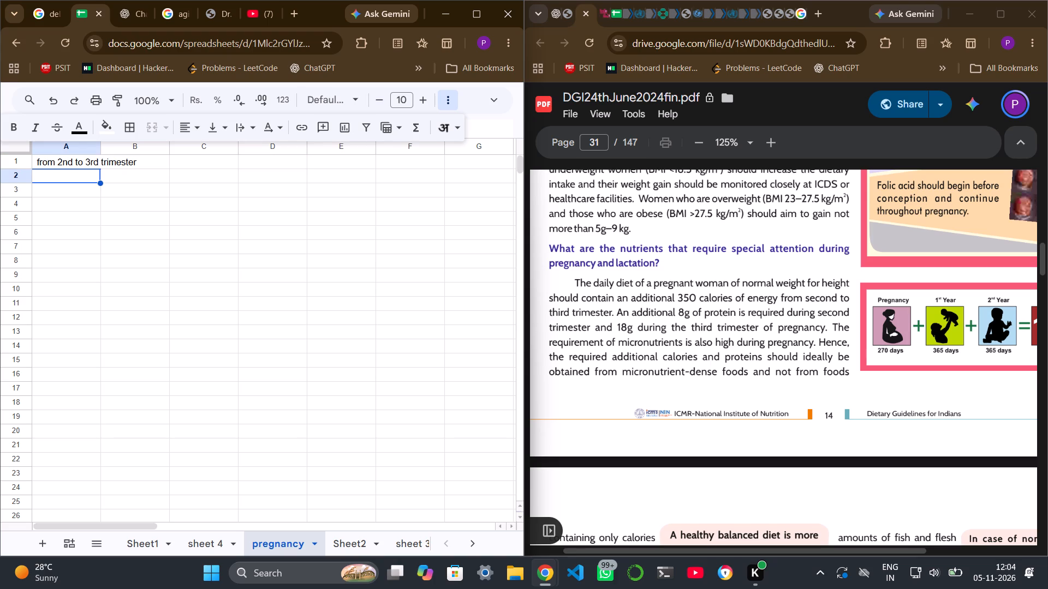
# Enter " + 350 calories" with a leading space in cell C1 of the pregnancy sheet.
pyautogui.click(191, 161)
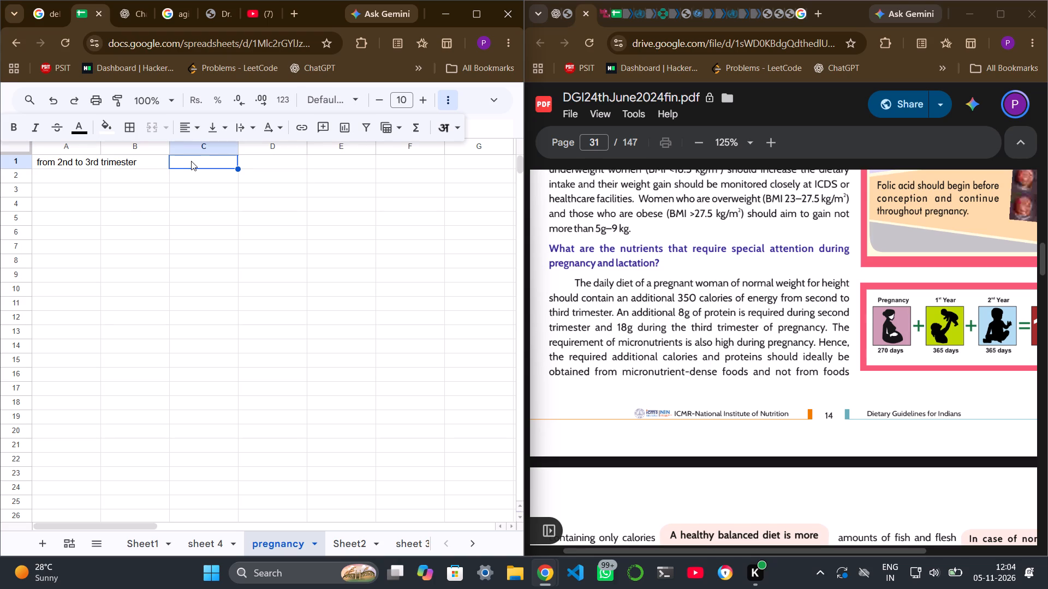
pyautogui.press('space')
pyautogui.write('+')
pyautogui.press('space')
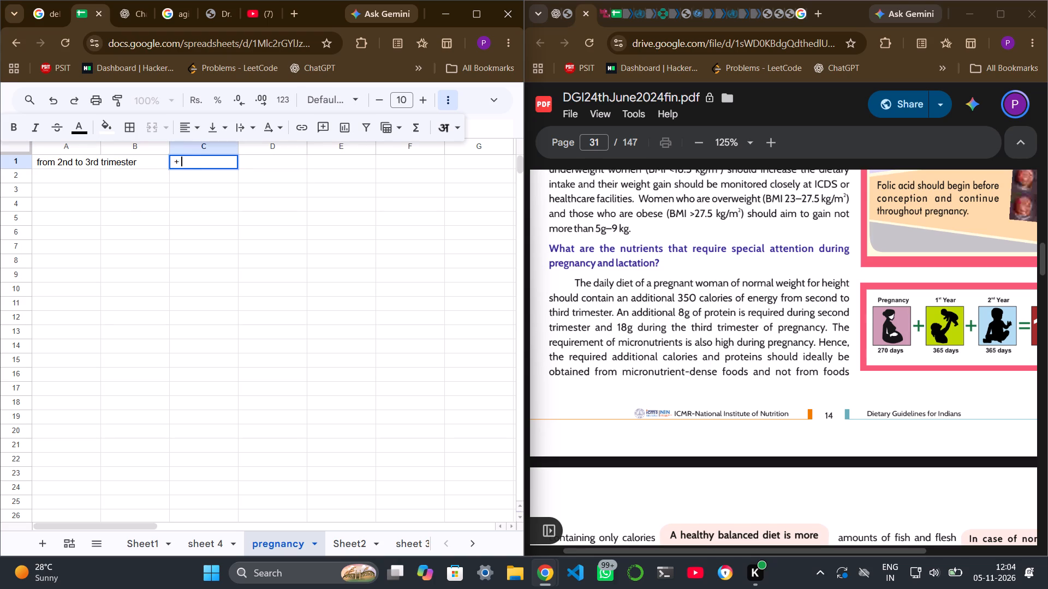
pyautogui.write('350')
pyautogui.press('space')
pyautogui.write('calories')
pyautogui.press('Return')
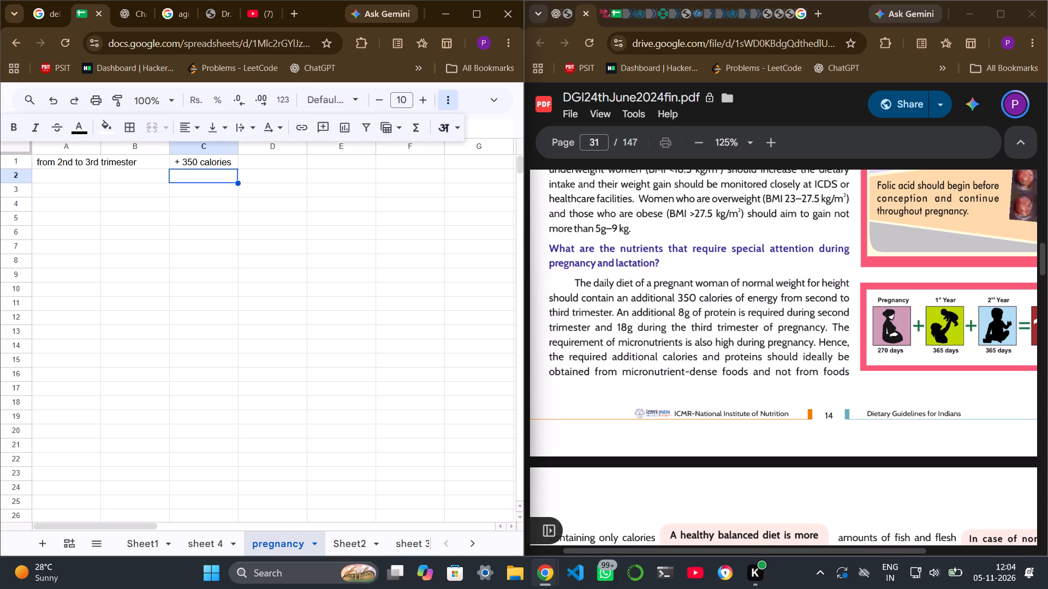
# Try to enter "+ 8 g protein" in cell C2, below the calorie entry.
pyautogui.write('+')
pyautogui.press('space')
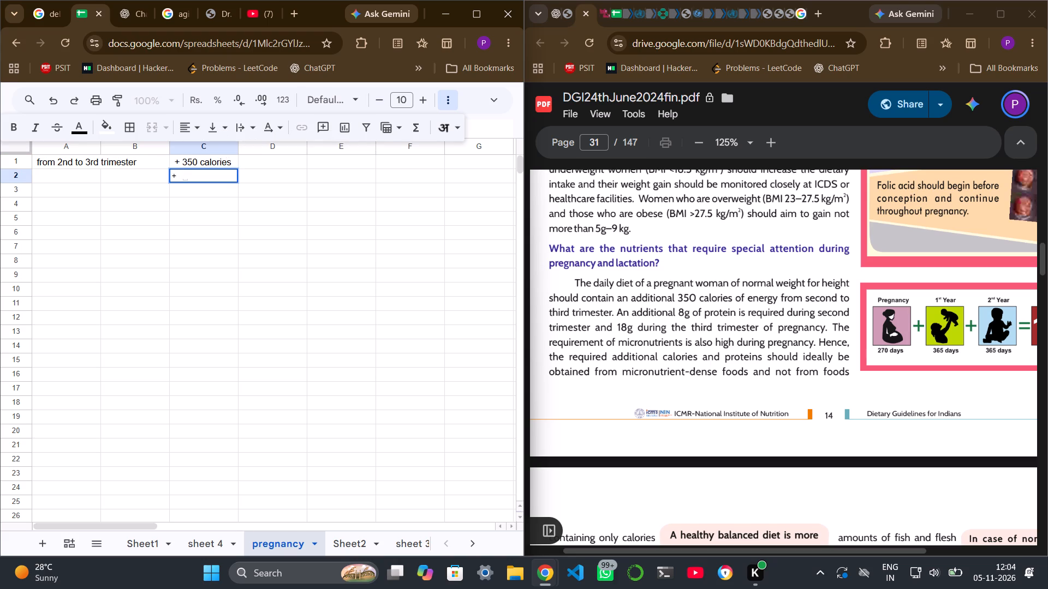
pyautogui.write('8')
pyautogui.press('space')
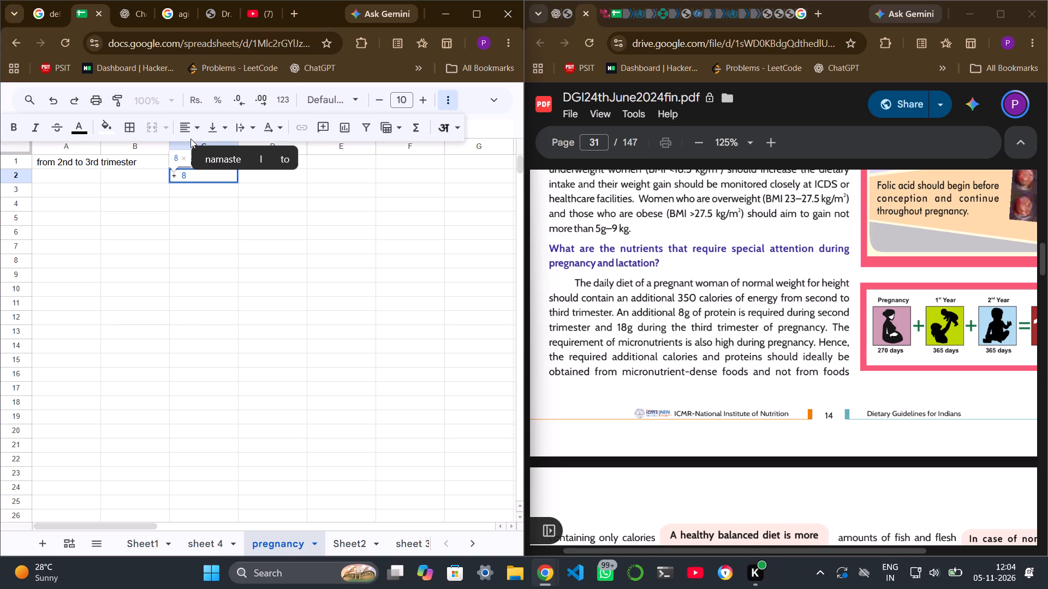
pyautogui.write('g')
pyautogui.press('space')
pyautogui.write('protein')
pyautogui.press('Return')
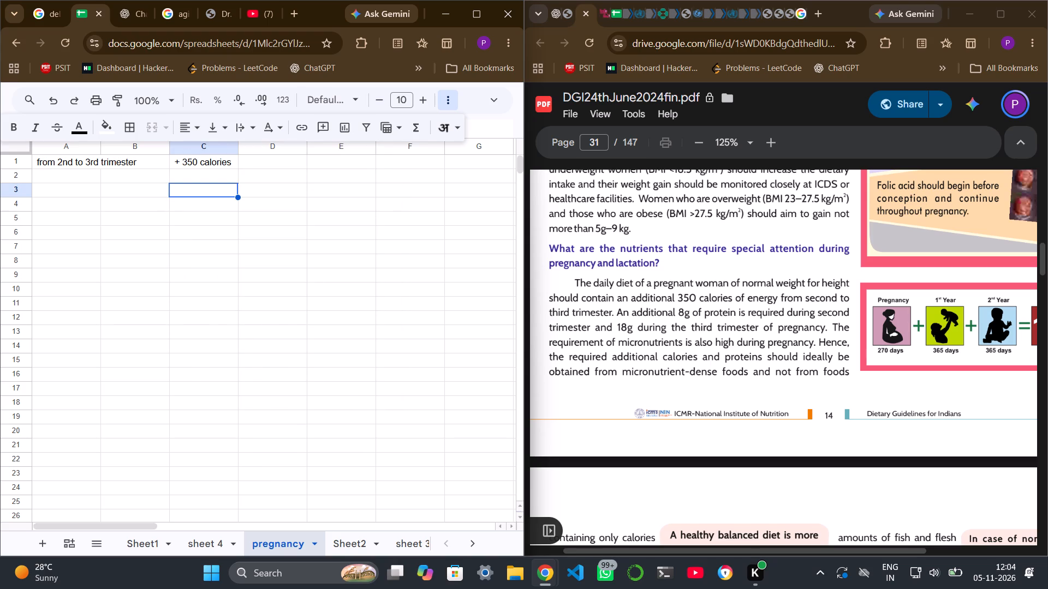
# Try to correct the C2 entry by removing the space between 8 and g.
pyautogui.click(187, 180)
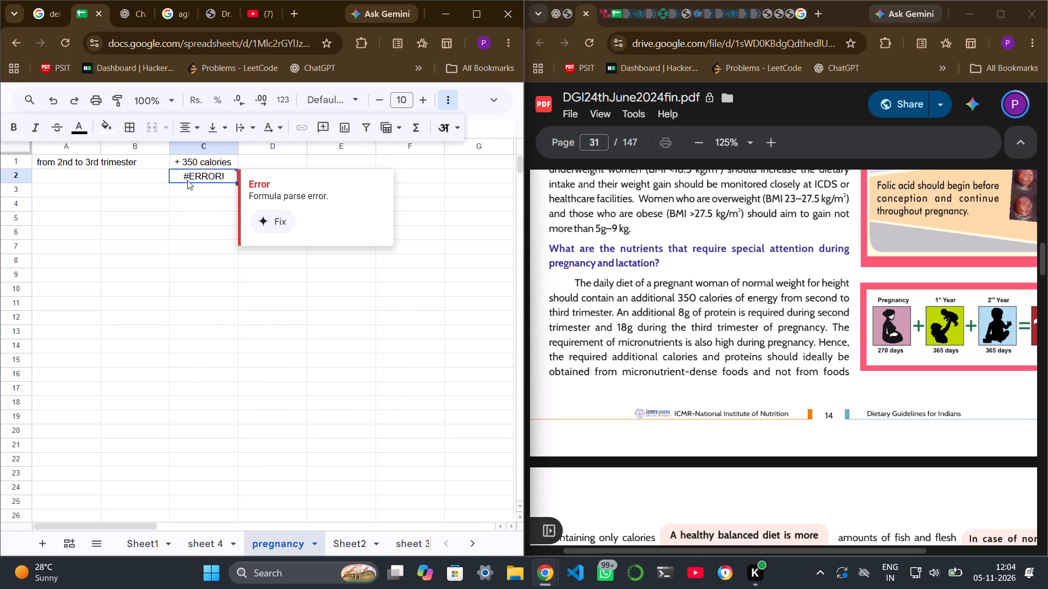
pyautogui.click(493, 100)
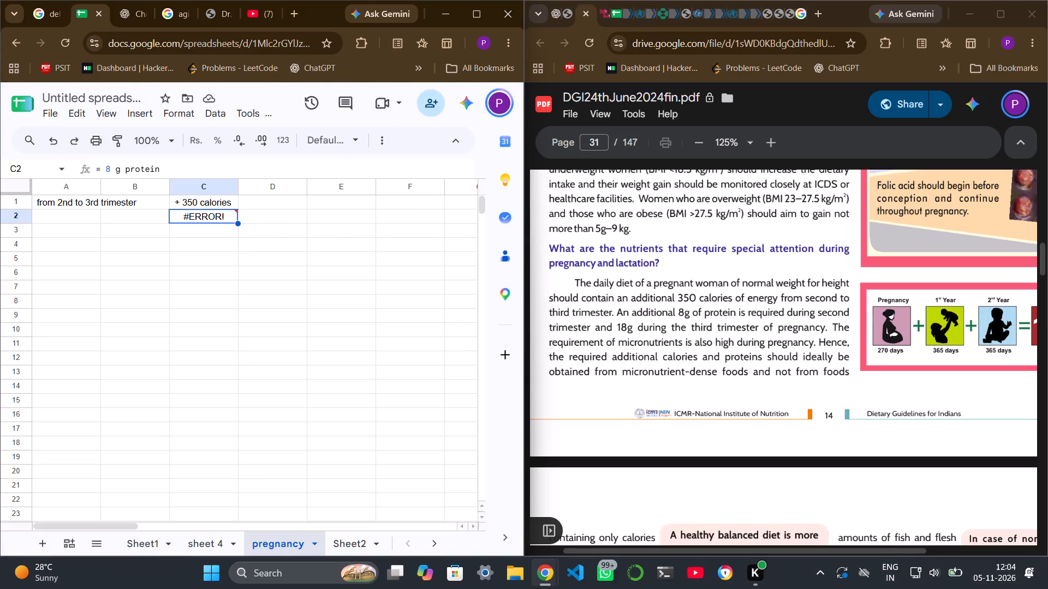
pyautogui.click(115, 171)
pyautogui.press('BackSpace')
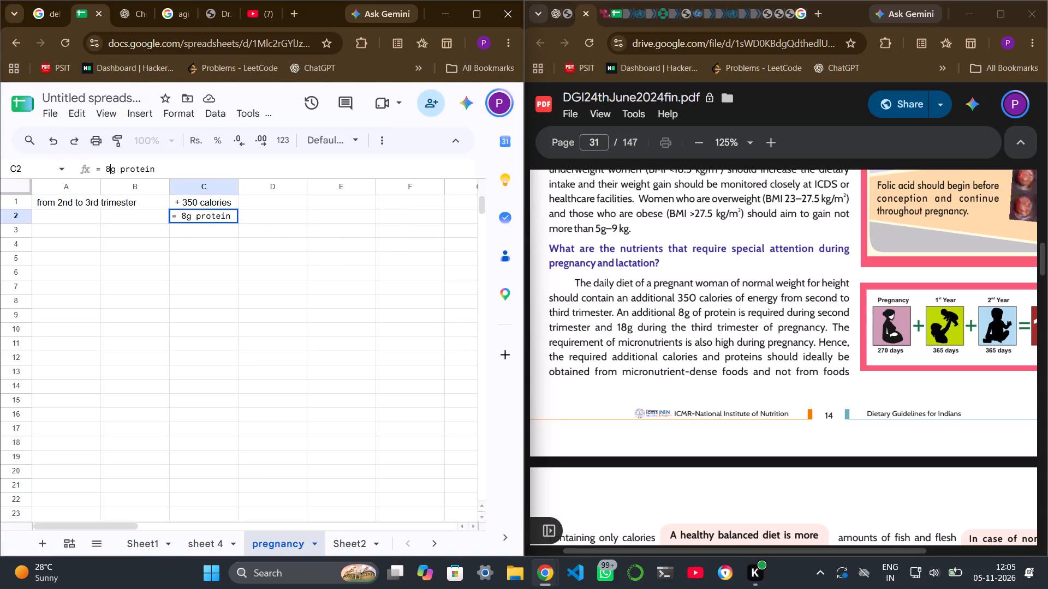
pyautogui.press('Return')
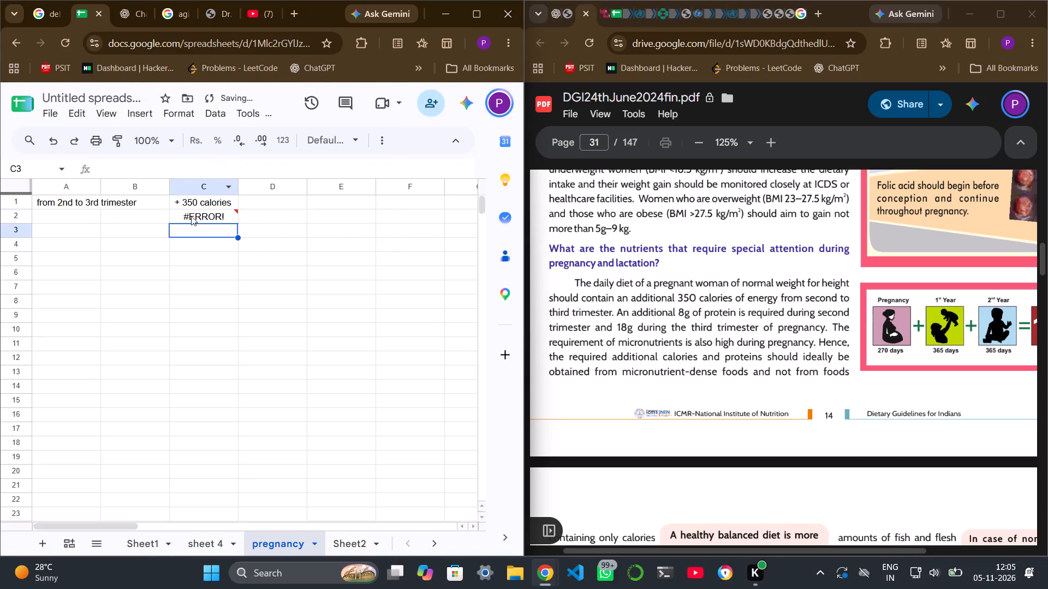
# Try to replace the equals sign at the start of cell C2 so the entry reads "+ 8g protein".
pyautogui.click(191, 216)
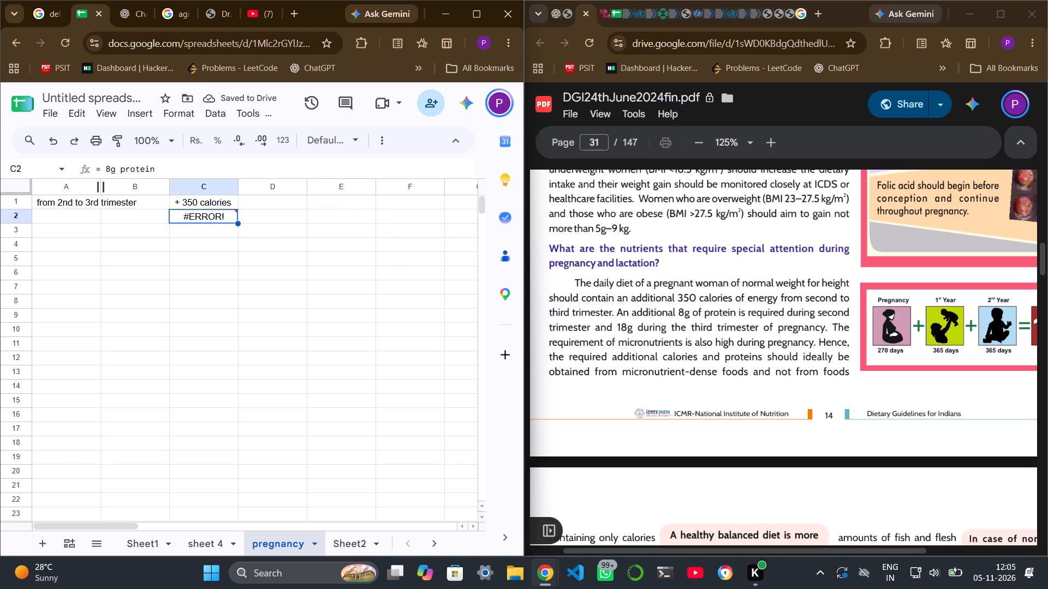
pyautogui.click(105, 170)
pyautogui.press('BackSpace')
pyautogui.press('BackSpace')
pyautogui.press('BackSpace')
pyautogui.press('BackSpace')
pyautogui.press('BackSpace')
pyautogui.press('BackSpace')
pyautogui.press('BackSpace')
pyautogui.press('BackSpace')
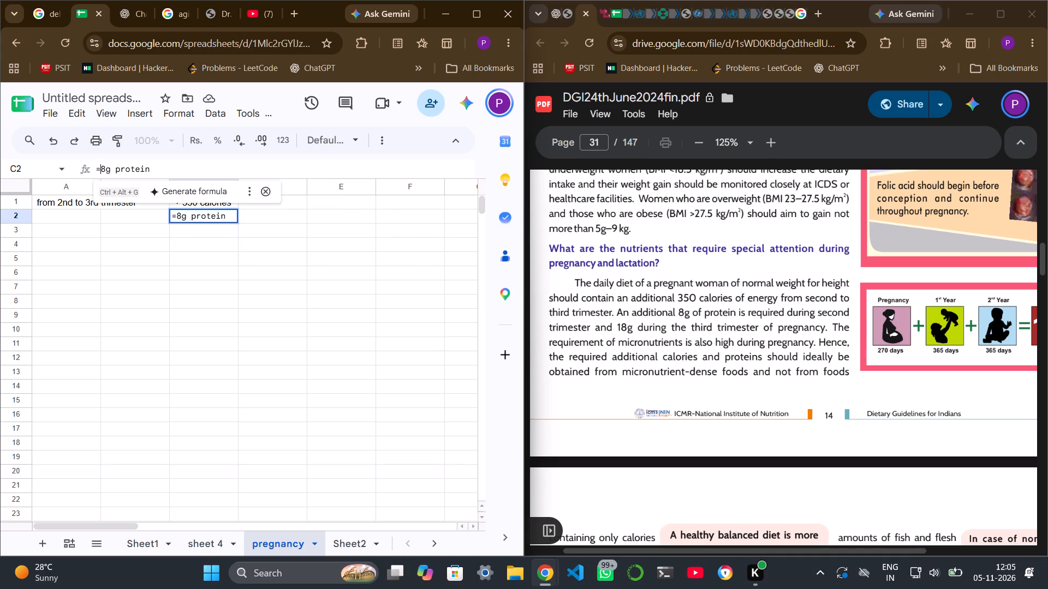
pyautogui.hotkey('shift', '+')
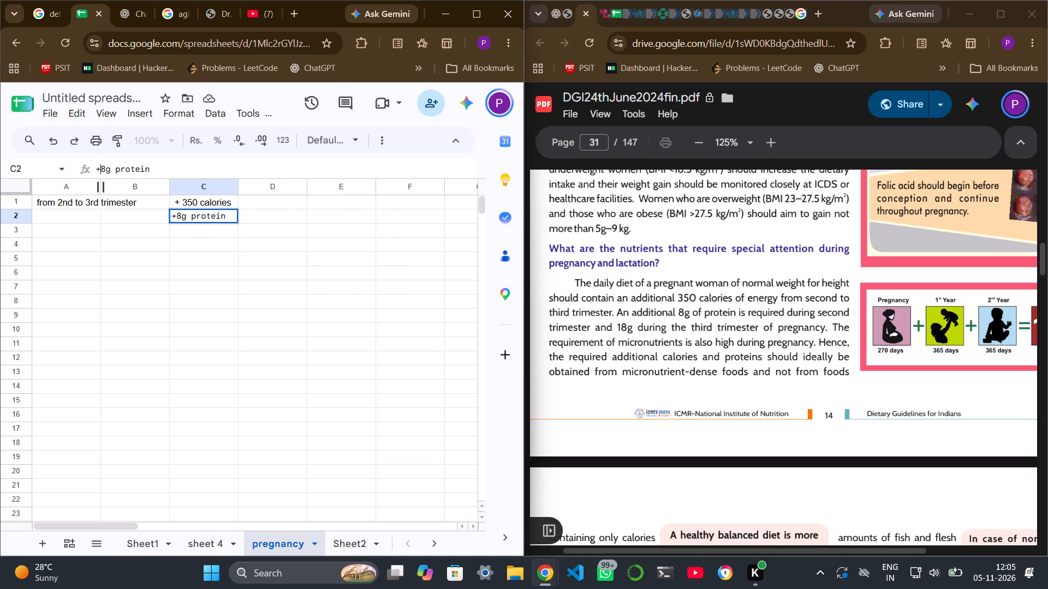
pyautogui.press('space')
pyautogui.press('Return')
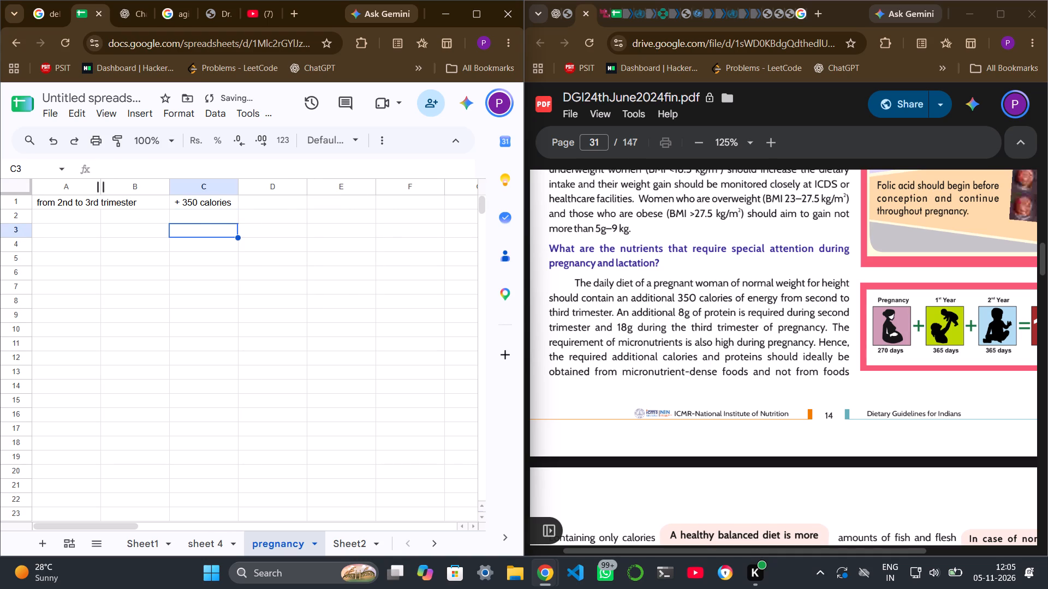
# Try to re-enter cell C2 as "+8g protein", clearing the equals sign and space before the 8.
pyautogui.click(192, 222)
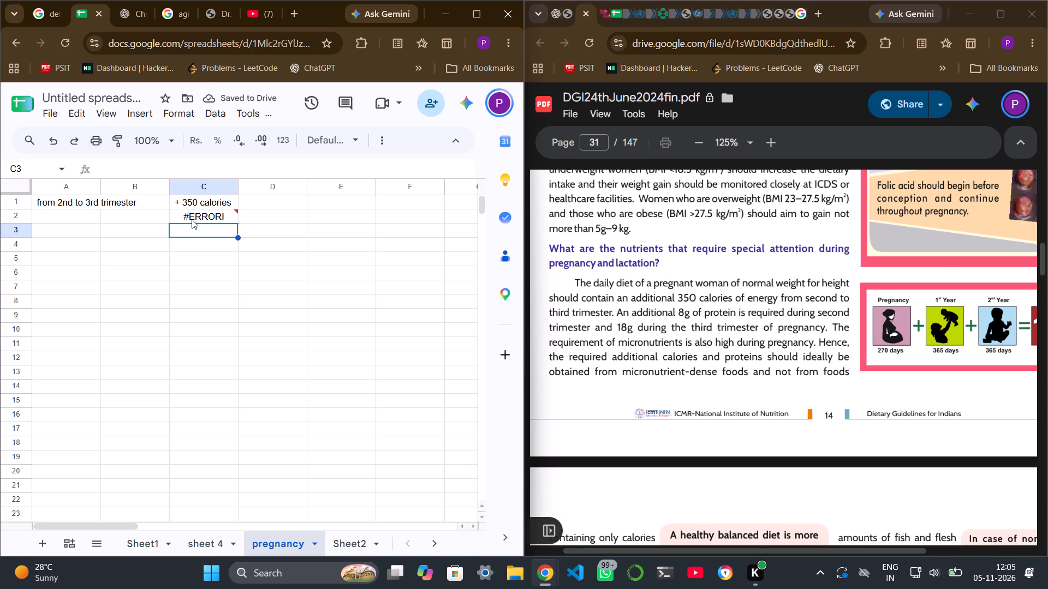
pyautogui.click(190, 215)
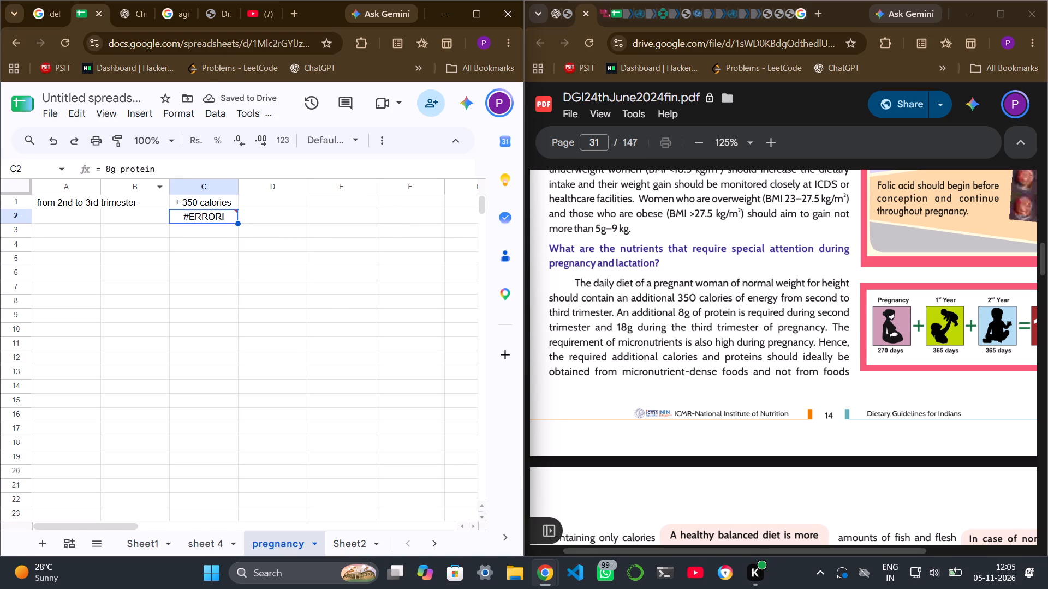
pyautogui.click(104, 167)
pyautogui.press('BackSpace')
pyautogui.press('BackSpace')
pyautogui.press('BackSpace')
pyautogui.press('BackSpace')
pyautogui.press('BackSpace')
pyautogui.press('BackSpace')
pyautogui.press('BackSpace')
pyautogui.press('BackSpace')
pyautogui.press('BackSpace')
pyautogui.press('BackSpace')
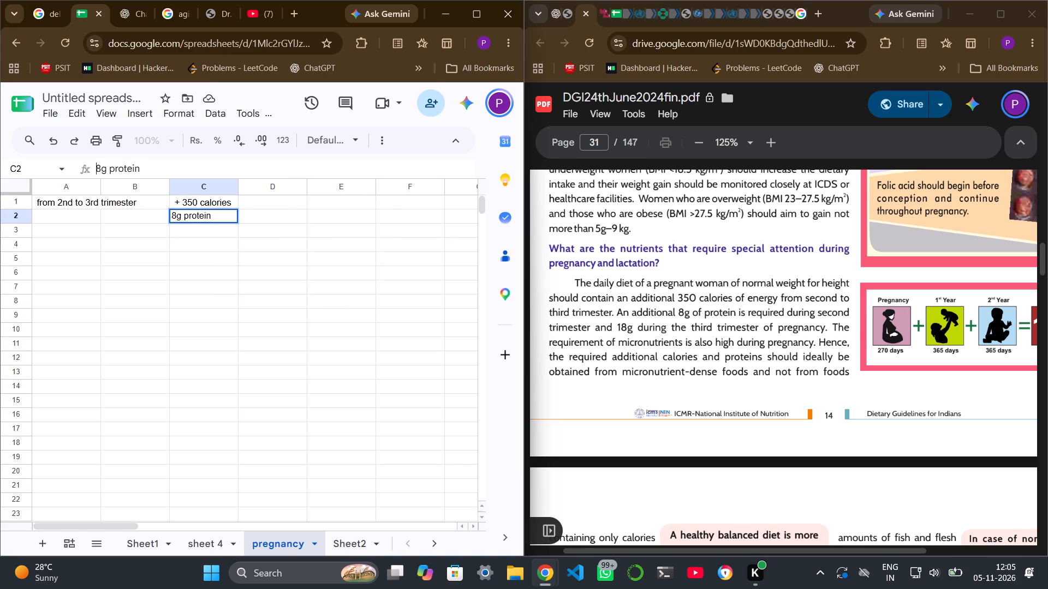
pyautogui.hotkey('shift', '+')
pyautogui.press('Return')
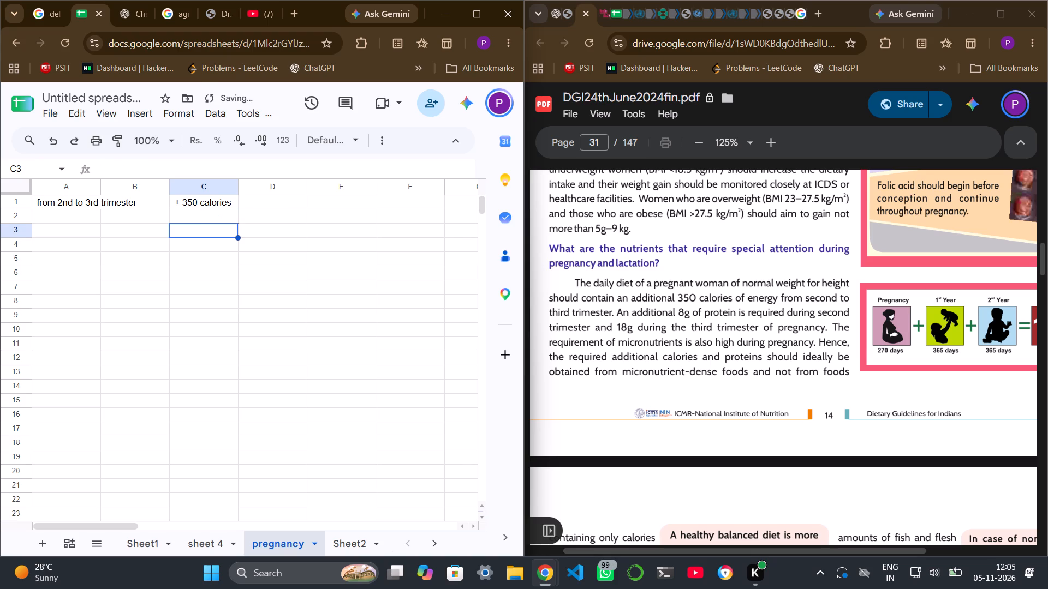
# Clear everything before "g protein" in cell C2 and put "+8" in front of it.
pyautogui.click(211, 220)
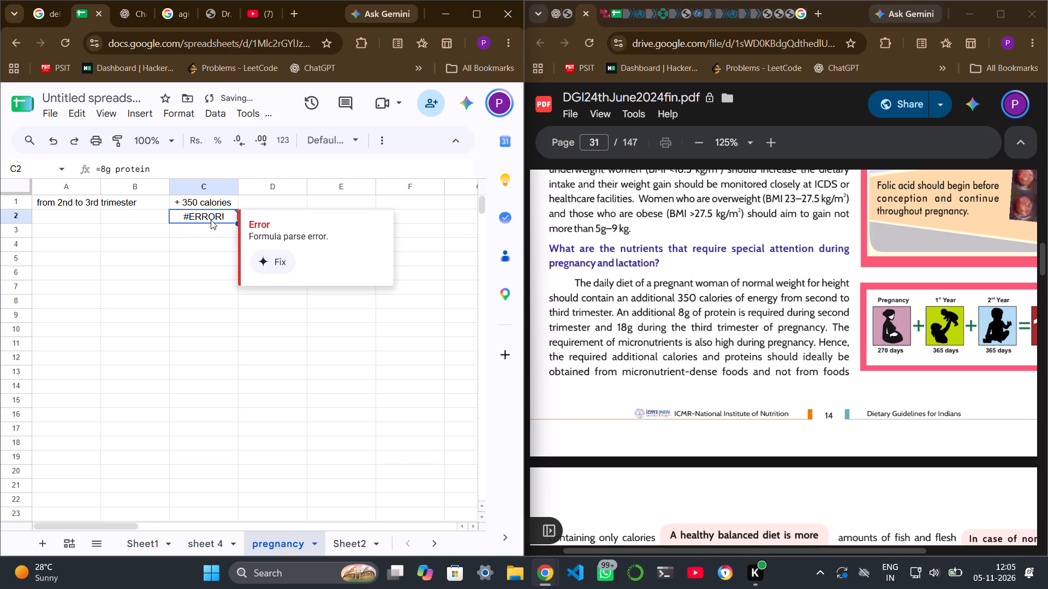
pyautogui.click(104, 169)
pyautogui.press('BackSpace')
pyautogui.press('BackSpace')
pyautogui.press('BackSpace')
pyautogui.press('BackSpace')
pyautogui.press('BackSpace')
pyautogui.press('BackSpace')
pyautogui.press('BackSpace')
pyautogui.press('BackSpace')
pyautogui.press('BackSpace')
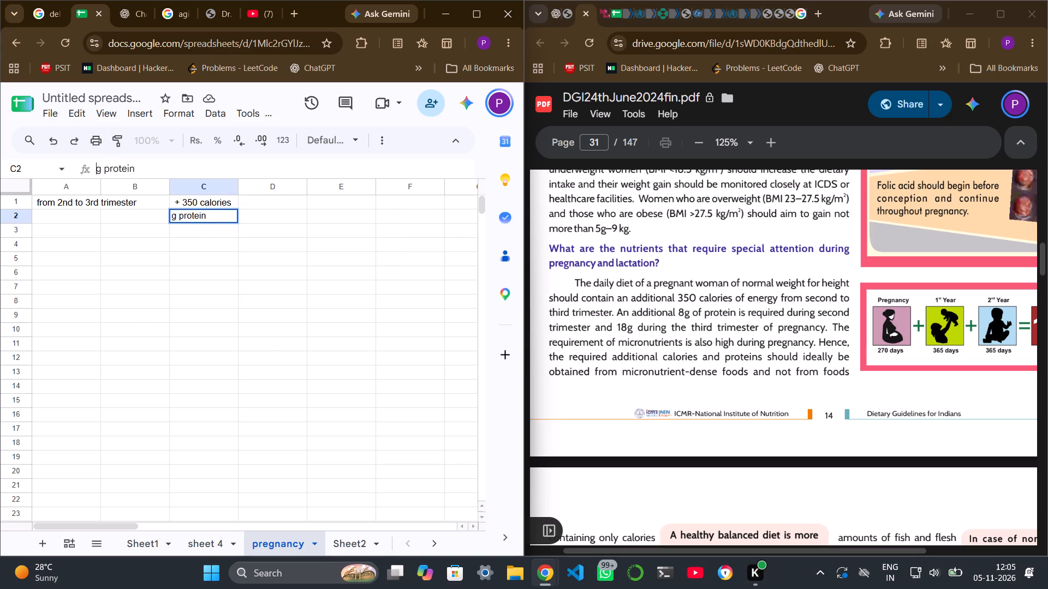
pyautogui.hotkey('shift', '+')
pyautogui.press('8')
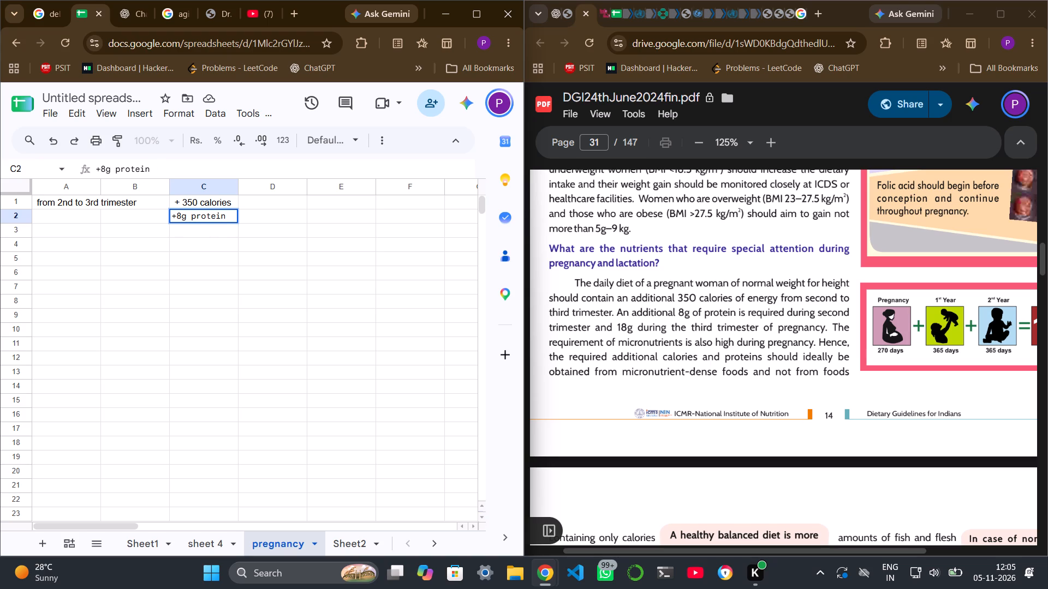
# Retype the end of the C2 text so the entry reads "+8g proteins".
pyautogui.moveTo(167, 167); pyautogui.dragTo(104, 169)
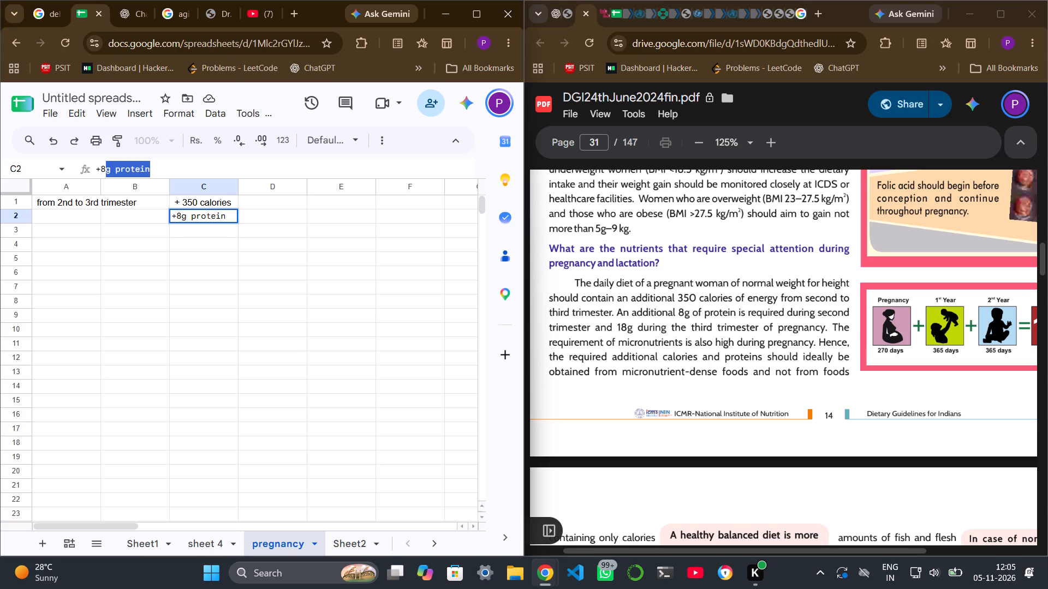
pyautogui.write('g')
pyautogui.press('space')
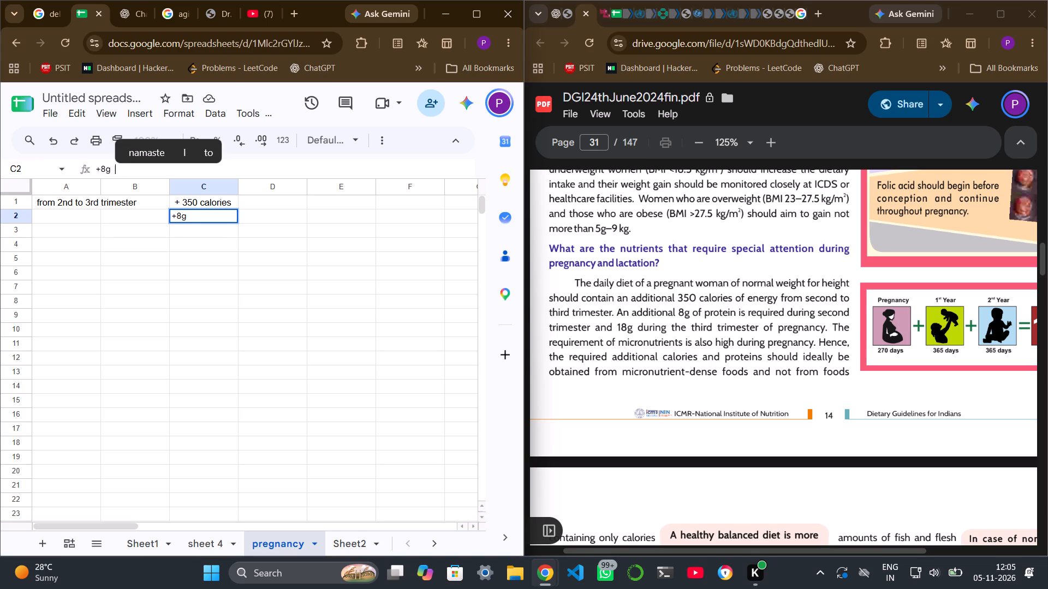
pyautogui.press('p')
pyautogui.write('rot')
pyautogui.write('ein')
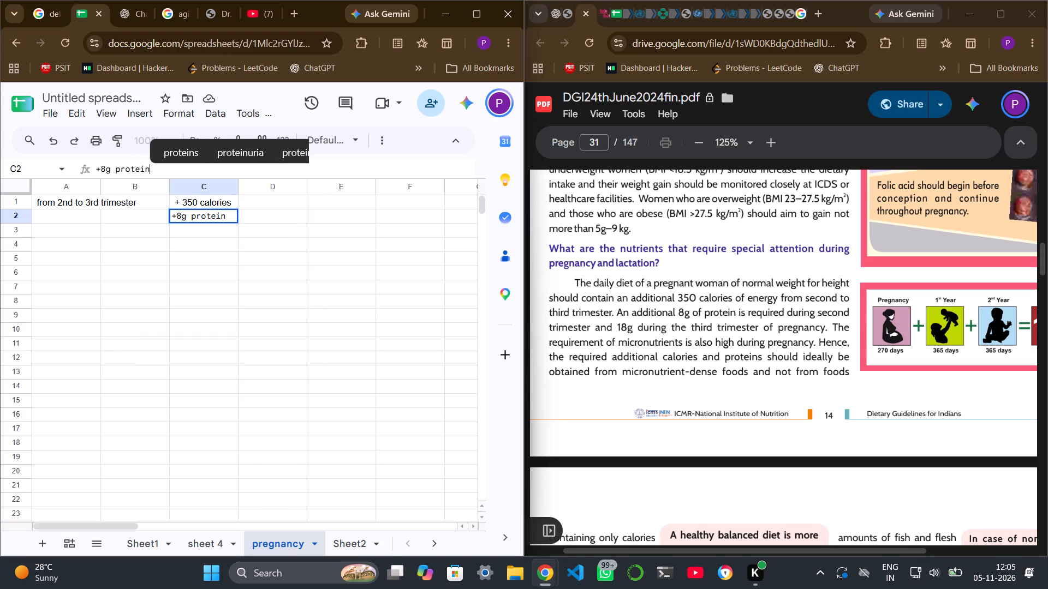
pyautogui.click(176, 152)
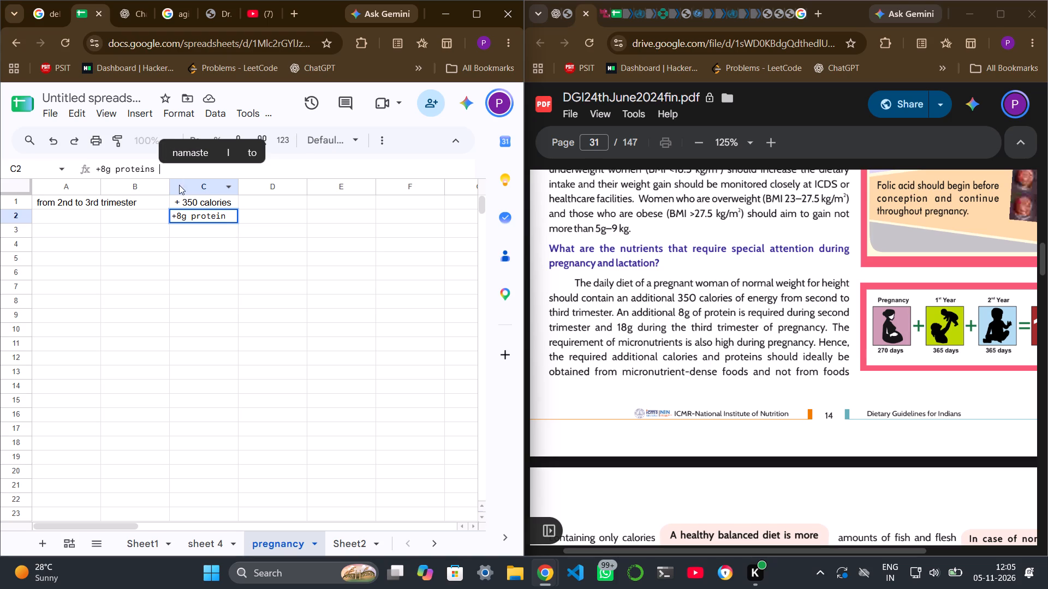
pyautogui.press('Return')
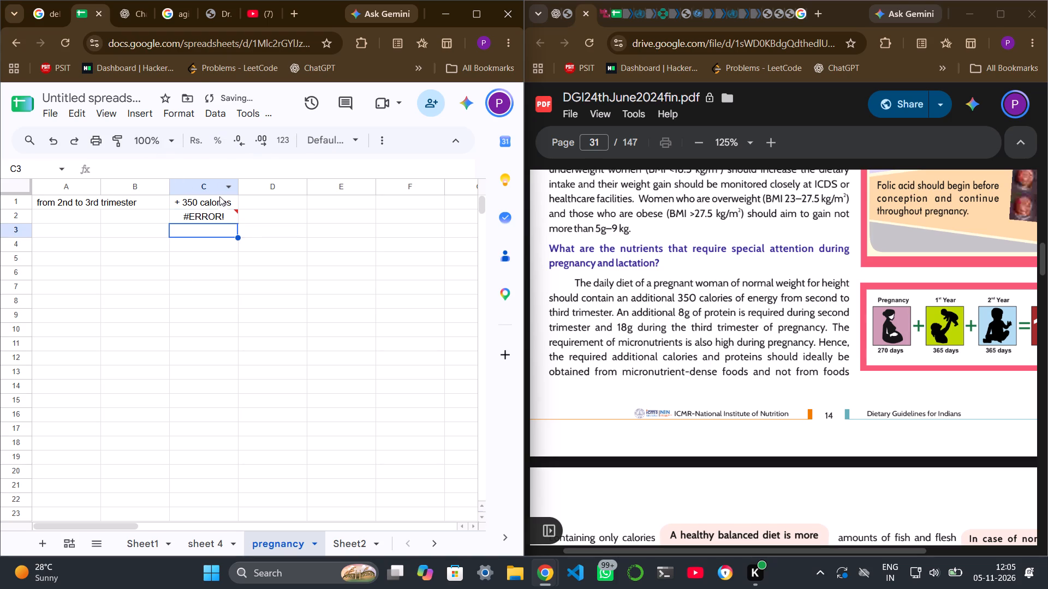
# Fill cell C1 down into C2 and replace "350 calories" in the copy with "8g protein".
pyautogui.click(220, 204)
pyautogui.moveTo(237, 209); pyautogui.dragTo(237, 219)
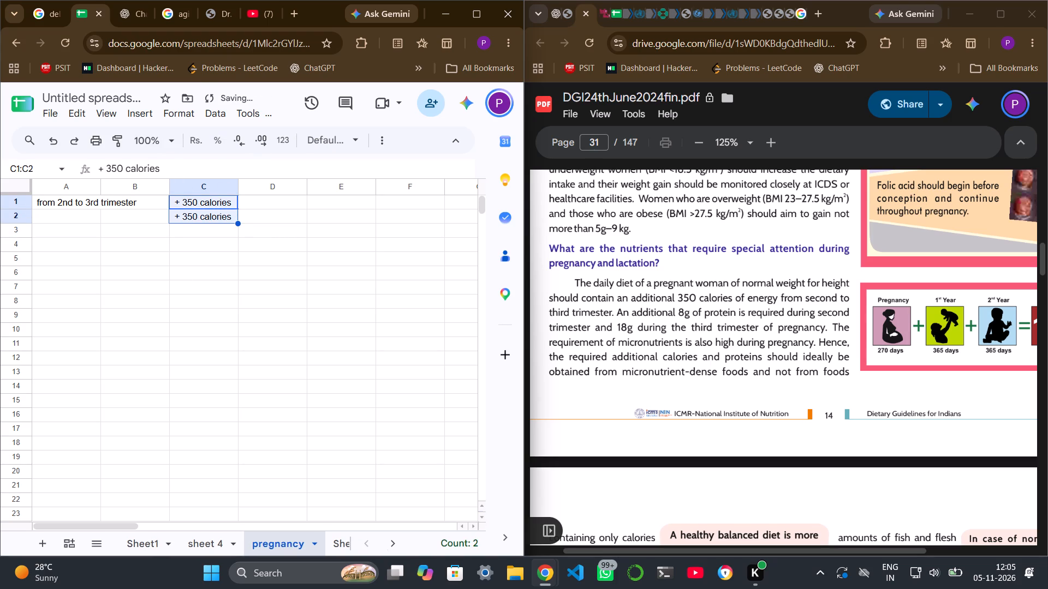
pyautogui.moveTo(164, 164); pyautogui.dragTo(158, 164)
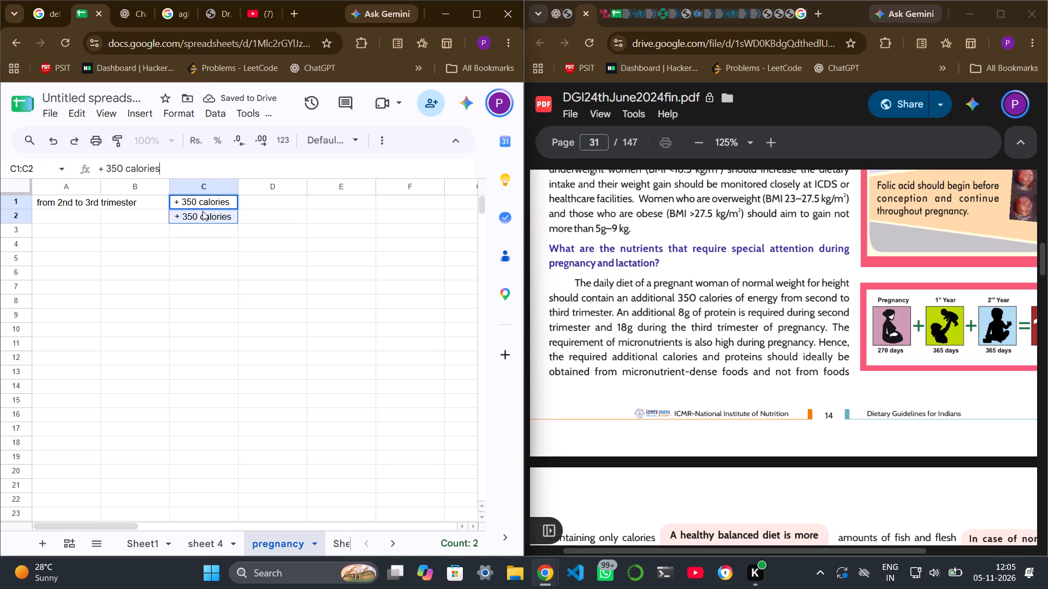
pyautogui.click(205, 217)
pyautogui.moveTo(163, 172); pyautogui.dragTo(147, 169)
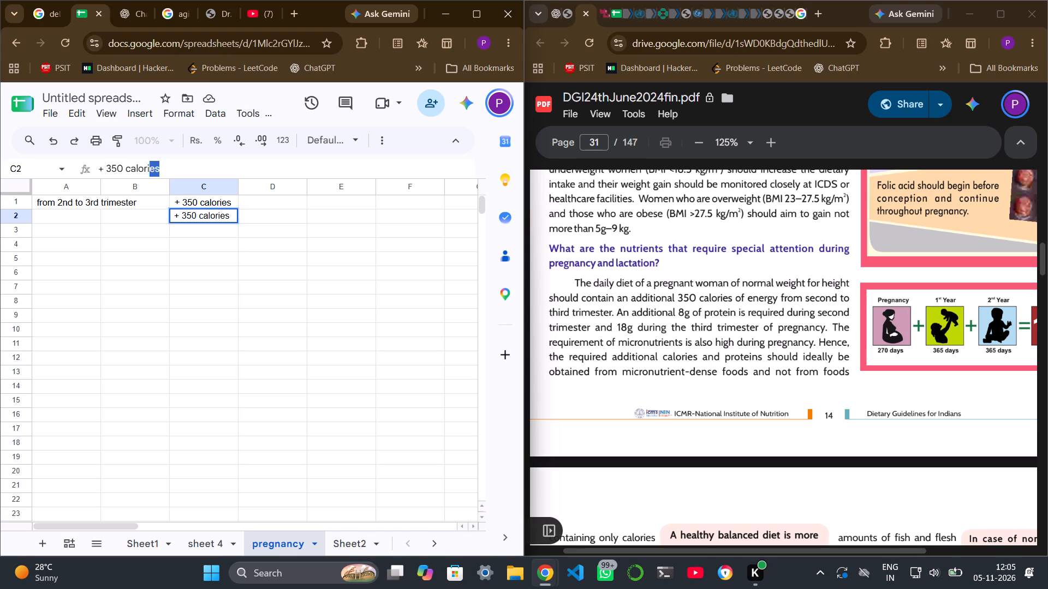
pyautogui.moveTo(147, 169); pyautogui.dragTo(109, 165)
pyautogui.press('8')
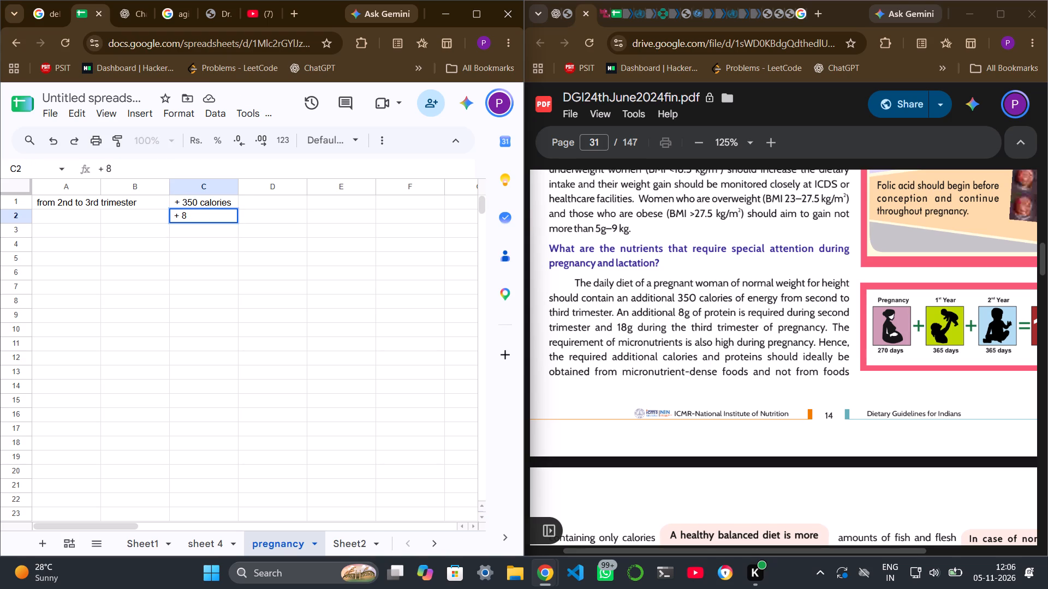
pyautogui.write('g')
pyautogui.press('space')
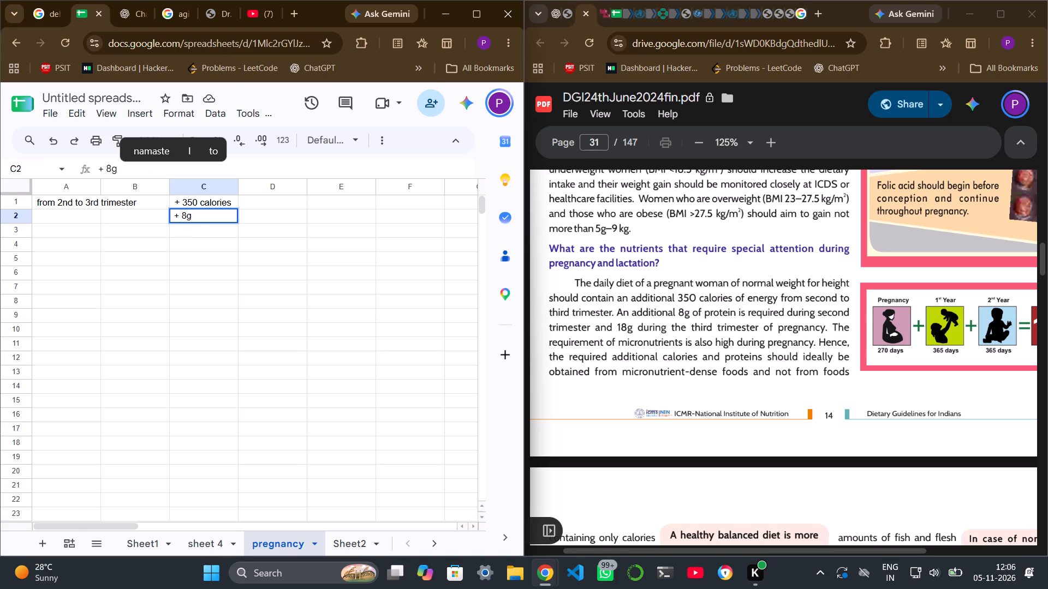
pyautogui.write('protein')
pyautogui.press('Return')
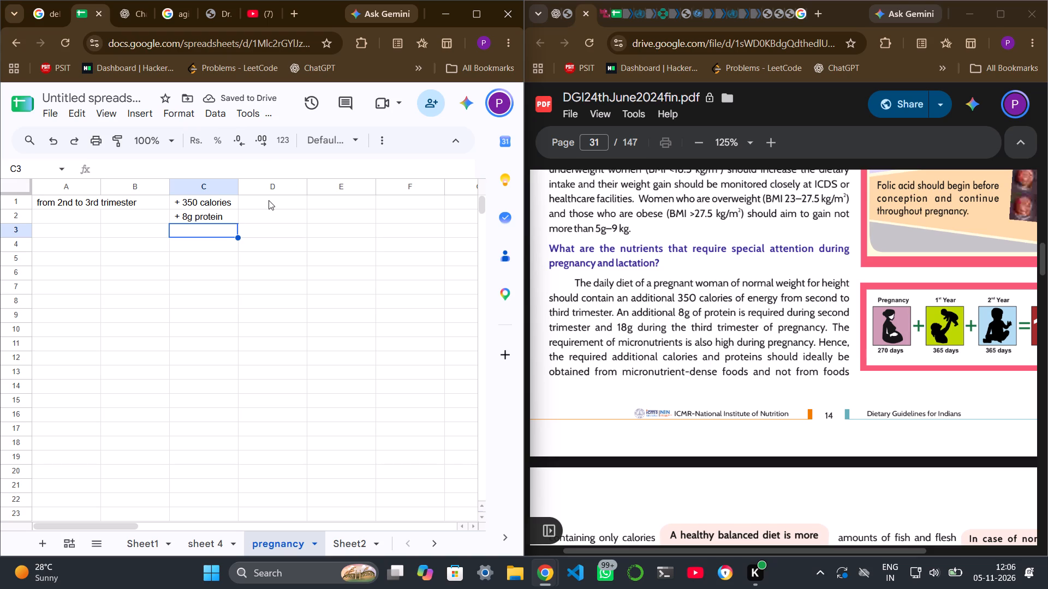
# Label cell A2 "2nd trimsester" beside the 8g protein entry.
pyautogui.click(92, 211)
pyautogui.write('2nd')
pyautogui.press('space')
pyautogui.write('trims')
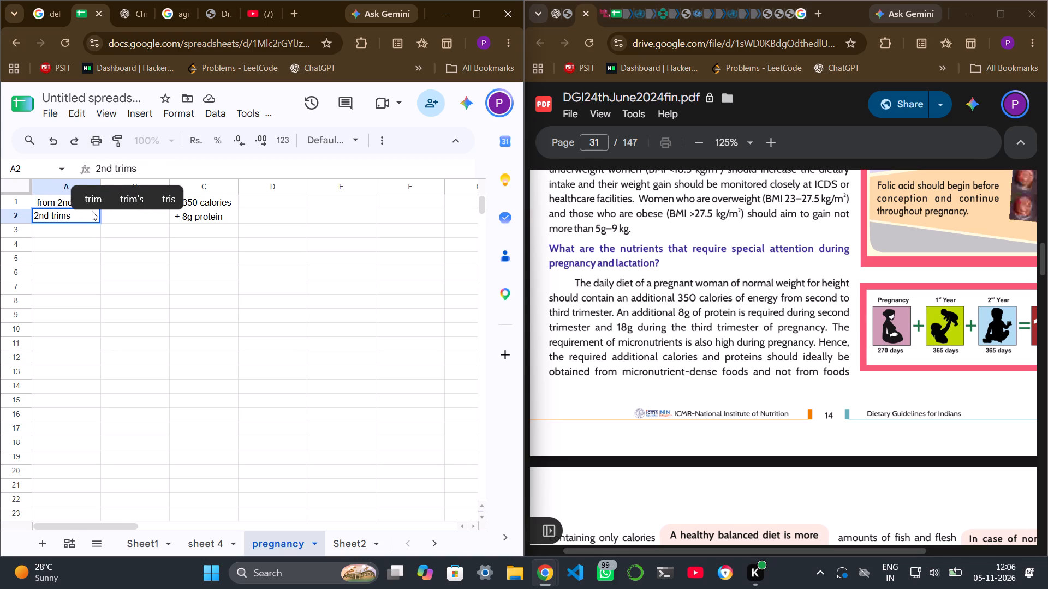
pyautogui.write('ter')
pyautogui.press('BackSpace')
pyautogui.press('BackSpace')
pyautogui.press('BackSpace')
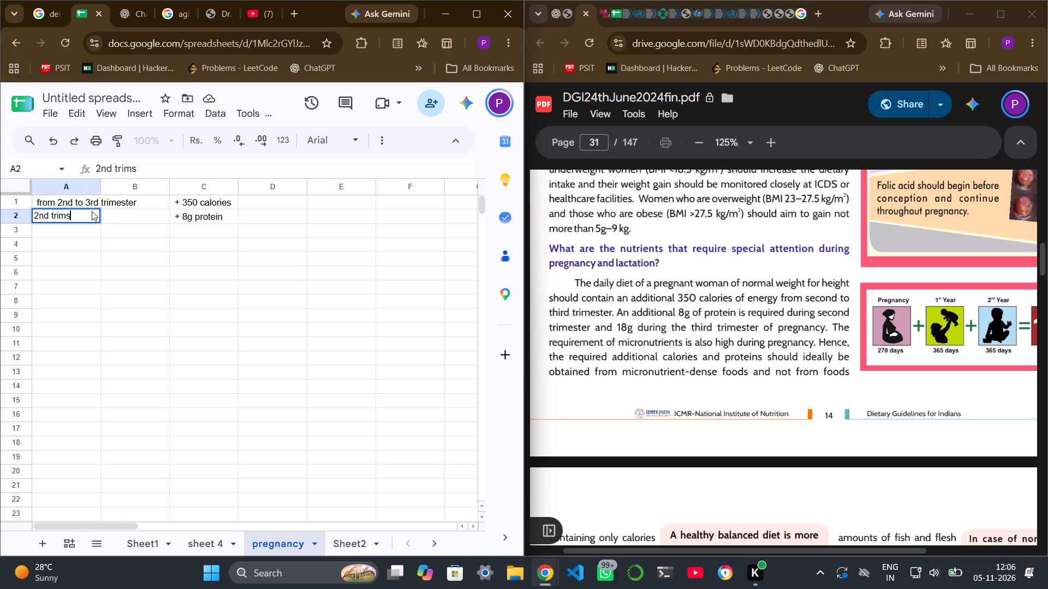
pyautogui.write('ester')
pyautogui.press('Left')
pyautogui.press('Return')
pyautogui.press('Return')
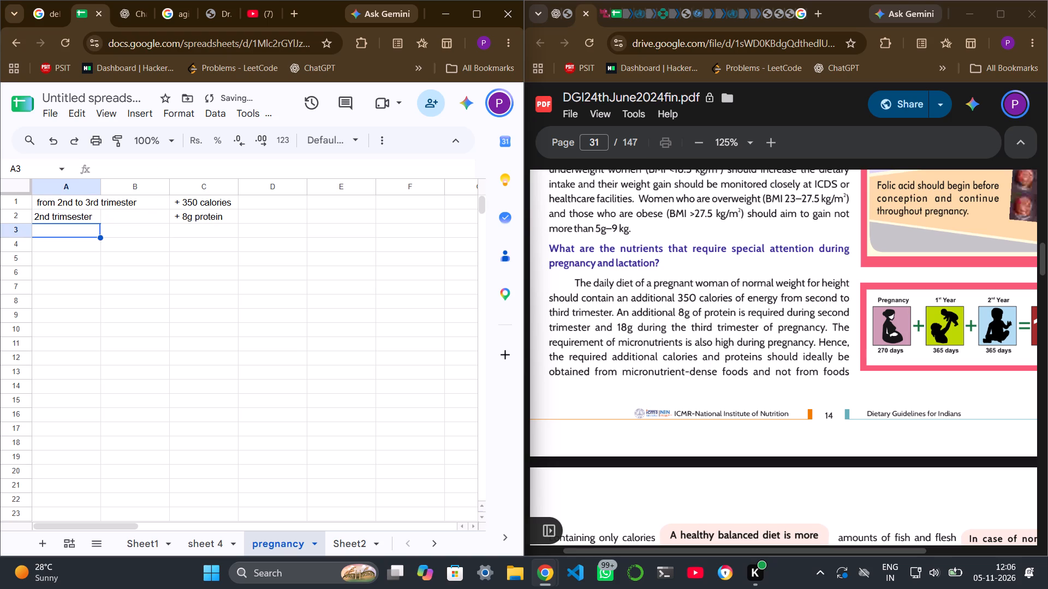
# Label cell A3 "3rd trimeseter" and move across to cell C3.
pyautogui.write('3rd trime')
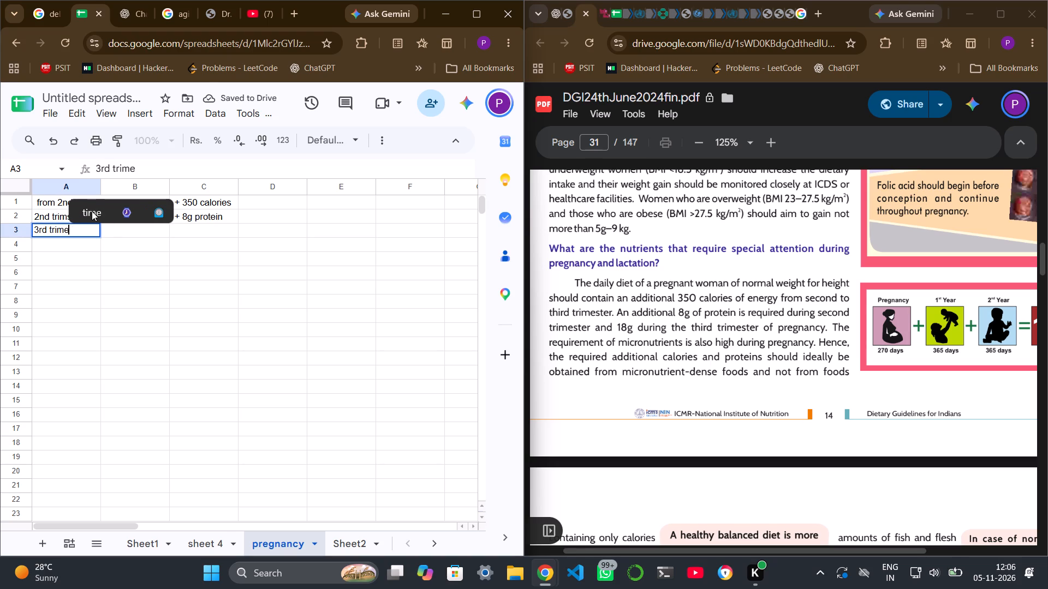
pyautogui.press('s')
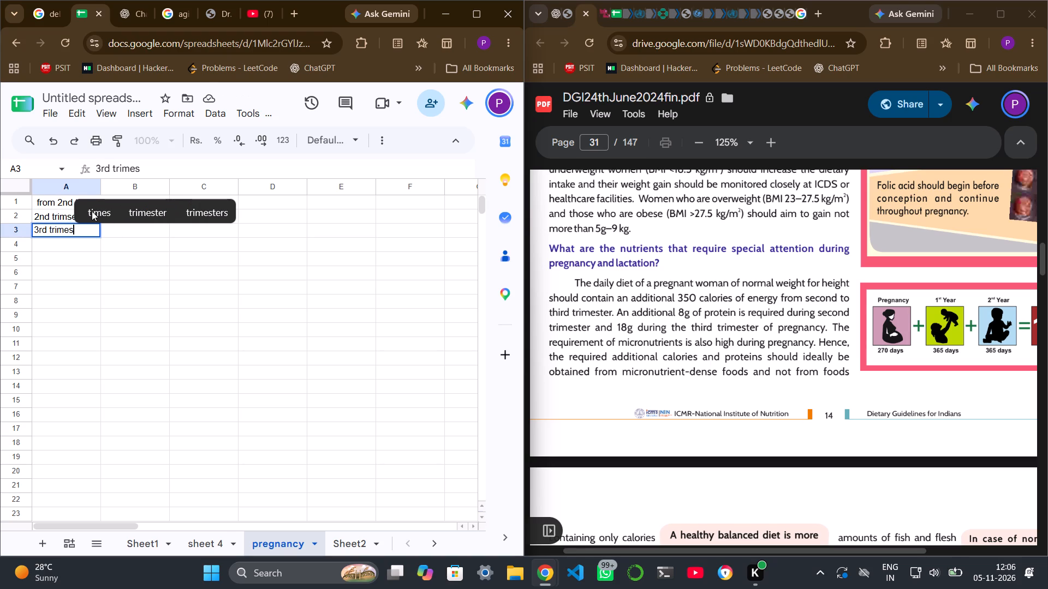
pyautogui.write('etr')
pyautogui.press('BackSpace')
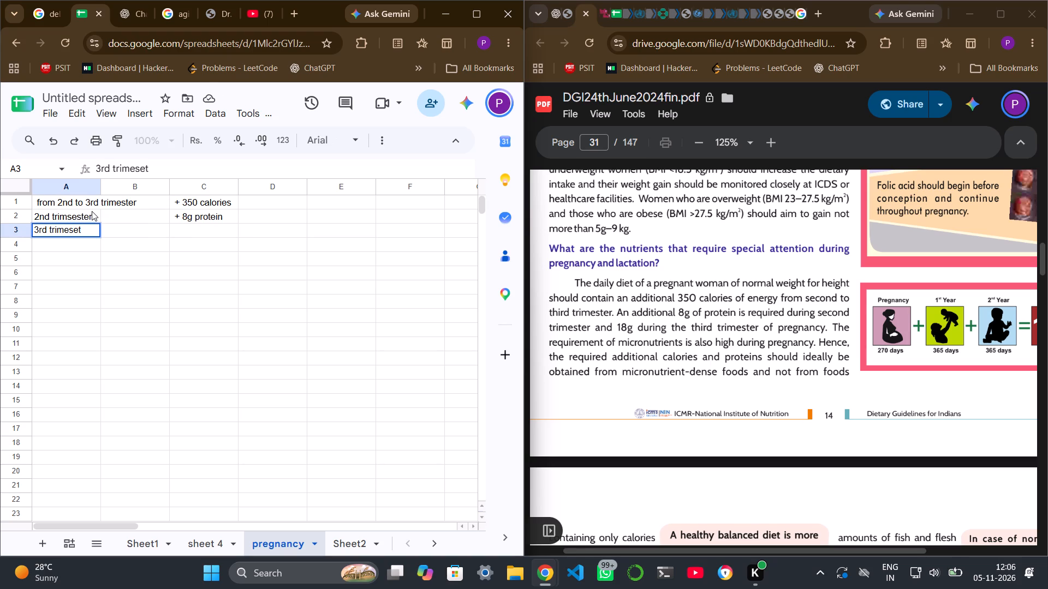
pyautogui.write('er')
pyautogui.press('Right')
pyautogui.press('Right')
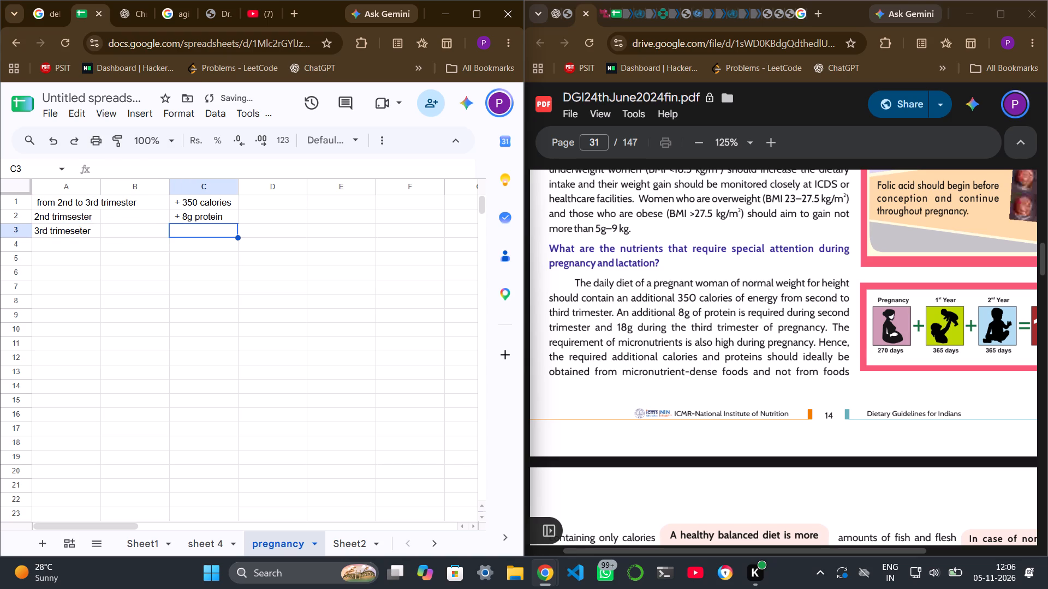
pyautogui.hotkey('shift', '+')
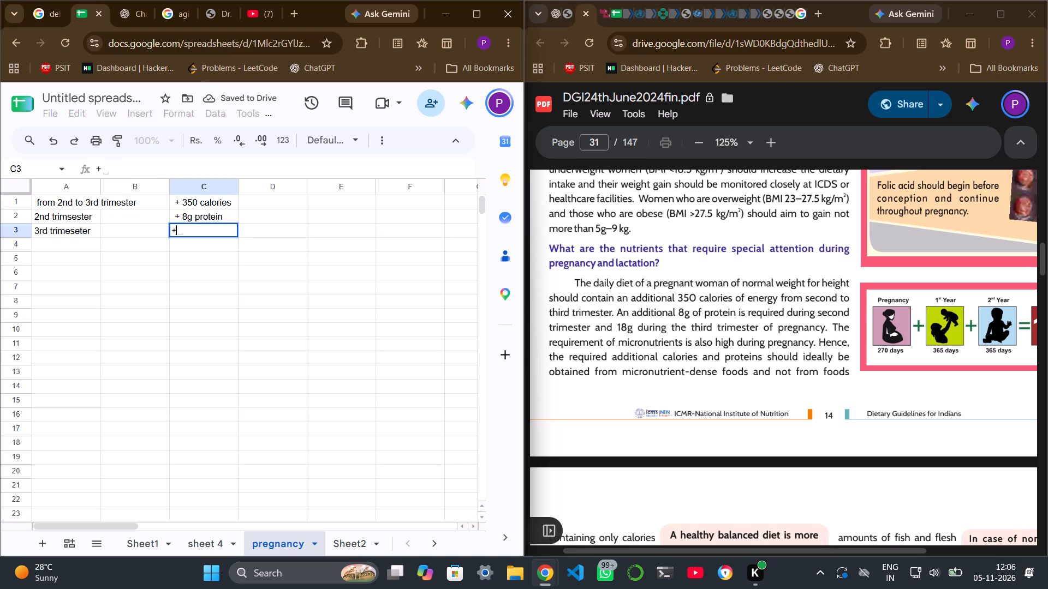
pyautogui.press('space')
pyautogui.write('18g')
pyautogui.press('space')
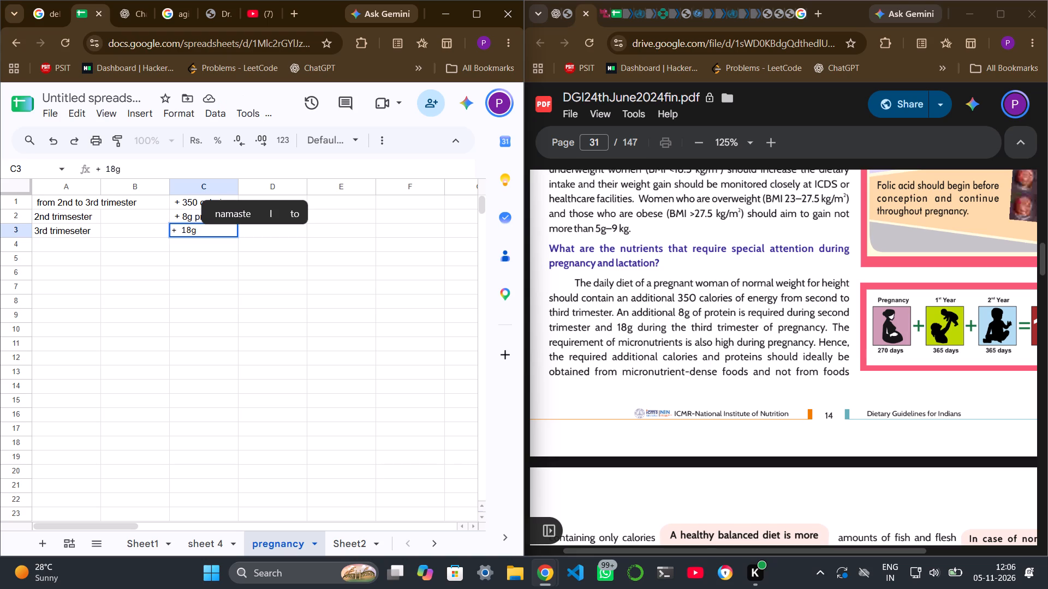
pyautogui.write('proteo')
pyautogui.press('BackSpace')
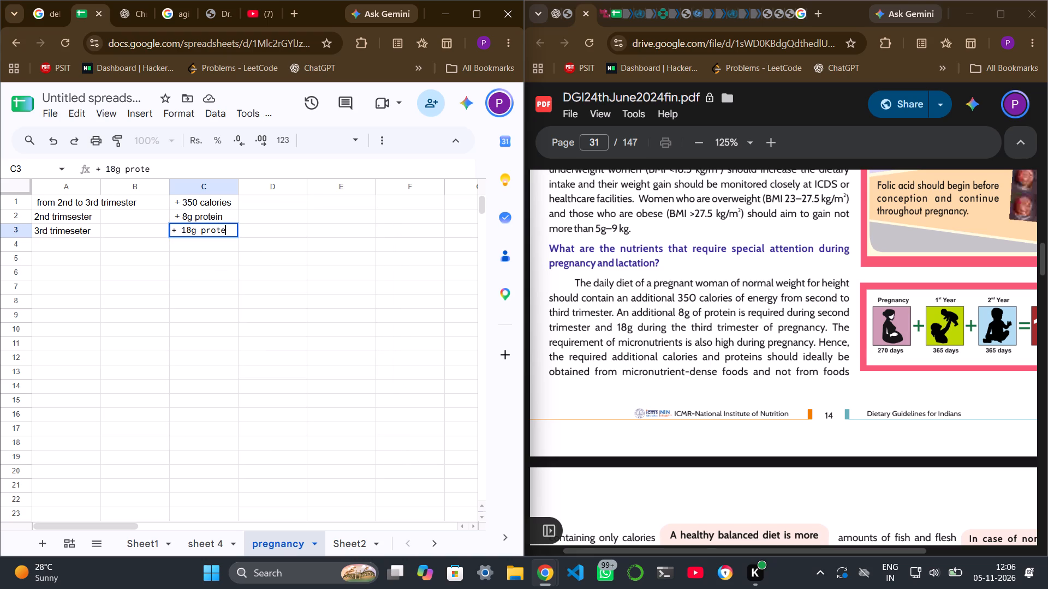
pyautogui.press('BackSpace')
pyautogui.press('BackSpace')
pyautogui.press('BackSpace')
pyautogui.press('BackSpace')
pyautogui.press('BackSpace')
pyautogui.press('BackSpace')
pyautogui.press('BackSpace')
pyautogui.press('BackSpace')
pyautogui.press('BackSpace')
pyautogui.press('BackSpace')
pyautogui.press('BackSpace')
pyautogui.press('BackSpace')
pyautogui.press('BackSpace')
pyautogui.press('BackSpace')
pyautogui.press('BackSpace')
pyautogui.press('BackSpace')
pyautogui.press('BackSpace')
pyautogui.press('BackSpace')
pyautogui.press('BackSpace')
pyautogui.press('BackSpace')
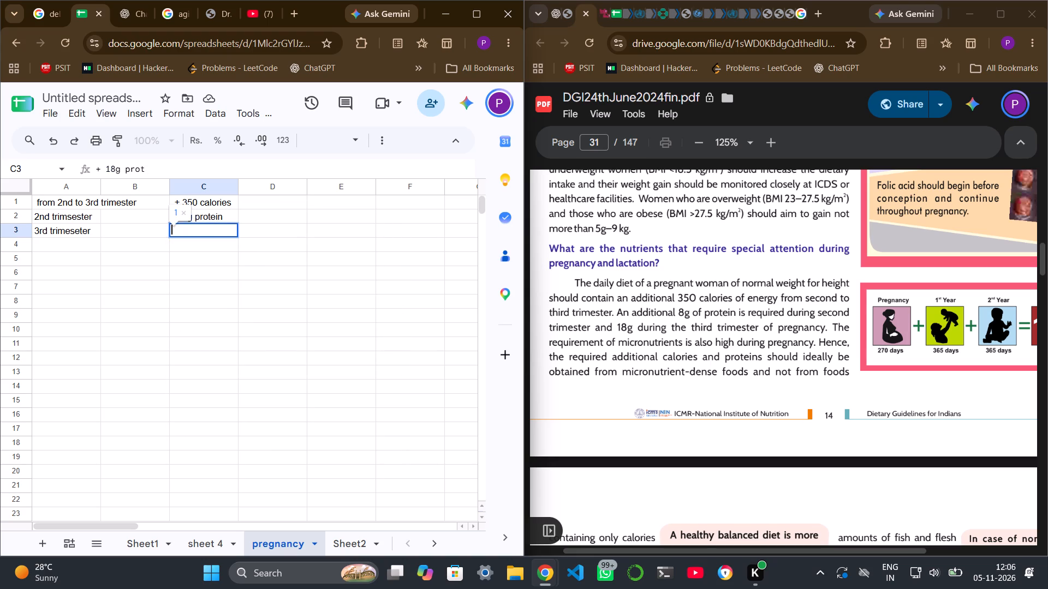
# Enter "+ 18 g protein" in cell C3 with a leading space, correcting the spelling of "protein".
pyautogui.press('space')
pyautogui.write('+ 1')
pyautogui.write('8 g')
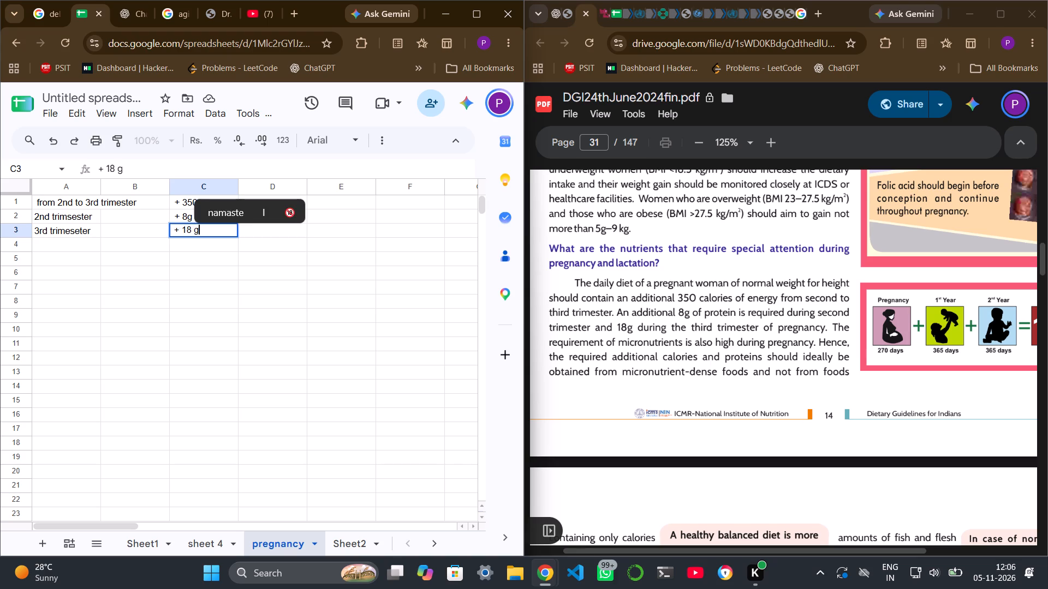
pyautogui.press('space')
pyautogui.write('pri')
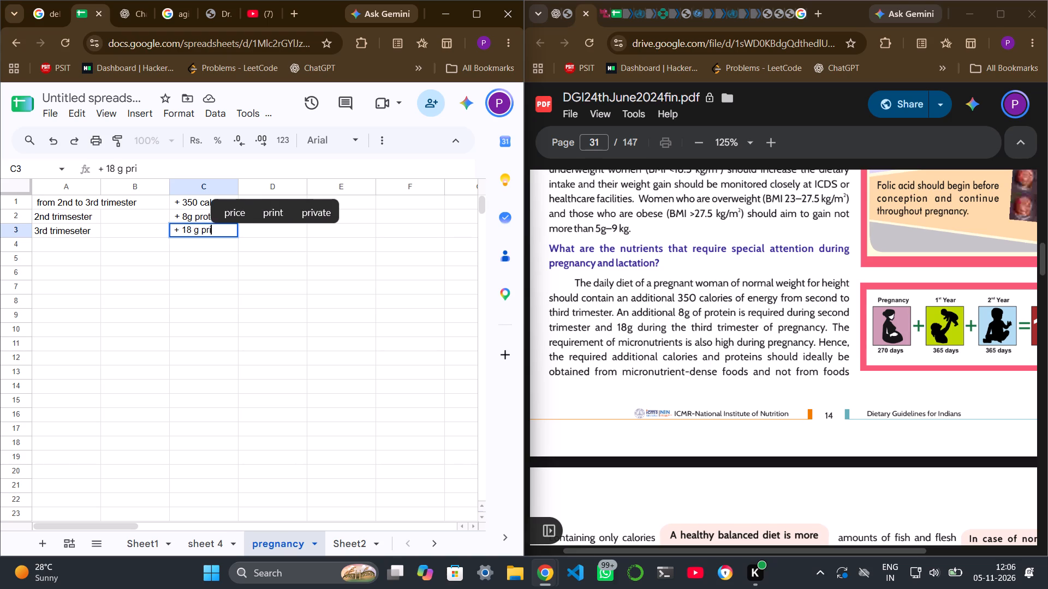
pyautogui.write('ein')
pyautogui.press('Return')
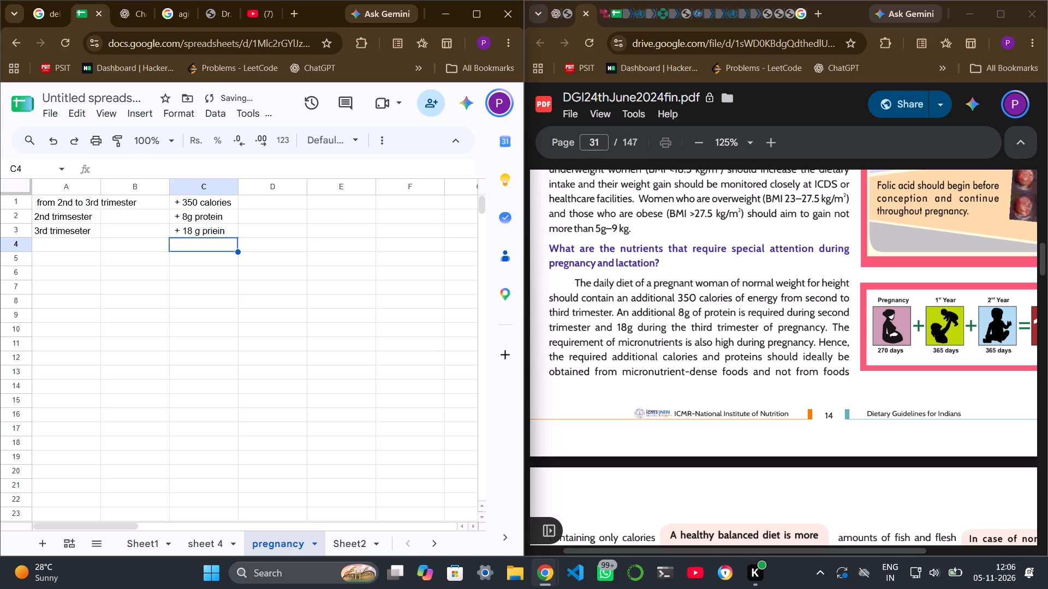
pyautogui.press('Up')
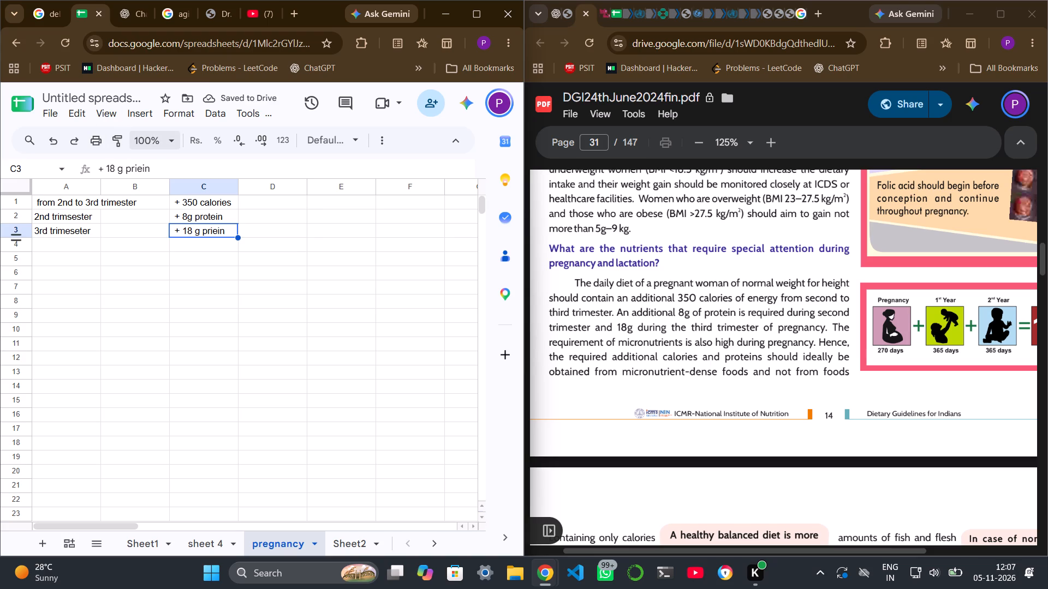
pyautogui.click(160, 168)
pyautogui.press('BackSpace')
pyautogui.press('BackSpace')
pyautogui.press('BackSpace')
pyautogui.press('BackSpace')
pyautogui.click(160, 168)
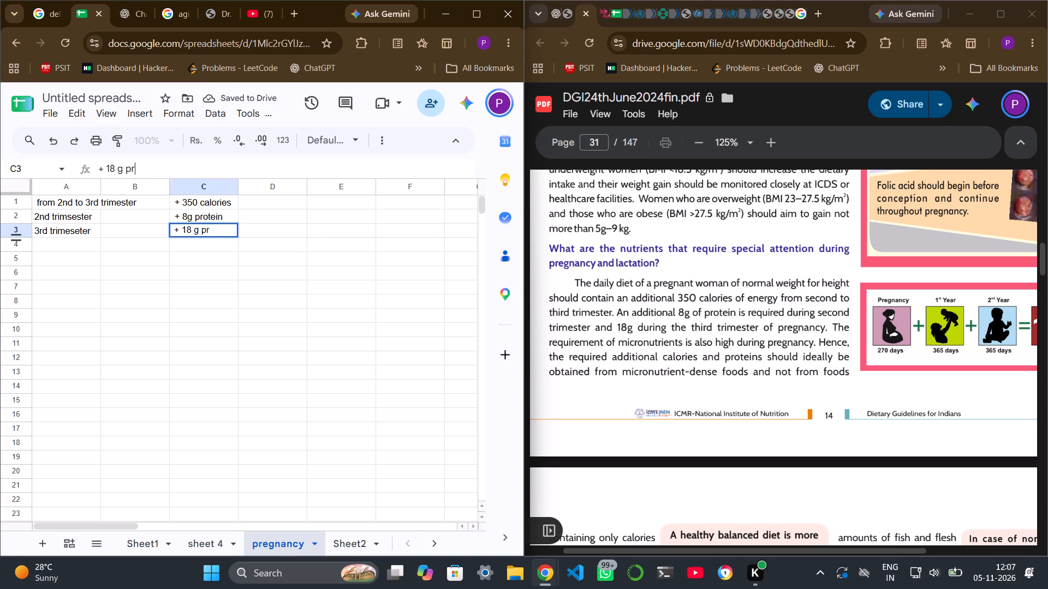
pyautogui.press('o')
pyautogui.write('tein')
pyautogui.press('Return')
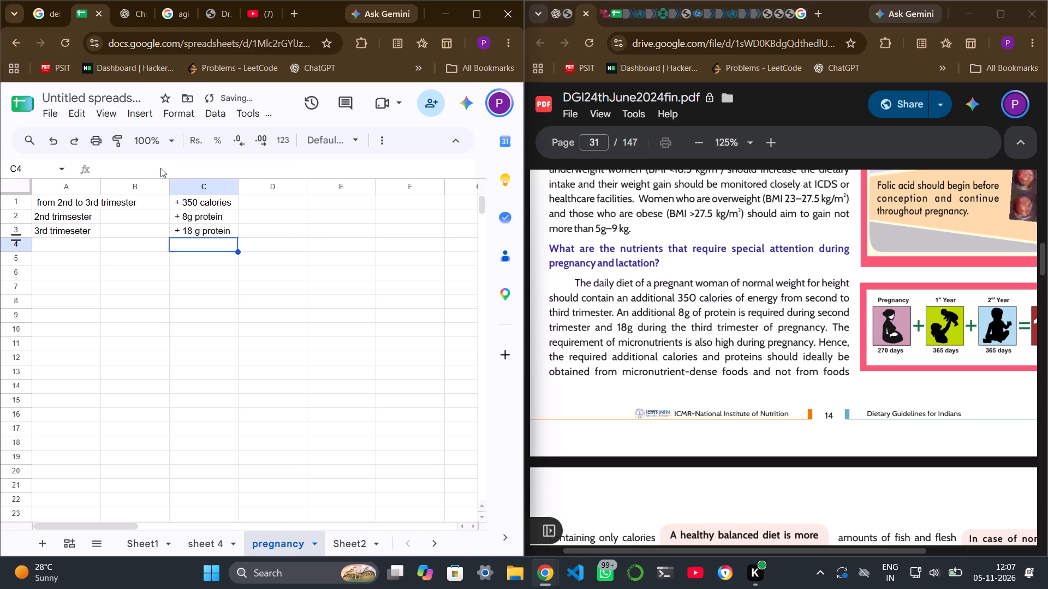
# Select cell A4, the first empty cell below the trimester labels.
pyautogui.press('Left')
pyautogui.press('Left')
pyautogui.press('Left')
pyautogui.press('Left')
pyautogui.press('Left')
pyautogui.press('Left')
pyautogui.press('Left')
pyautogui.press('Left')
pyautogui.press('Left')
pyautogui.press('Left')
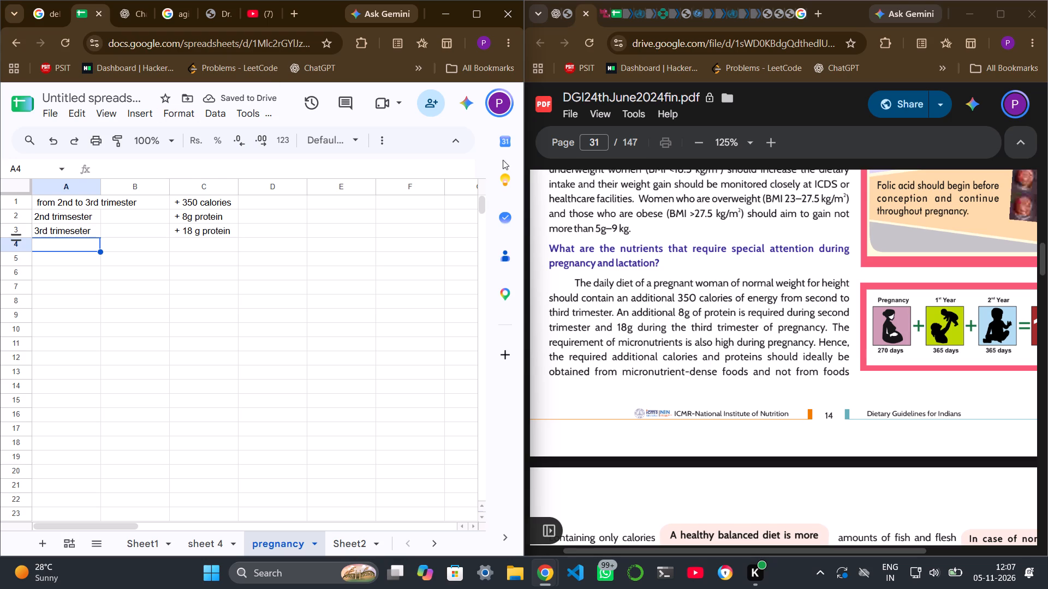
# Examine pages 30 and 31 of the dietary guidelines PDF for pregnancy nutrition advice, including the pre-conception figure.
pyautogui.scroll(-1, 695, 400)
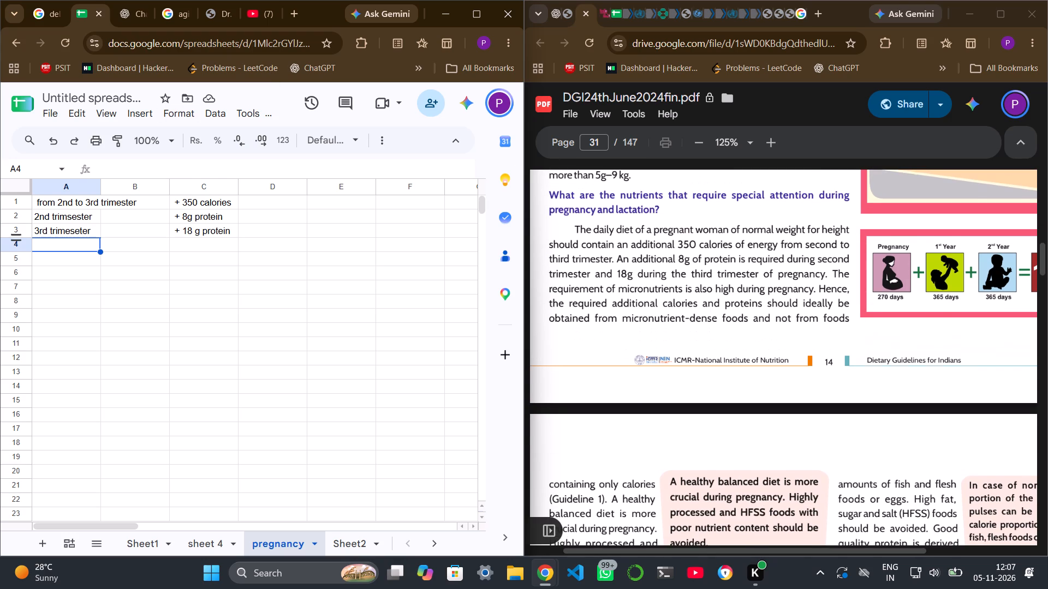
pyautogui.scroll(-1, 695, 400)
pyautogui.hscroll(-1, 695, 400)
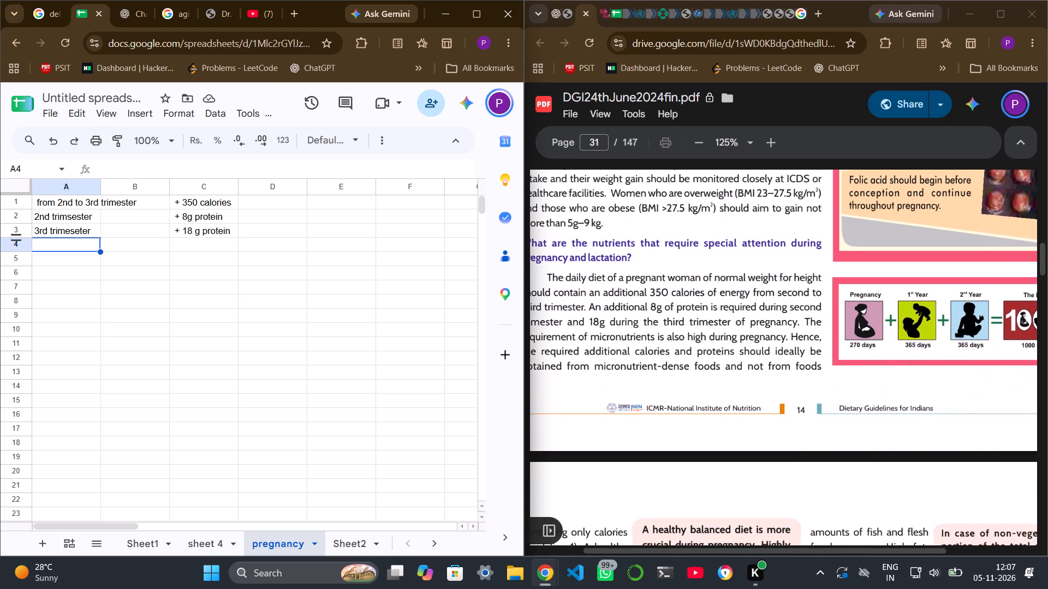
pyautogui.hscroll(-2, 695, 400)
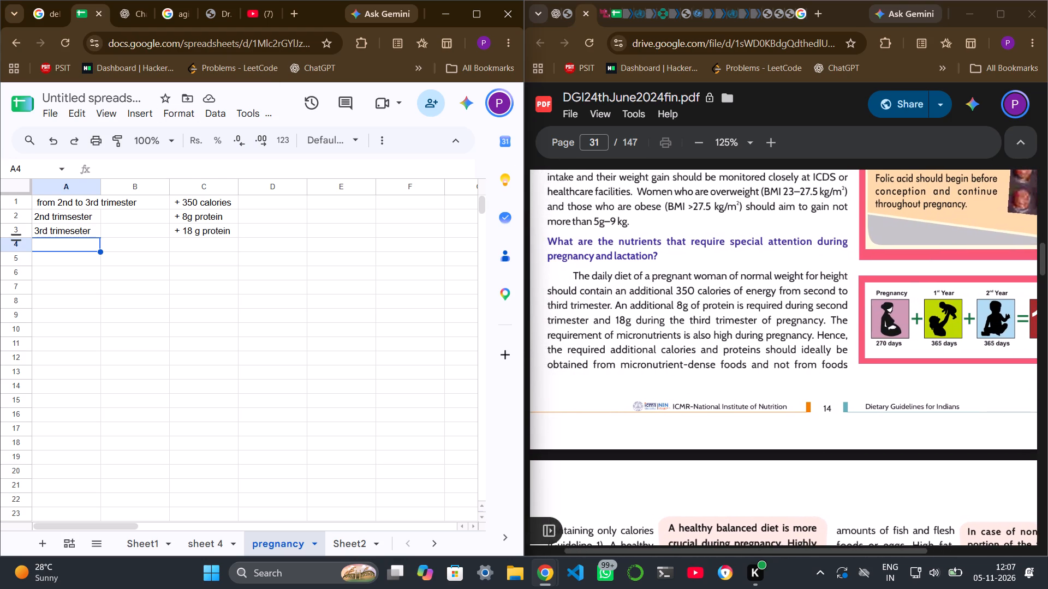
pyautogui.hscroll(-2, 695, 400)
pyautogui.scroll(2, 695, 400)
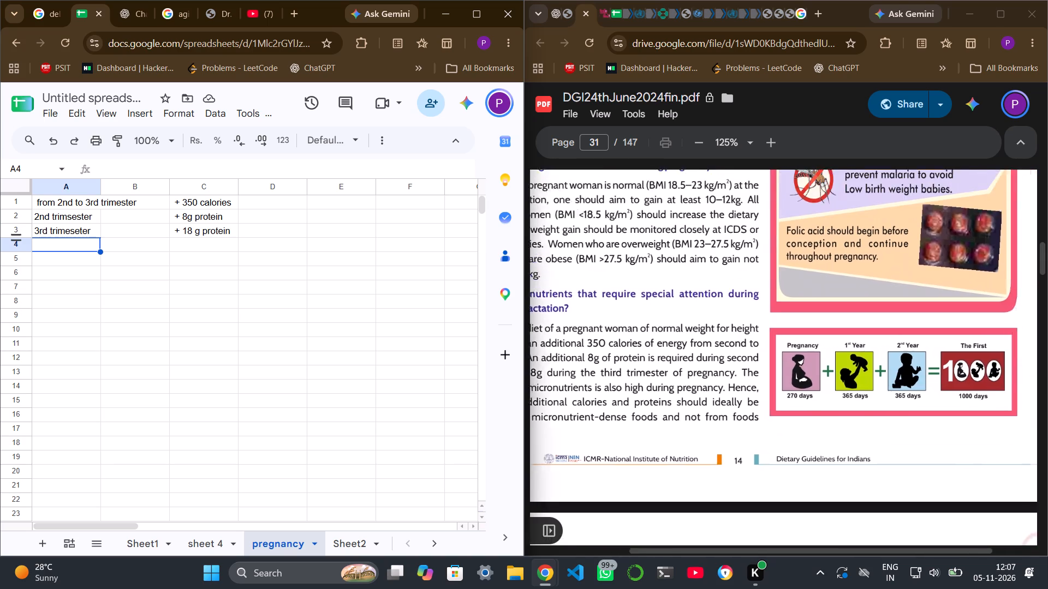
pyautogui.scroll(1, 695, 400)
pyautogui.scroll(-4, 695, 400)
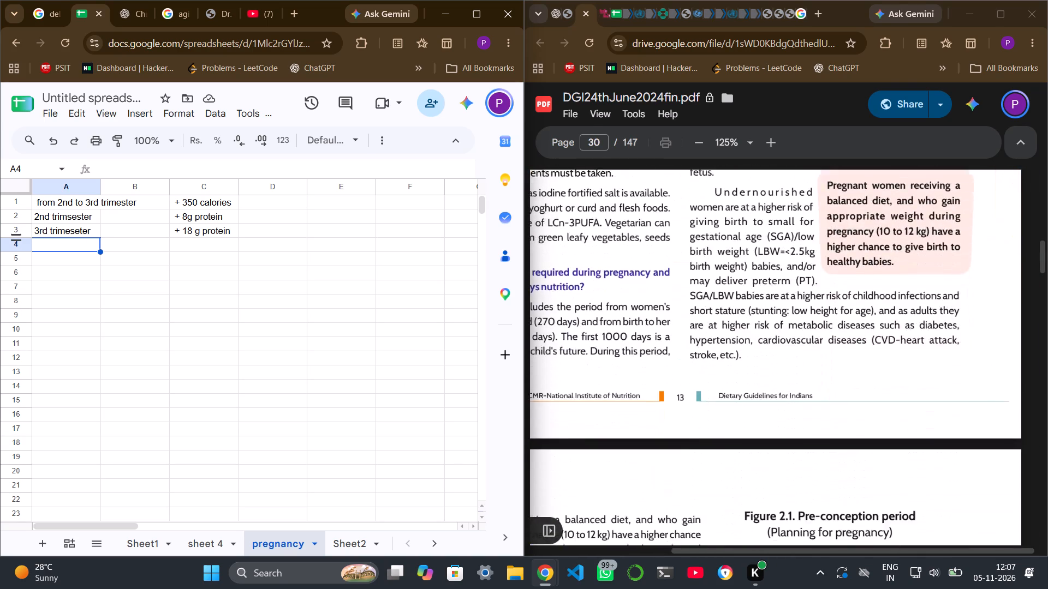
pyautogui.scroll(-2, 695, 400)
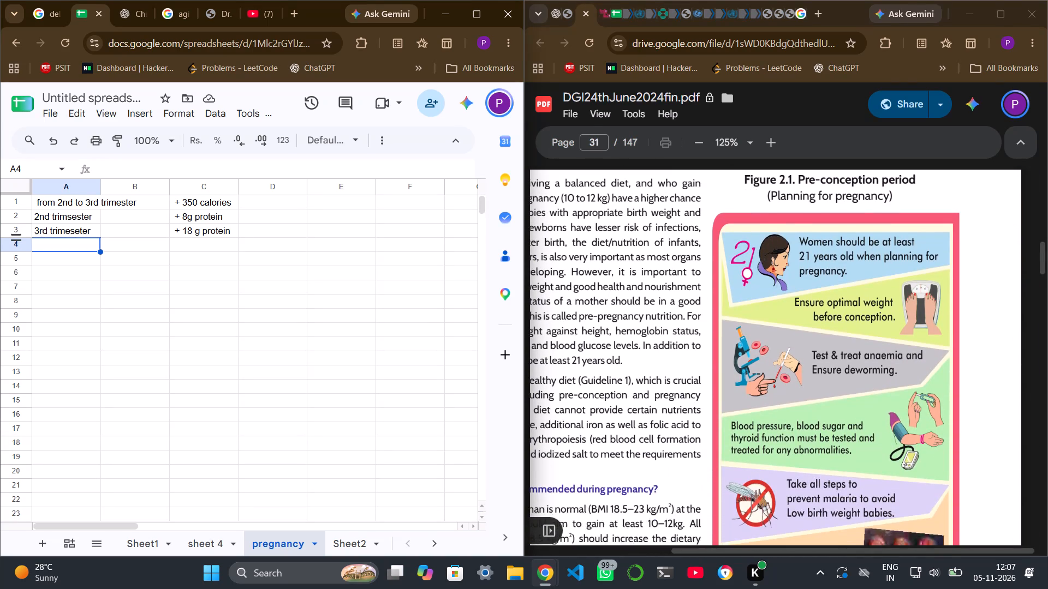
pyautogui.scroll(-2, 695, 400)
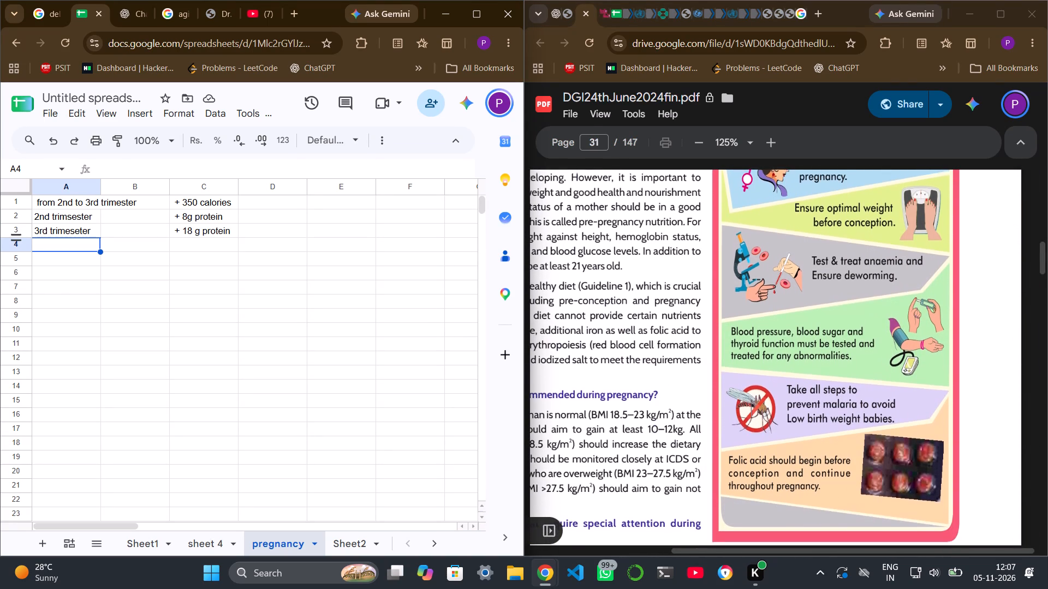
pyautogui.scroll(-1, 695, 400)
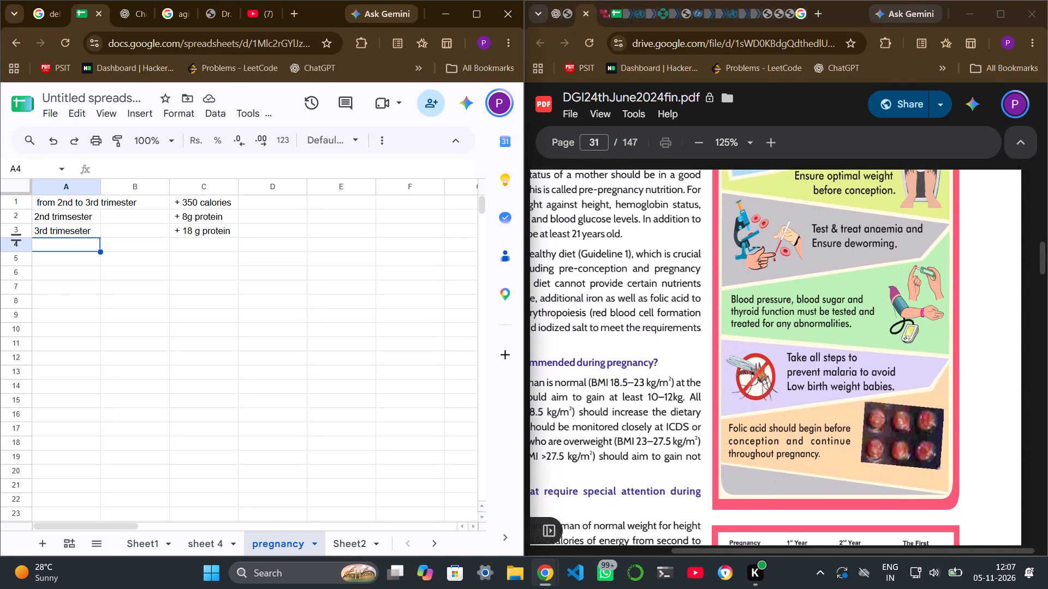
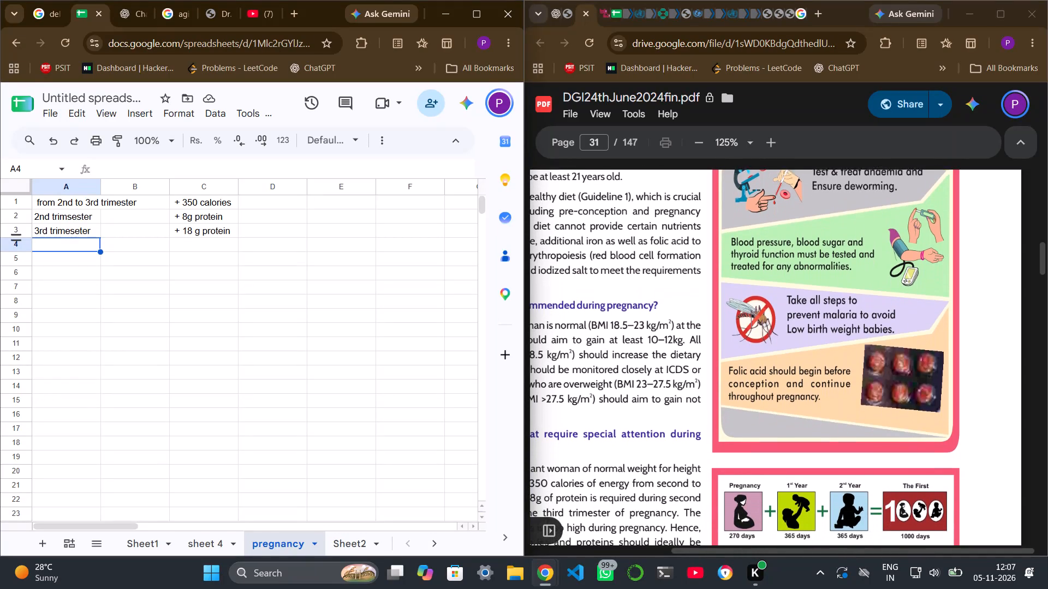
# Examine the rest of guidelines page 31 on weight gain and nutrients requiring special attention during pregnancy.
pyautogui.scroll(-1, 695, 400)
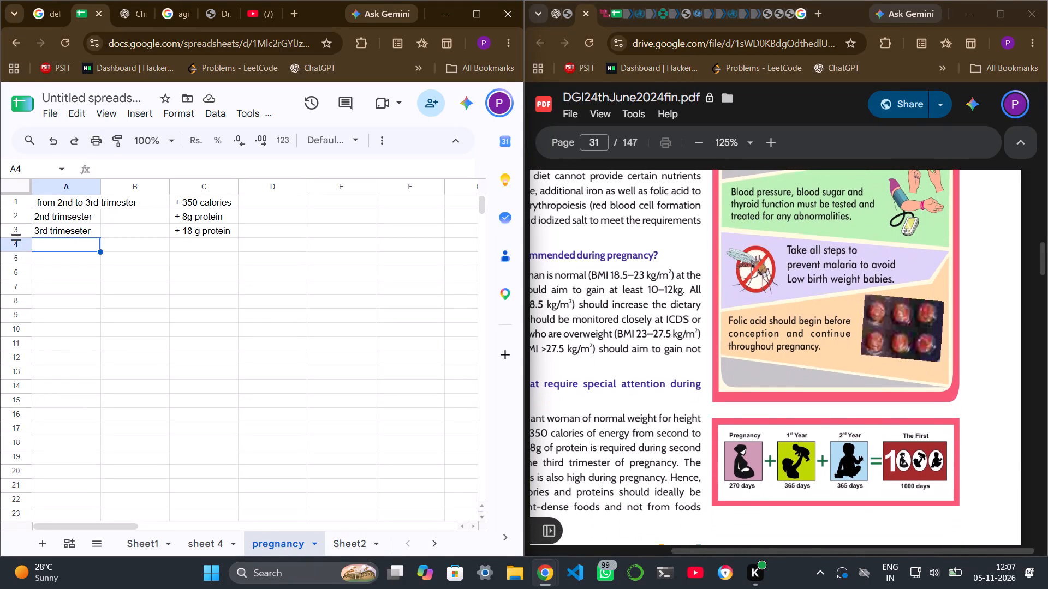
pyautogui.scroll(-2, 695, 400)
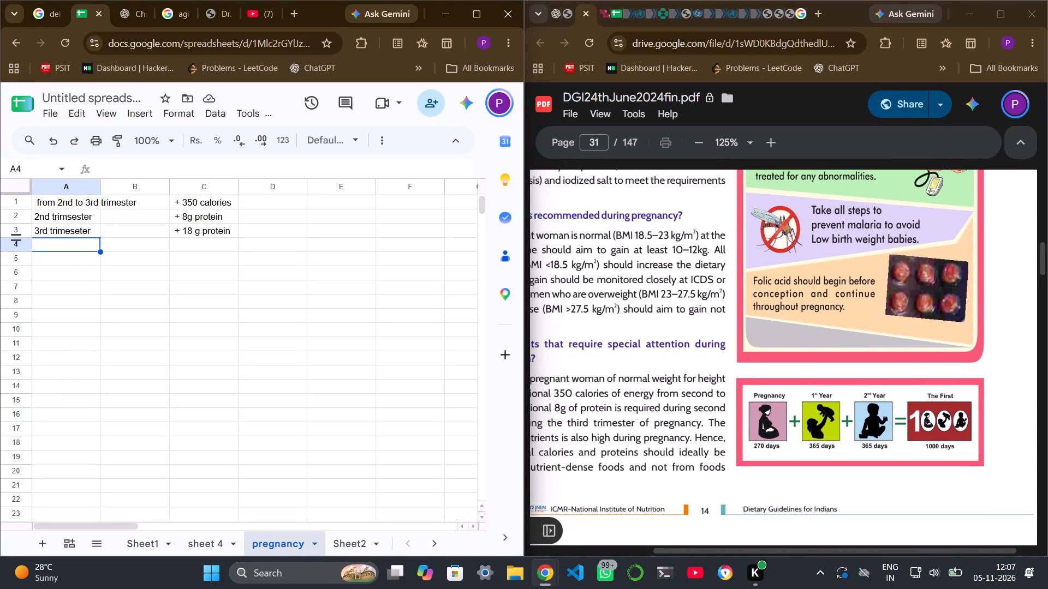
pyautogui.hscroll(1, 695, 400)
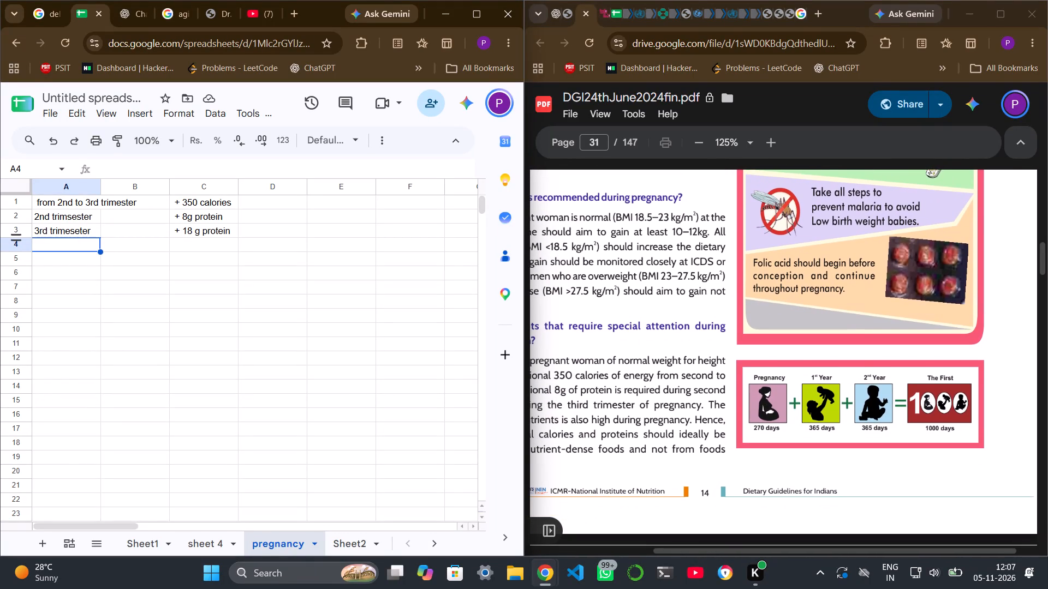
pyautogui.scroll(-1, 704, 417)
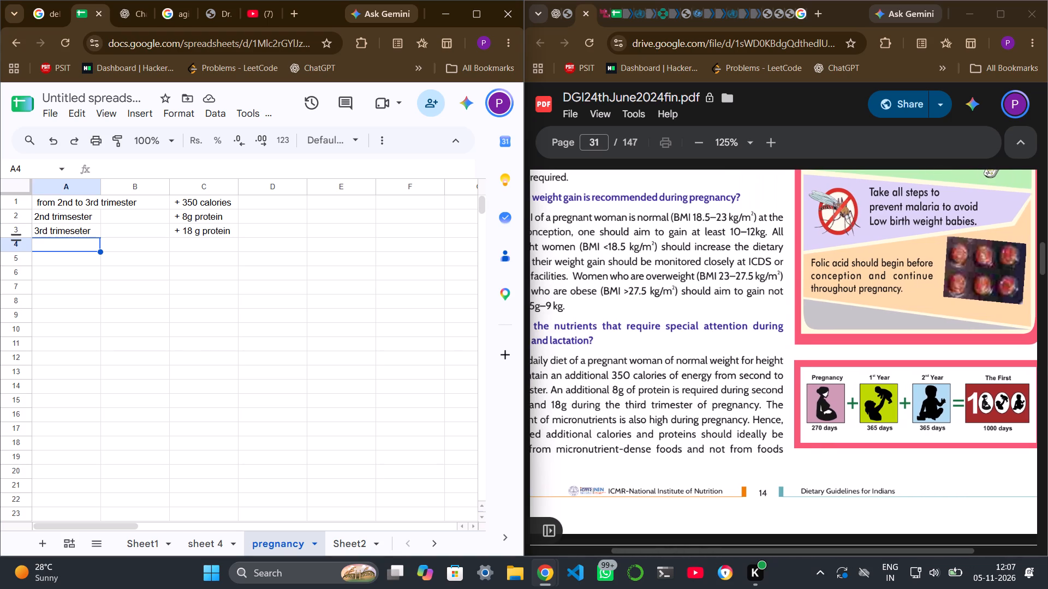
pyautogui.scroll(-4, 704, 417)
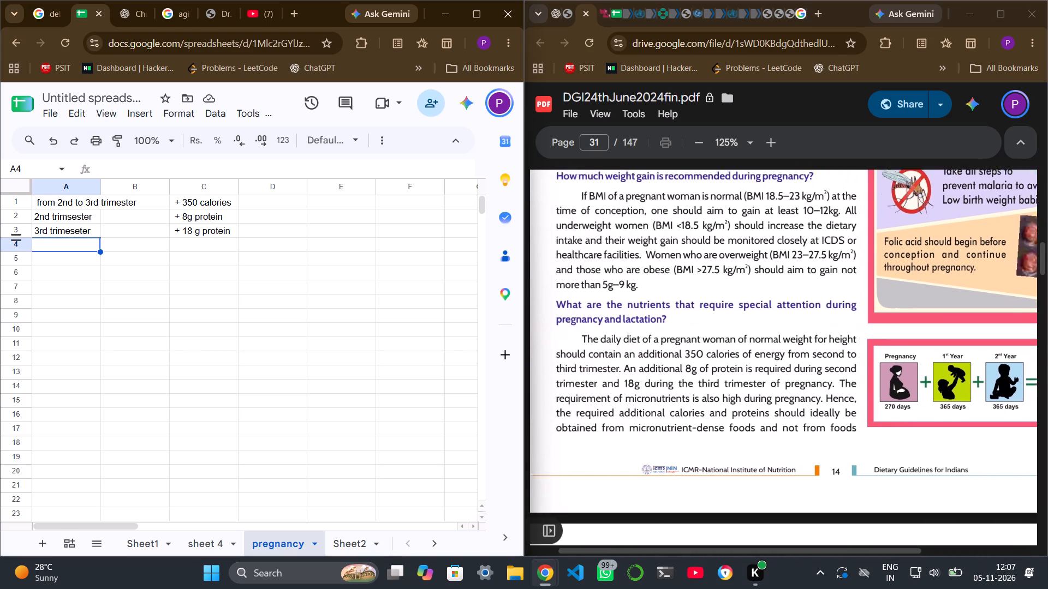
# Examine page 32 of the guidelines for the micronutrients needed in extra amounts during pregnancy and lactation.
pyautogui.scroll(-3, 704, 417)
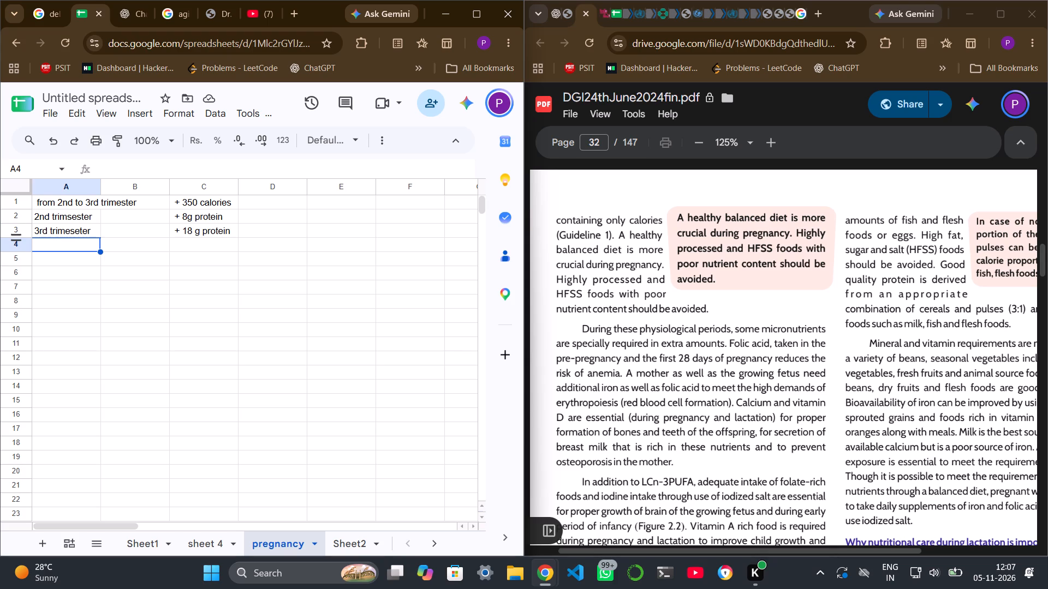
pyautogui.scroll(-1, 670, 261)
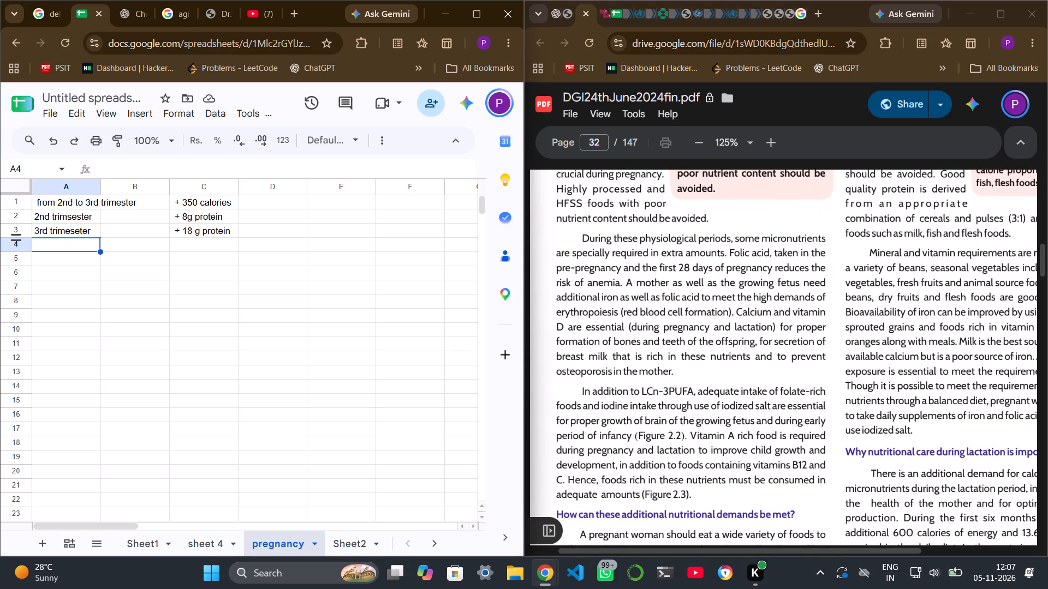
pyautogui.scroll(-1, 670, 261)
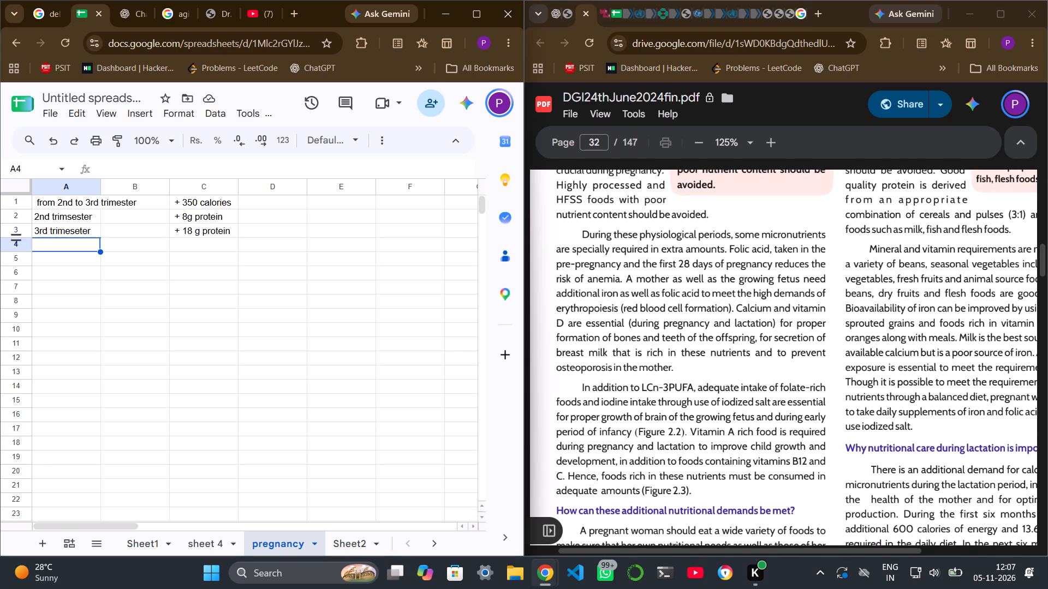
pyautogui.scroll(-1, 670, 261)
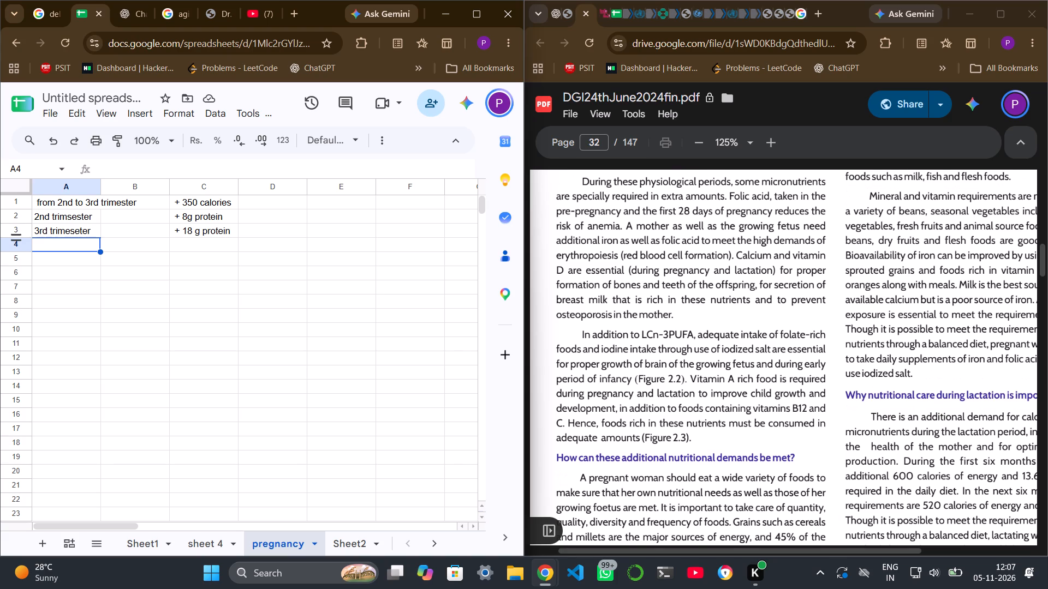
pyautogui.scroll(-1, 670, 261)
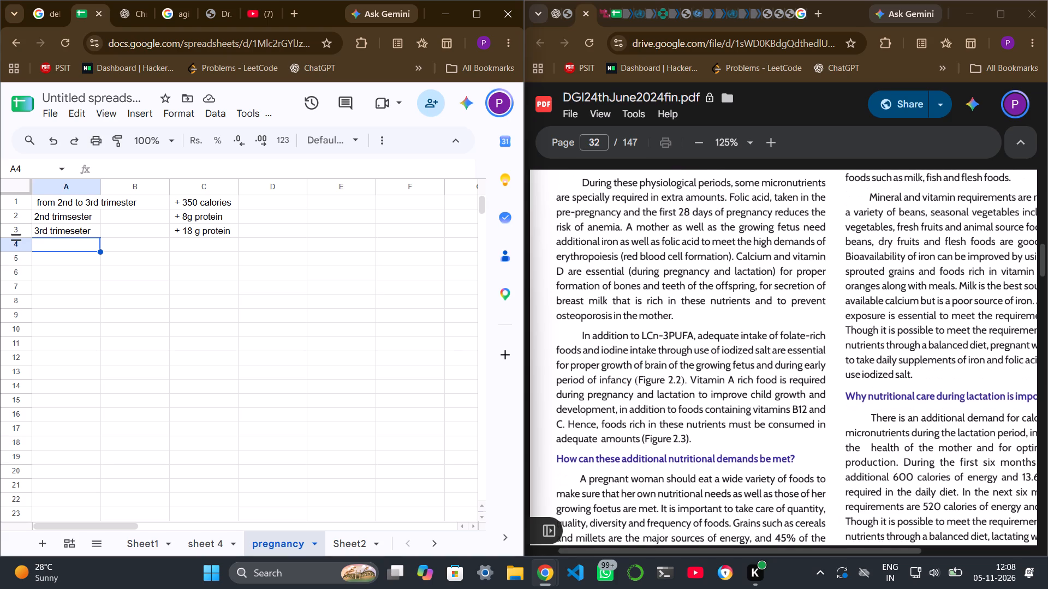
pyautogui.scroll(-1, 670, 261)
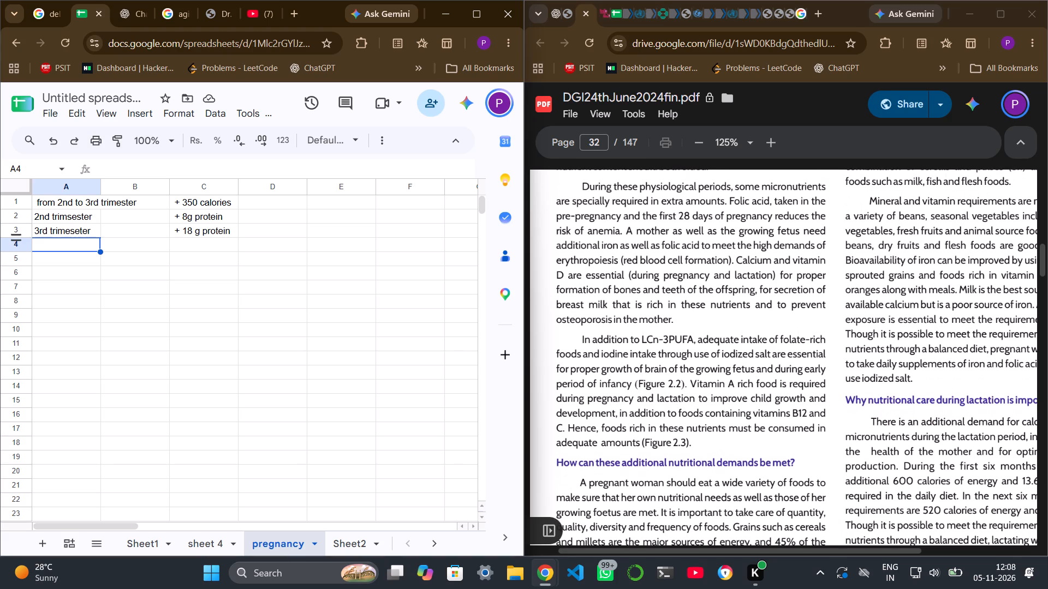
pyautogui.scroll(-1, 670, 261)
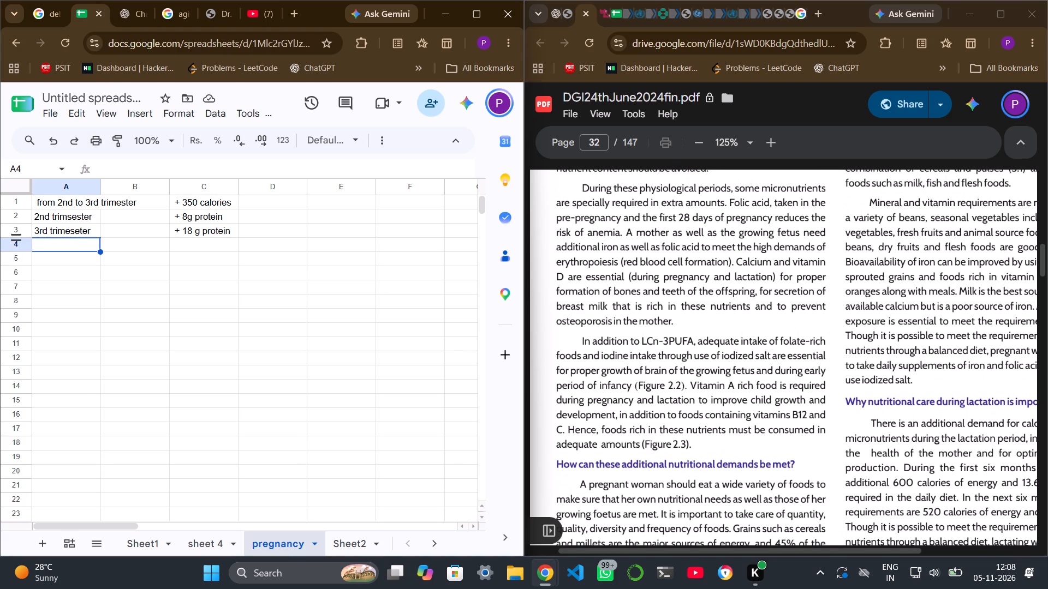
pyautogui.scroll(-3, 670, 261)
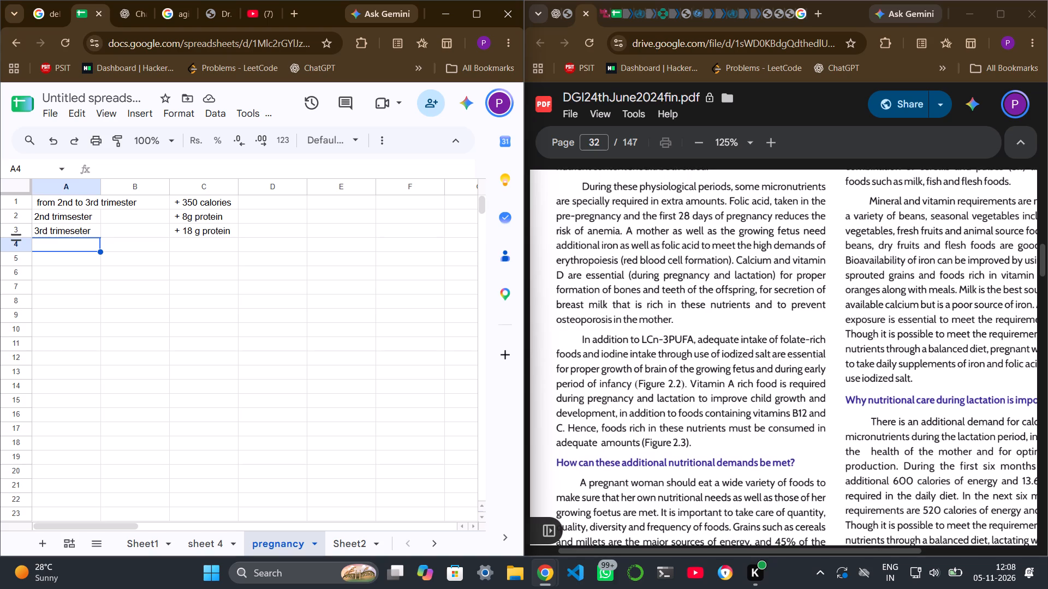
pyautogui.scroll(-2, 670, 261)
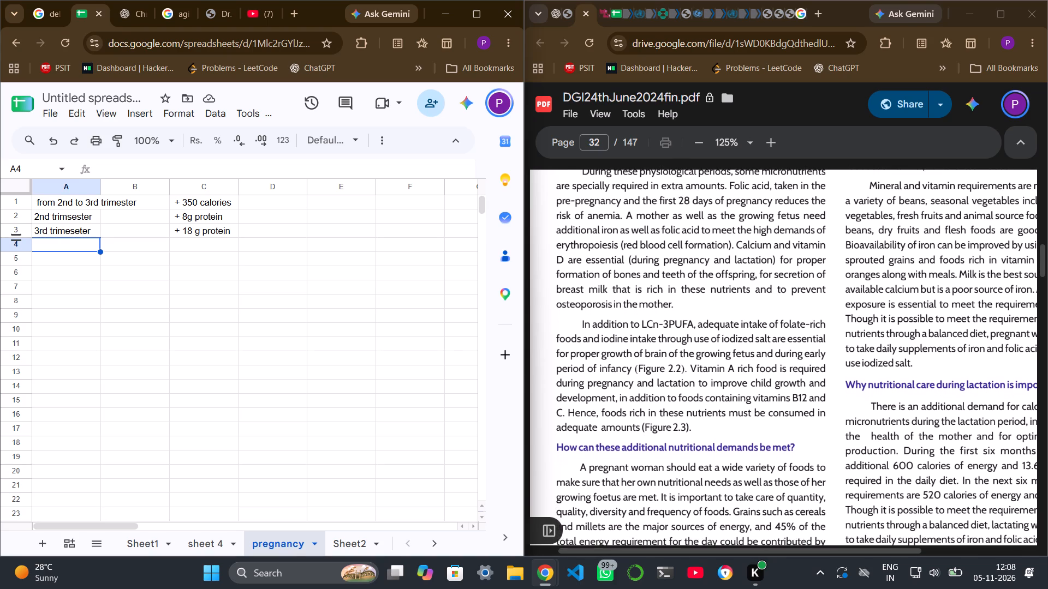
pyautogui.scroll(-1, 670, 261)
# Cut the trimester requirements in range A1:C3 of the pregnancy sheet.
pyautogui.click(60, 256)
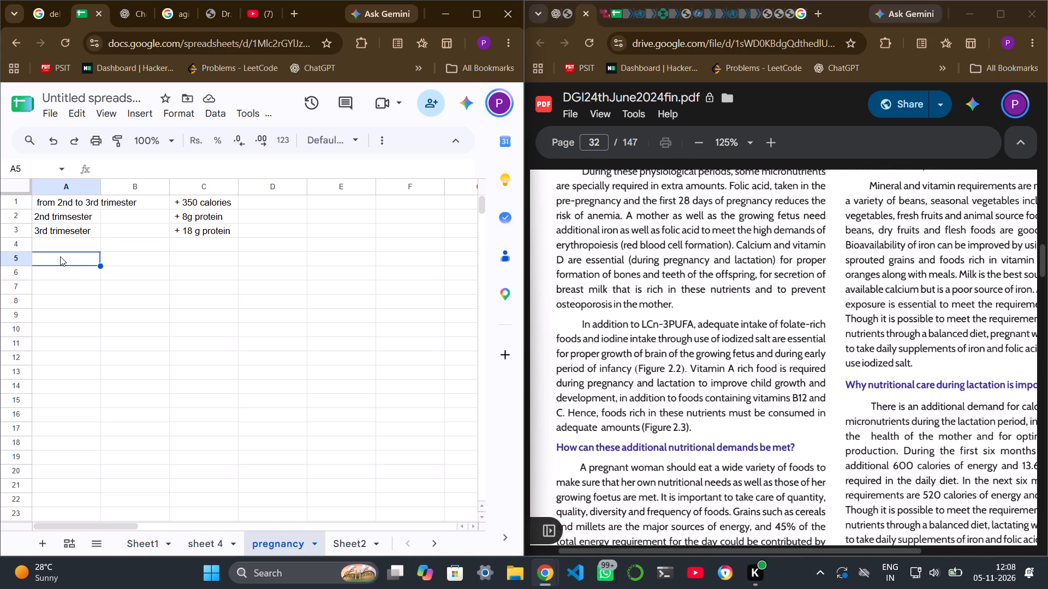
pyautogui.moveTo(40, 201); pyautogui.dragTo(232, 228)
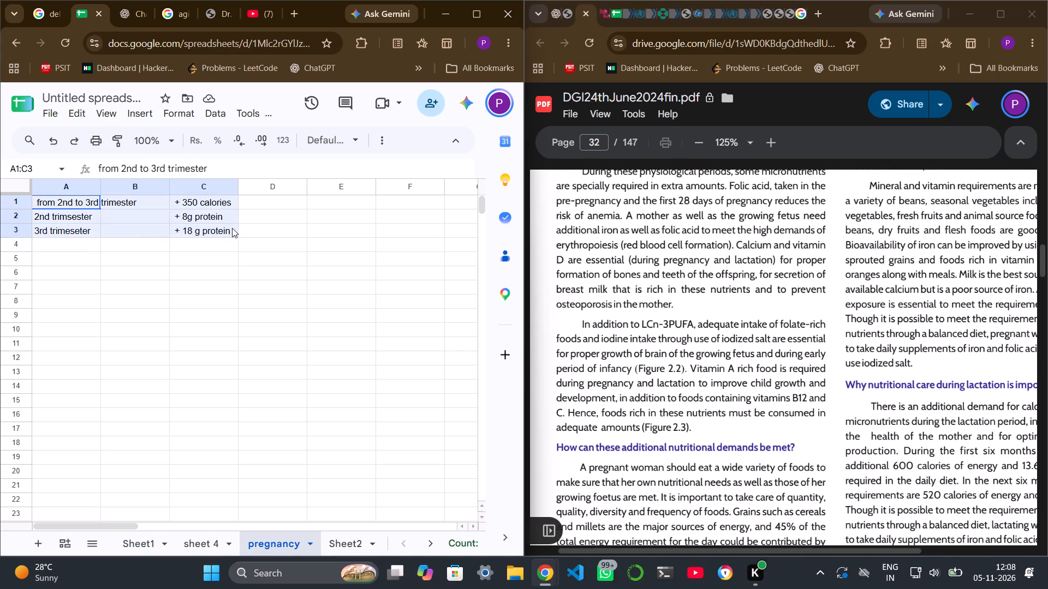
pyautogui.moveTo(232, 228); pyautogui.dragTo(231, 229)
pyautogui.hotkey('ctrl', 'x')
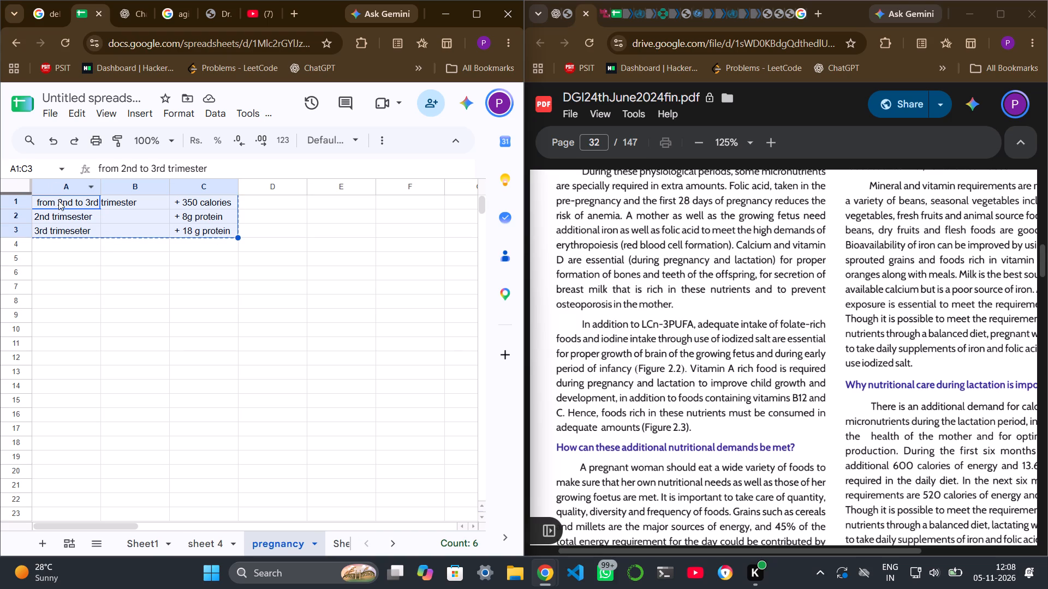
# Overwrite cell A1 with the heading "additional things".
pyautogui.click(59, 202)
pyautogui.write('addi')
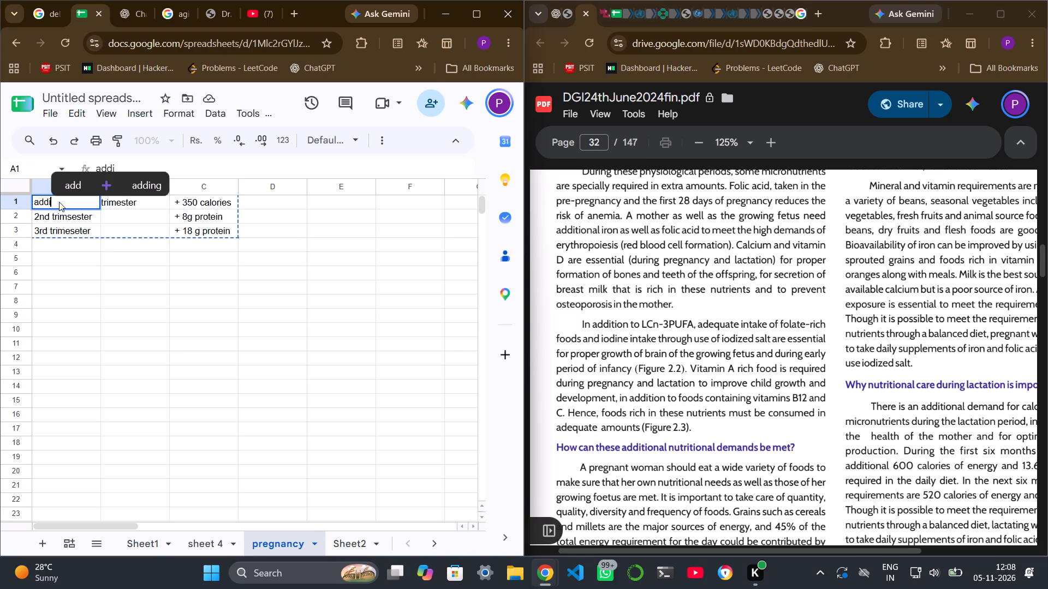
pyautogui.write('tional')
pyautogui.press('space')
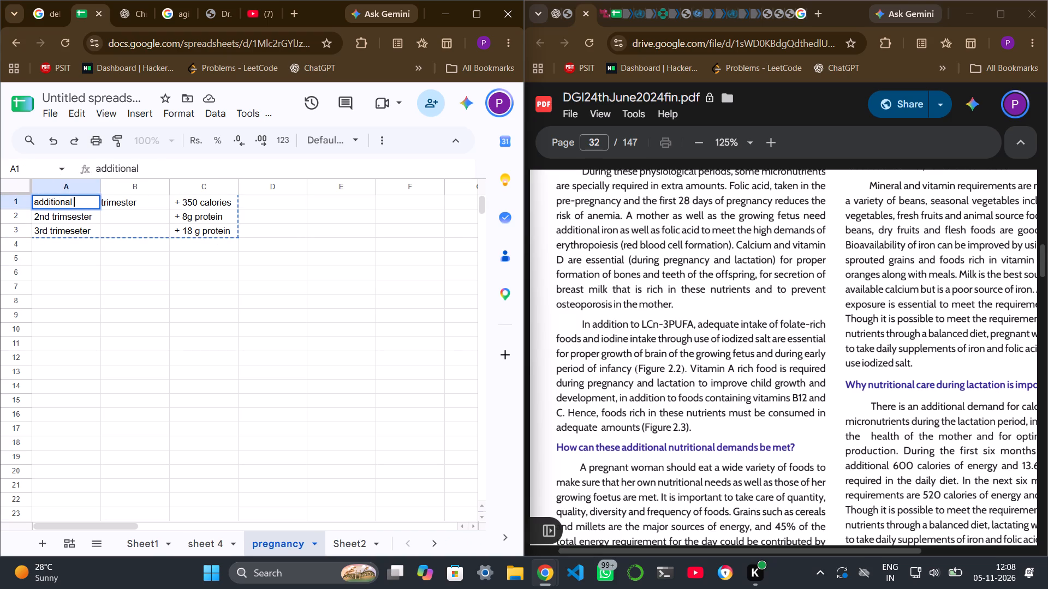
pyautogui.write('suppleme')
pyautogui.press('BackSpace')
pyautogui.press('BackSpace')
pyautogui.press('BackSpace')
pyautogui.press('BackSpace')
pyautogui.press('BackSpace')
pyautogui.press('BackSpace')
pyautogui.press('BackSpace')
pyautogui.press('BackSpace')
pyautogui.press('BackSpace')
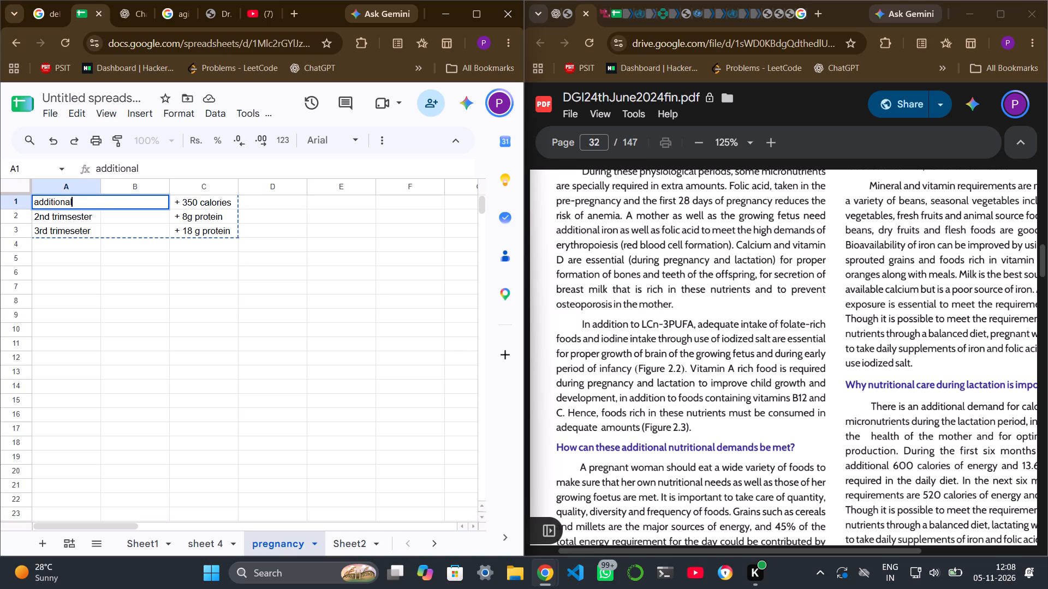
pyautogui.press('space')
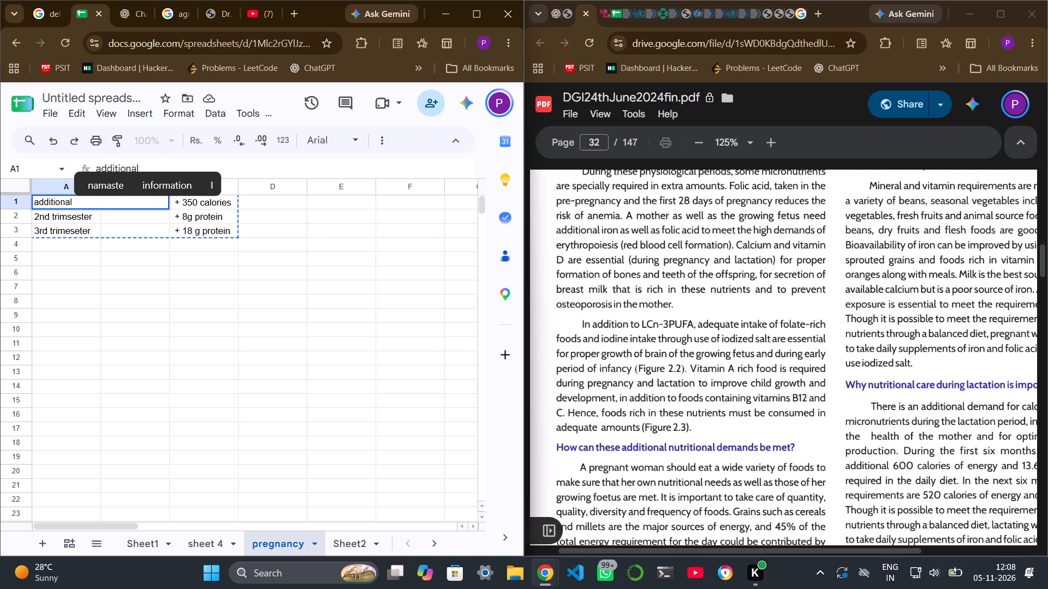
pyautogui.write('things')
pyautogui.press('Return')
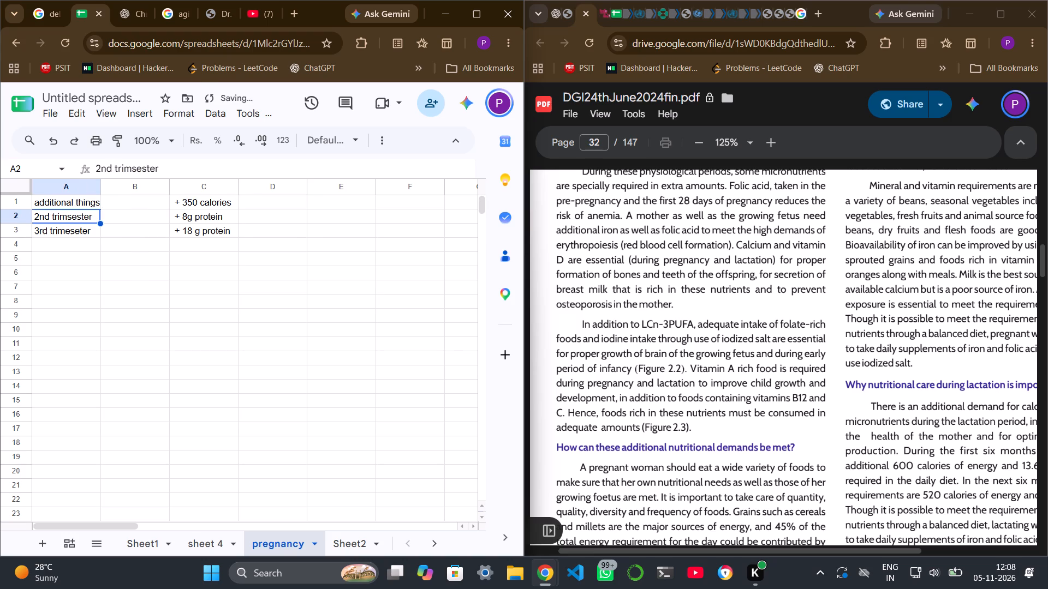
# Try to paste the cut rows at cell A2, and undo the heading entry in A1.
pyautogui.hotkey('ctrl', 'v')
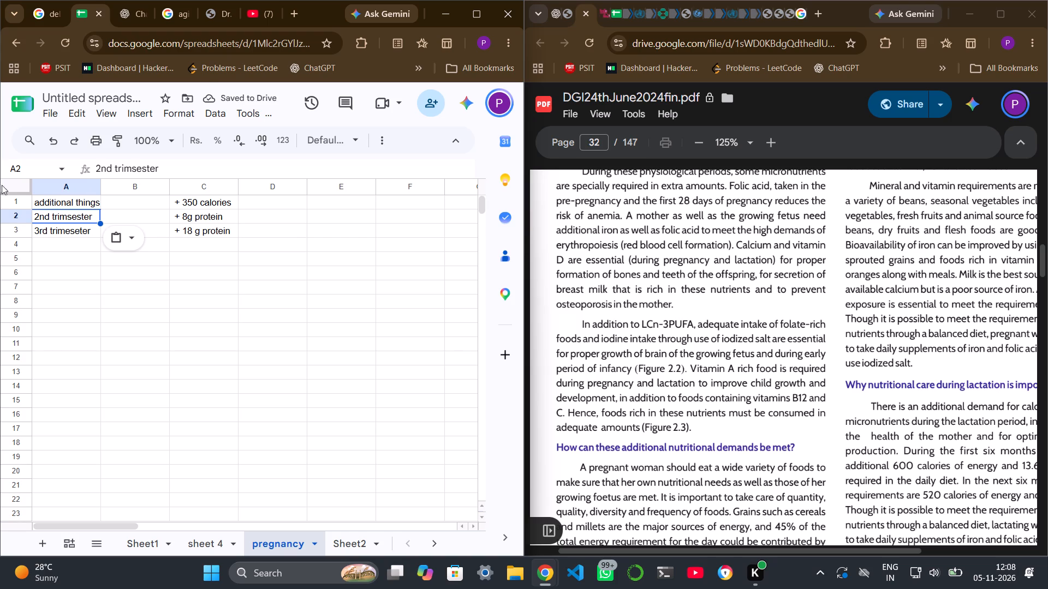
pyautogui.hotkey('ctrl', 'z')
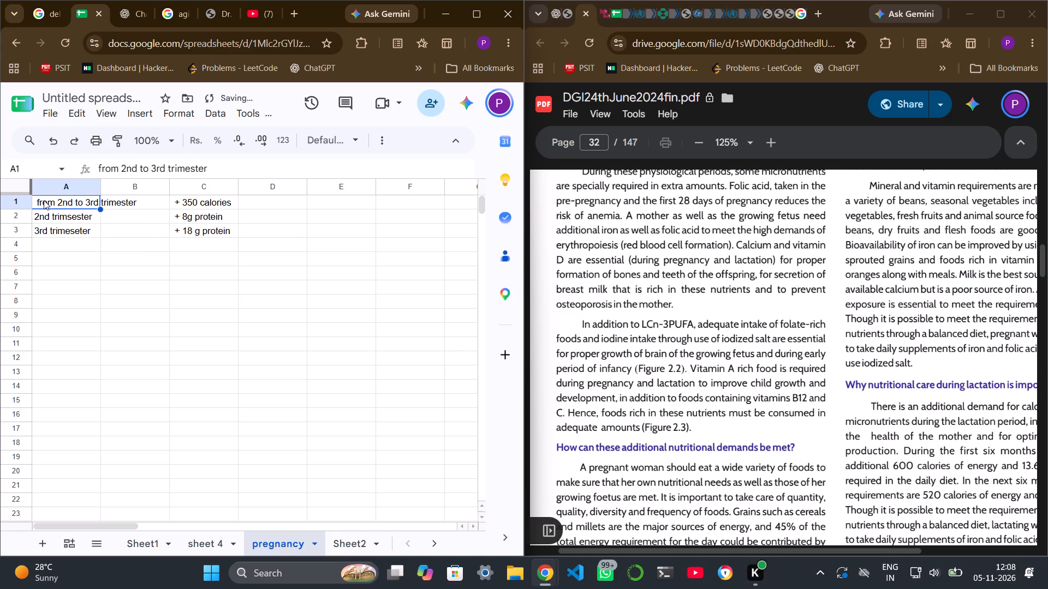
# Move the trimester requirements in A1:C3 down one row so they start at cell A2.
pyautogui.moveTo(42, 200); pyautogui.dragTo(203, 229)
pyautogui.hotkey('ctrl', 'x')
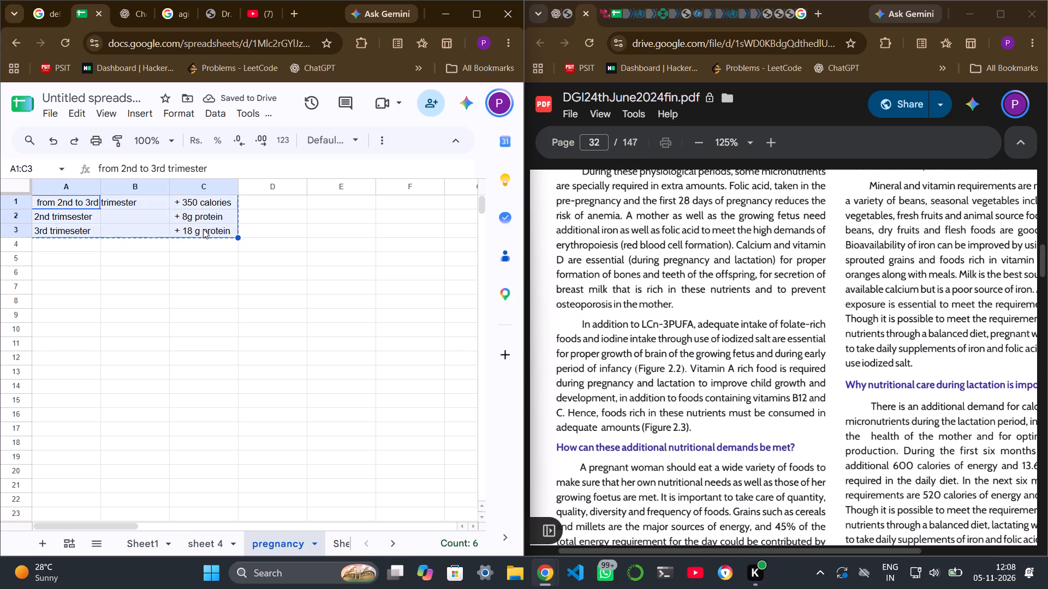
pyautogui.press('Down')
pyautogui.hotkey('ctrl', 'v')
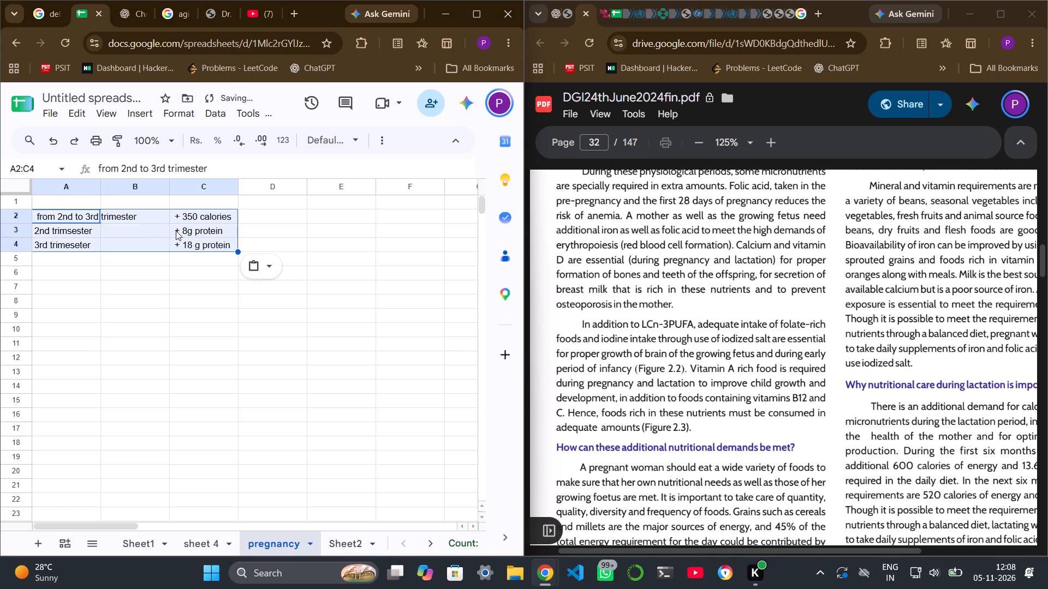
# Enter the heading "ADDITIONAL REQUIREMENTS" in cell A1.
pyautogui.click(73, 201)
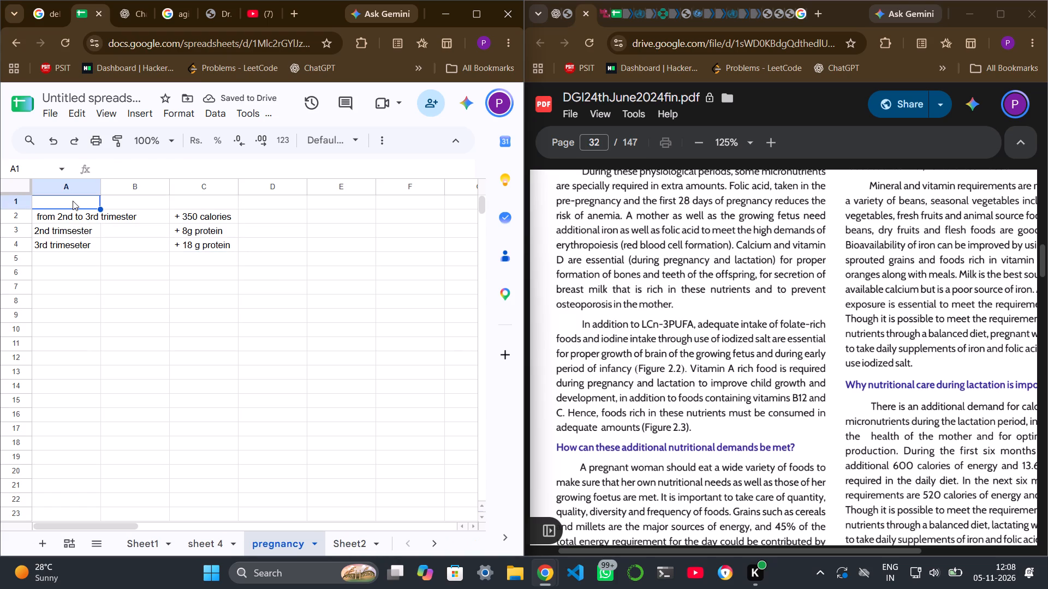
pyautogui.write('ADDITIONAL RE')
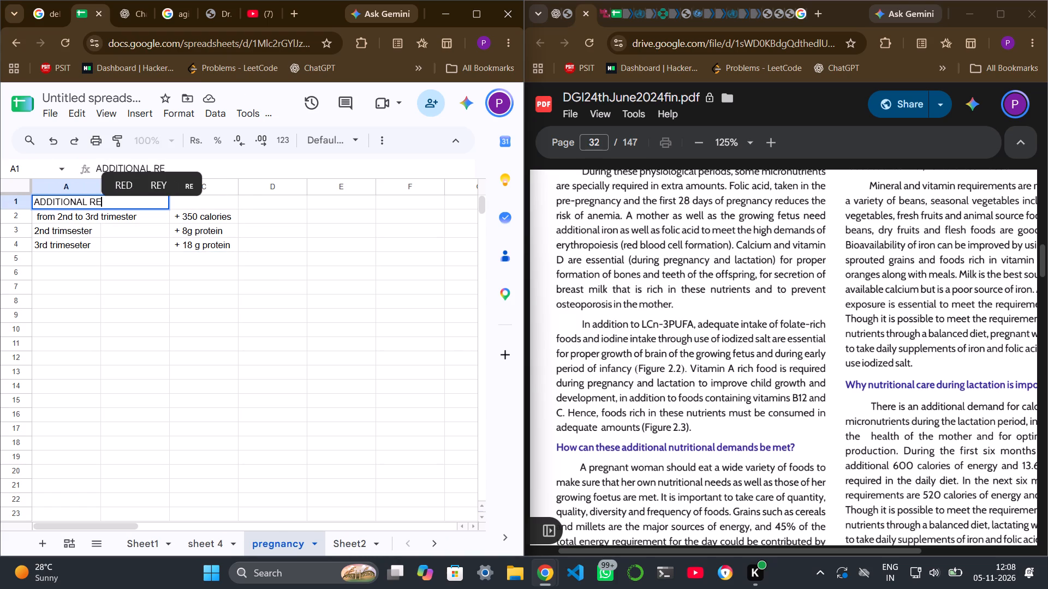
pyautogui.write('QUIT')
pyautogui.hotkey('shift', 'BackSpace')
pyautogui.write('REMENTS')
pyautogui.hotkey('shift', 'Return')
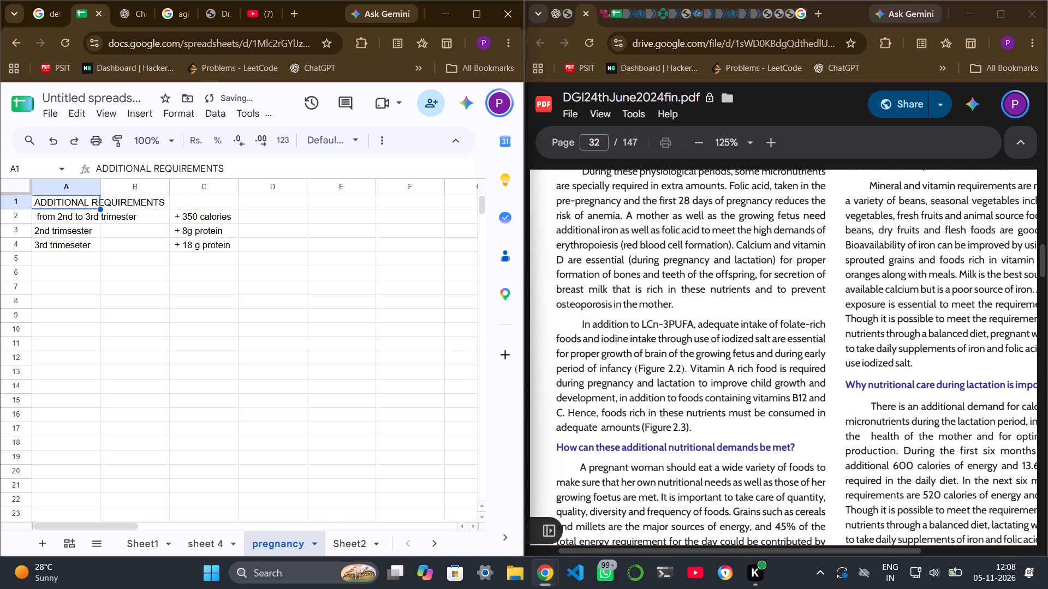
# Label cell A5, directly below the trimester rows, "folic acid".
pyautogui.press('Down')
pyautogui.press('Down')
pyautogui.press('Down')
pyautogui.press('Down')
pyautogui.press('Down')
pyautogui.press('Down')
pyautogui.press('Down')
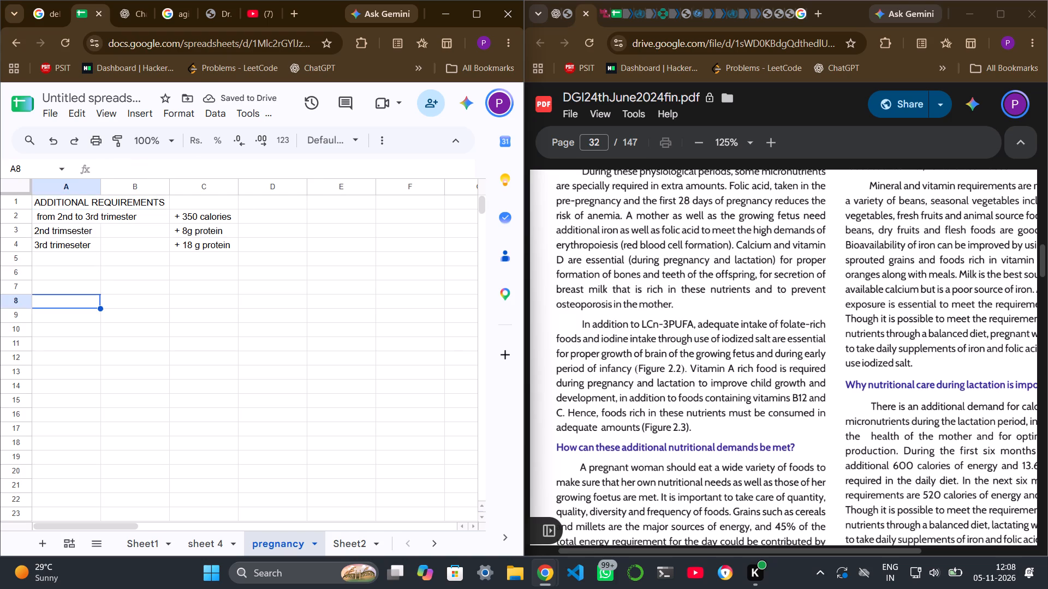
pyautogui.press('Up')
pyautogui.press('Up')
pyautogui.press('Up')
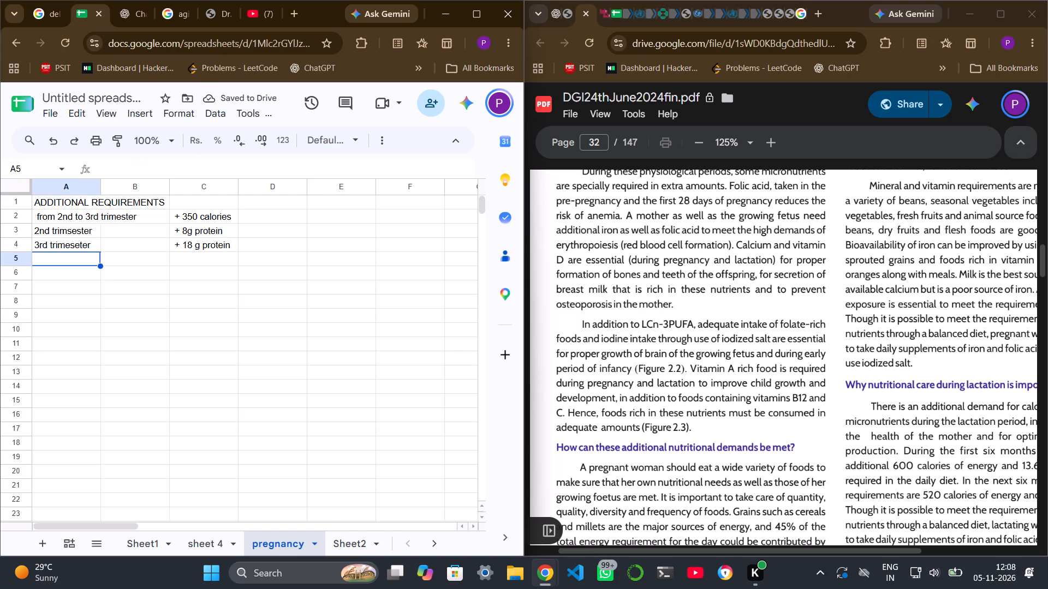
pyautogui.write('fo')
pyautogui.write('lic acid')
pyautogui.press('Return')
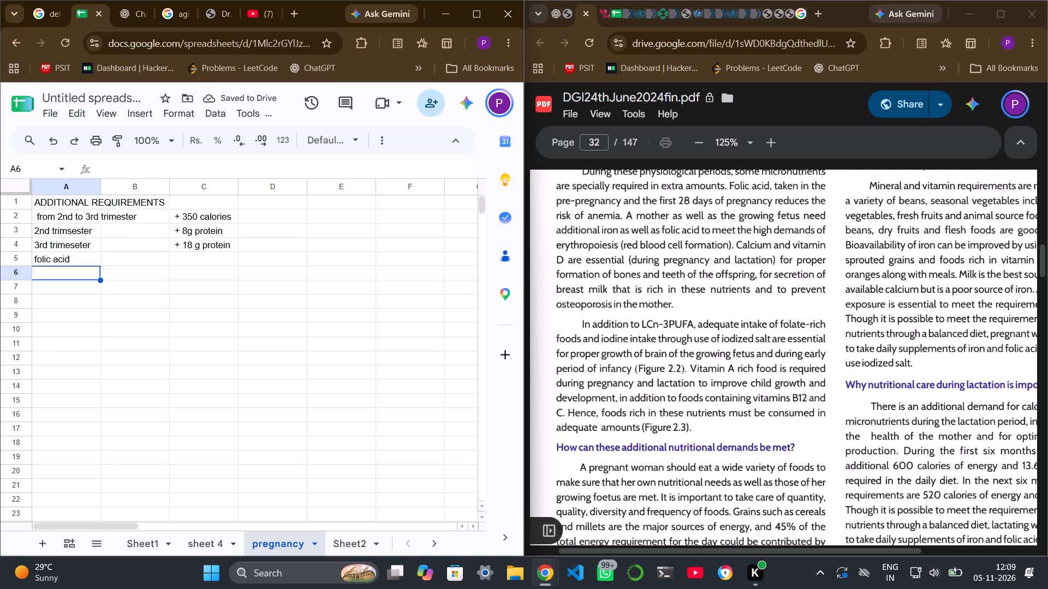
# Enter "pre pregnancy and first 28 days of pregnancy" in cell B5, beside the folic acid label.
pyautogui.click(140, 260)
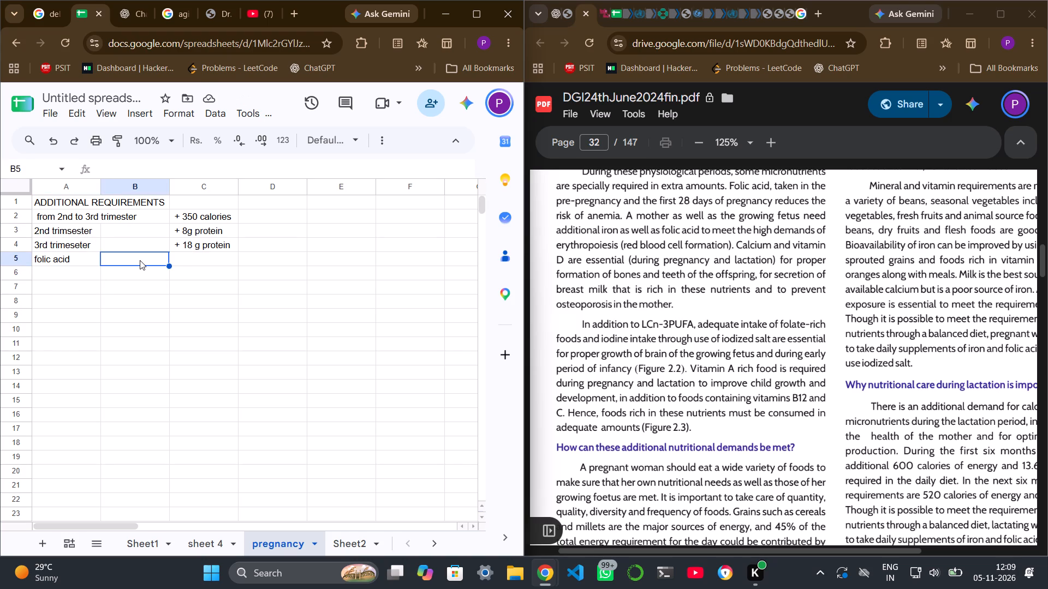
pyautogui.write('pre prag')
pyautogui.press('BackSpace')
pyautogui.press('BackSpace')
pyautogui.write('en')
pyautogui.press('BackSpace')
pyautogui.write('gnancy')
pyautogui.press('space')
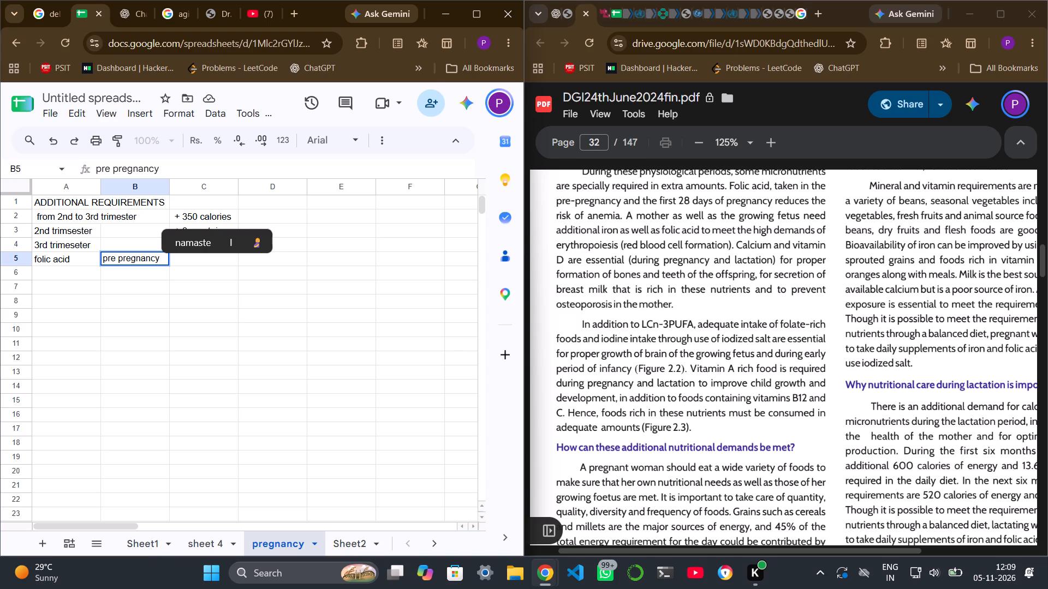
pyautogui.write('and first 2')
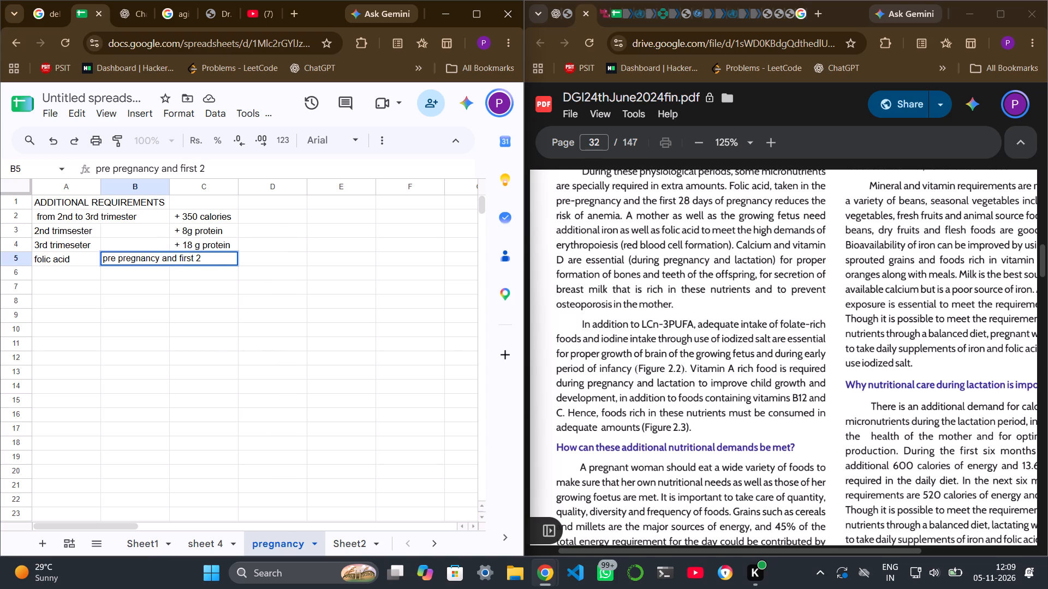
pyautogui.write('8 days')
pyautogui.press('space')
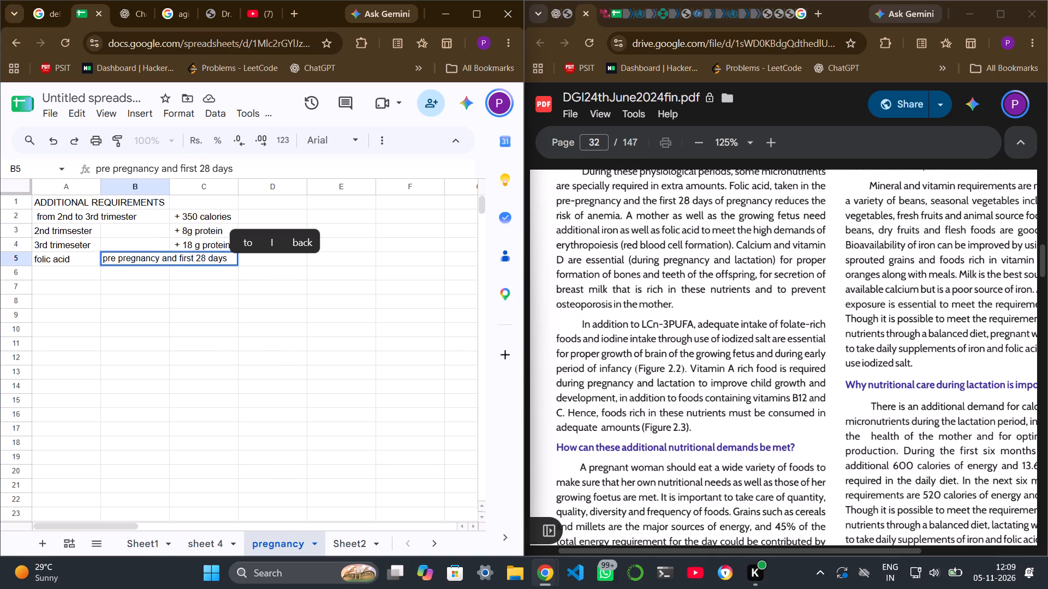
pyautogui.write('of')
pyautogui.press('space')
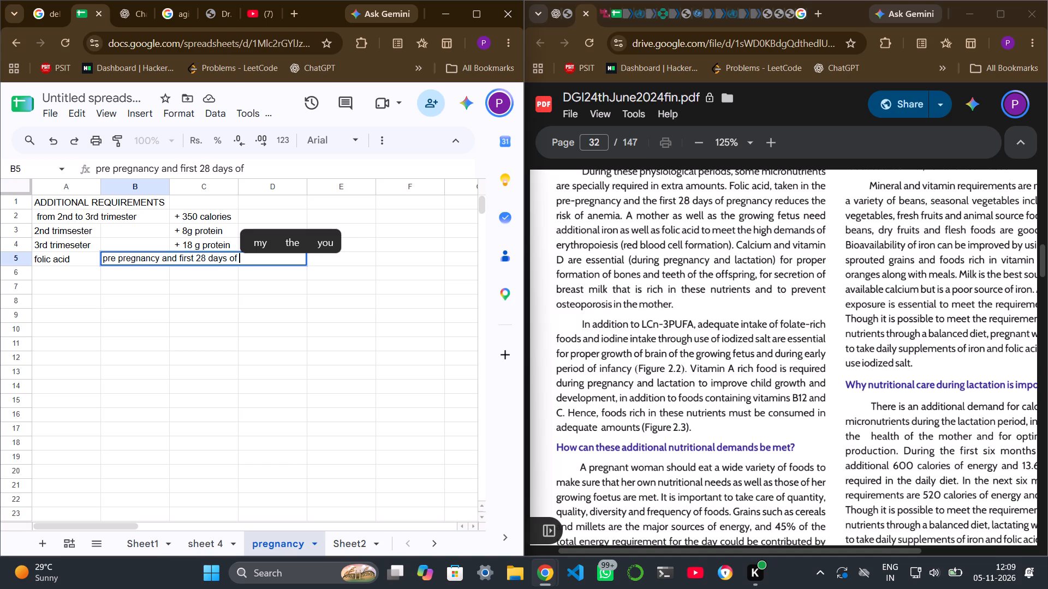
pyautogui.write('pregnancy')
pyautogui.press('Return')
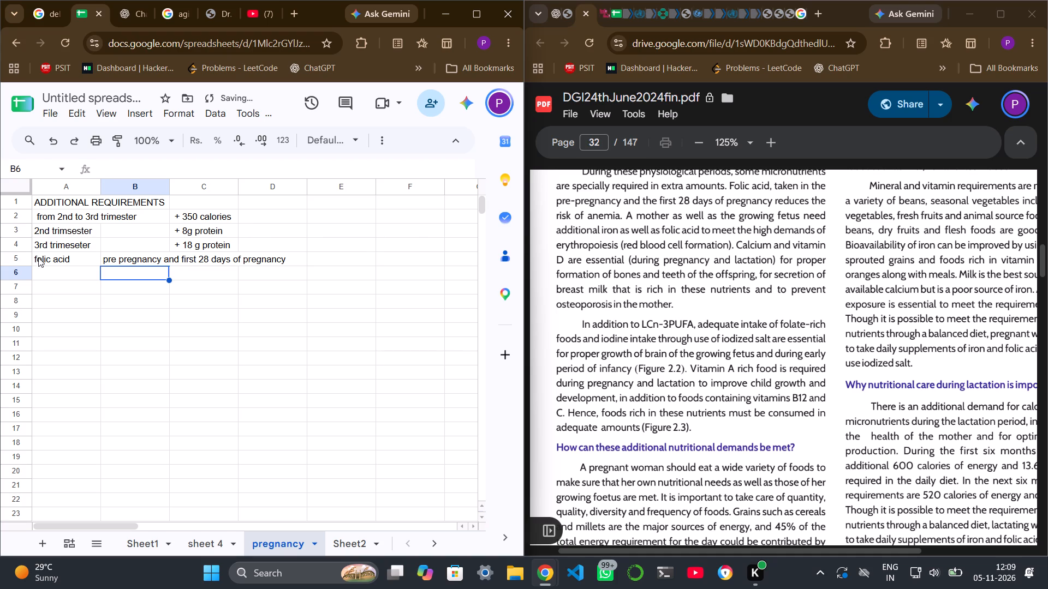
# Insert two blank rows above the folic acid row.
pyautogui.click(25, 257)
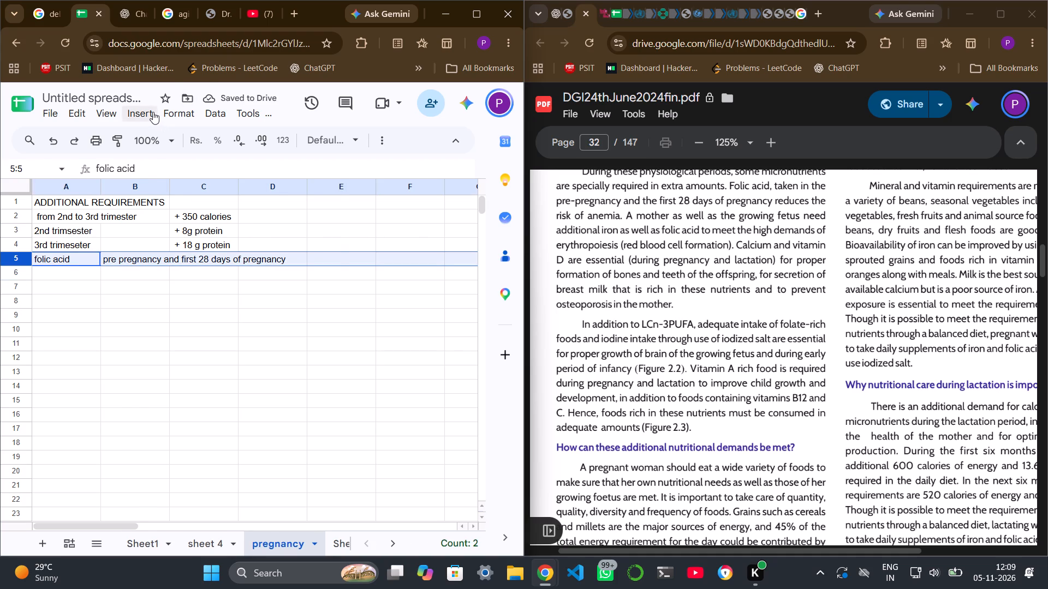
pyautogui.click(153, 112)
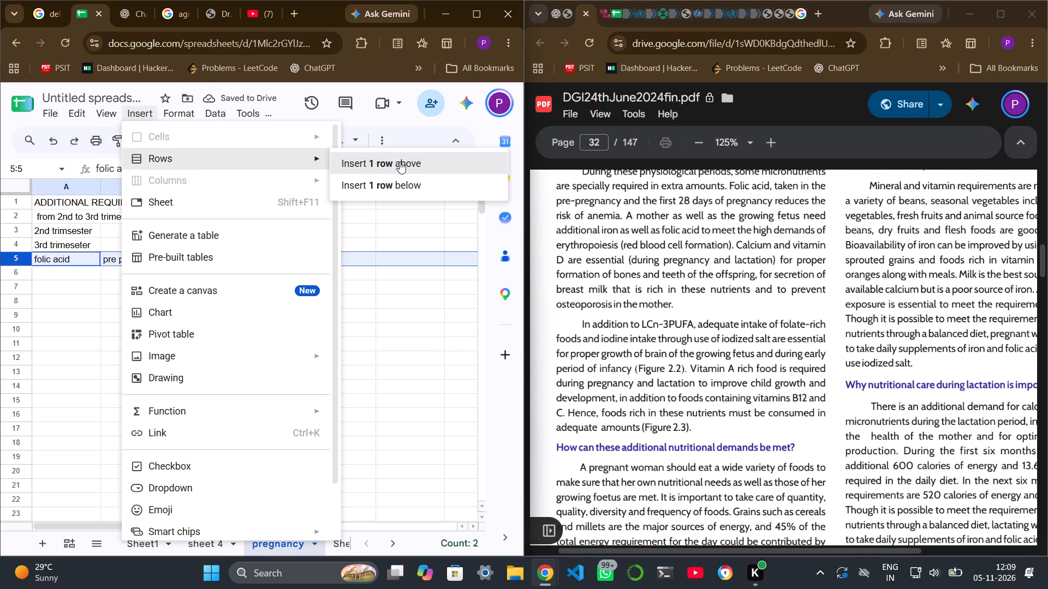
pyautogui.click(401, 164)
pyautogui.click(138, 117)
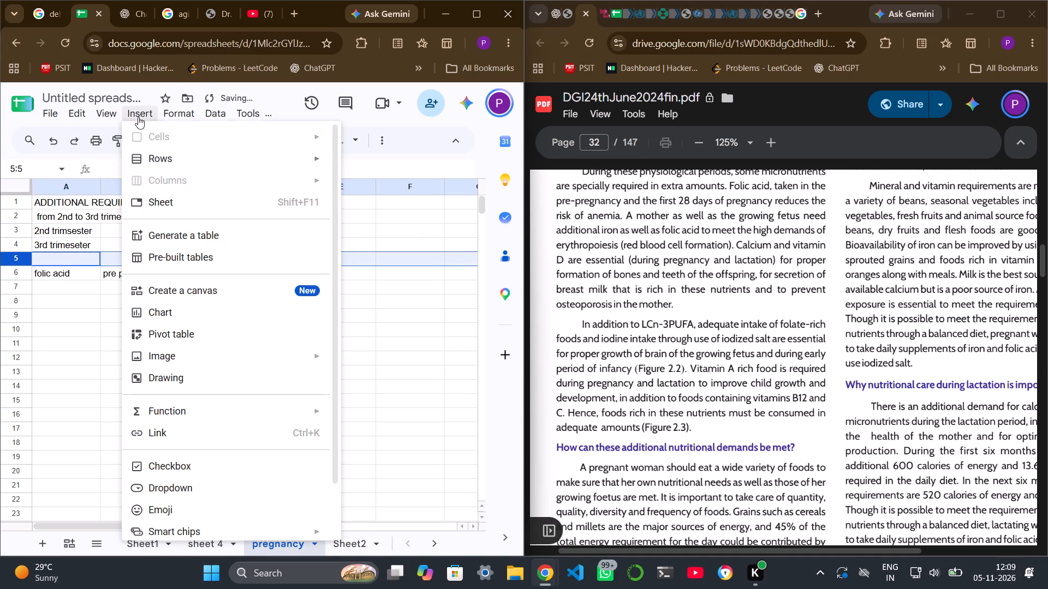
pyautogui.click(426, 173)
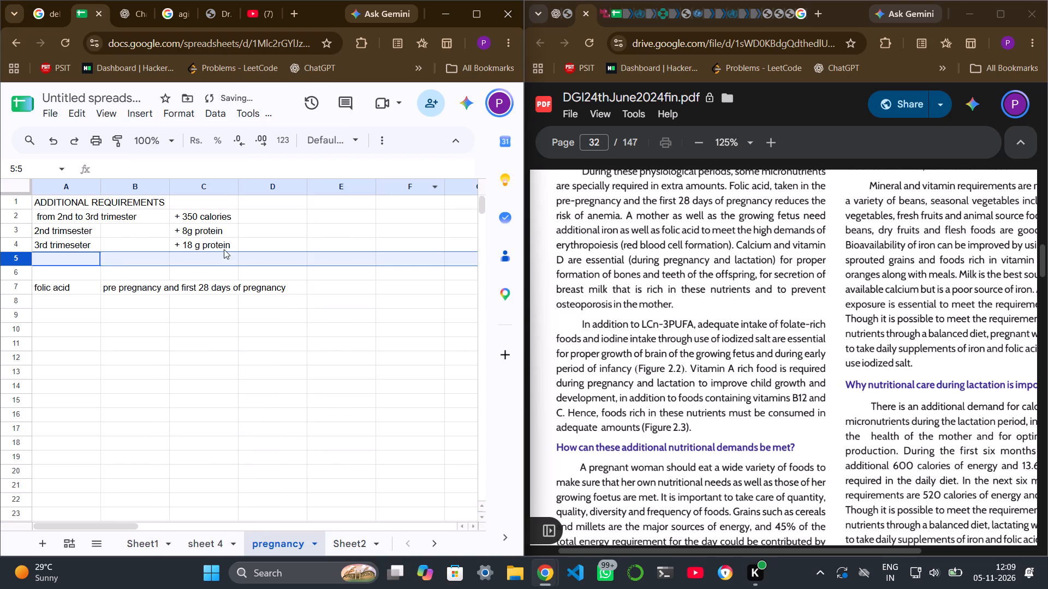
# Enter the headings "micronutrient", "when to take" and "prevents" in A6:C6, directly above the folic acid row.
pyautogui.click(87, 274)
pyautogui.write('mo')
pyautogui.press('BackSpace')
pyautogui.write('icronutrient')
pyautogui.press('Right')
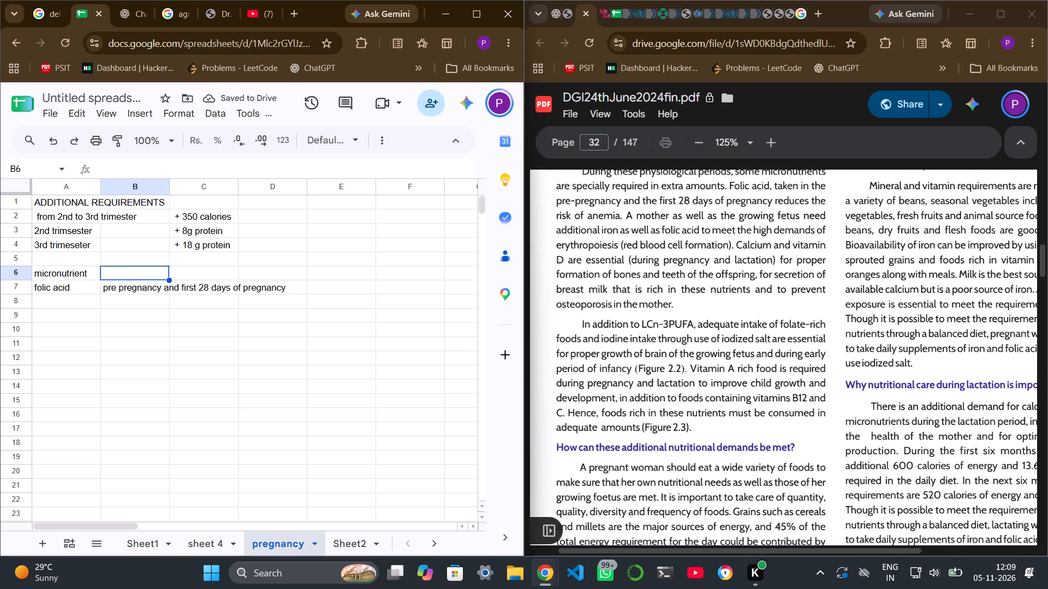
pyautogui.write('when to take')
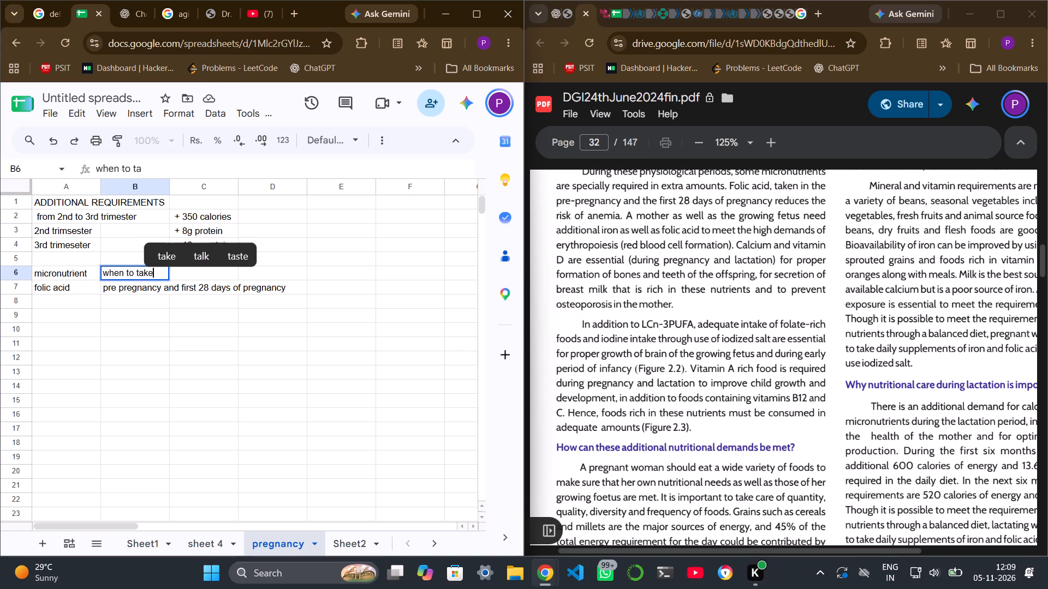
pyautogui.press('space')
pyautogui.press('Right')
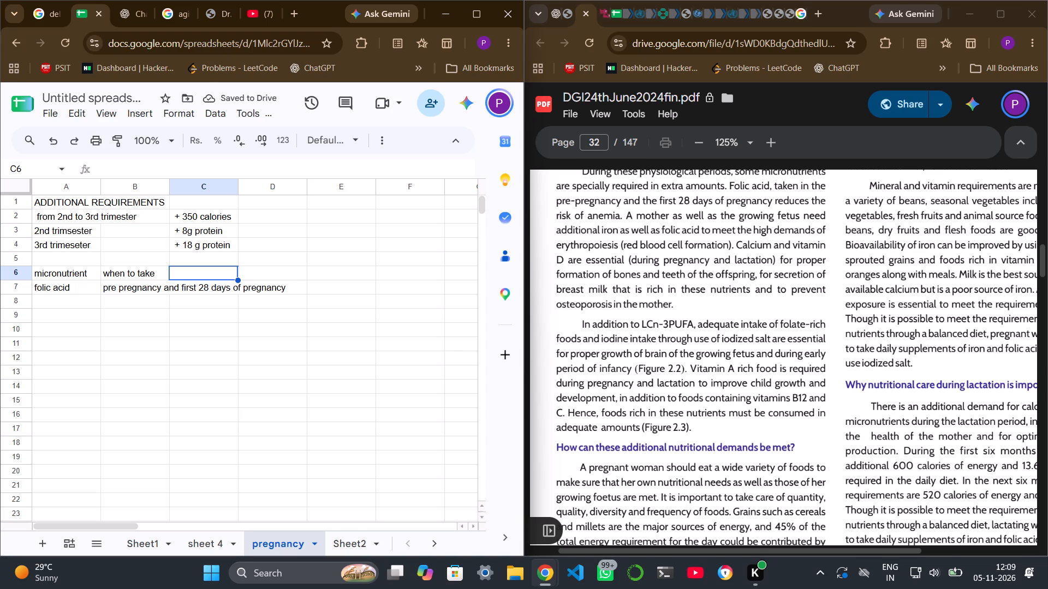
pyautogui.write('prevents')
pyautogui.press('Return')
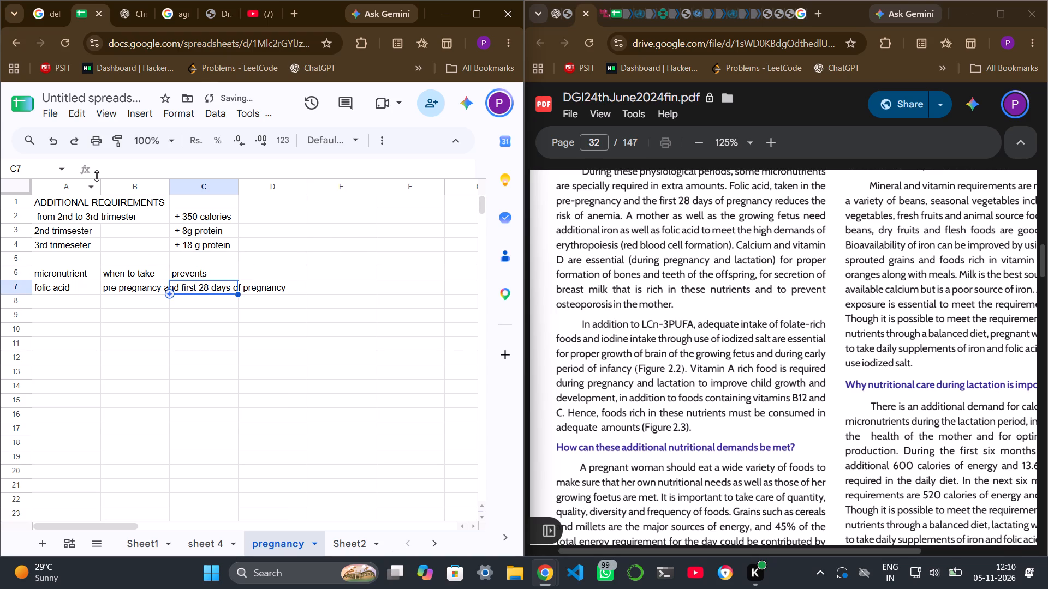
# Widen column B to roughly fit the folic acid timing text, and widen column A as well.
pyautogui.moveTo(170, 188); pyautogui.dragTo(213, 190)
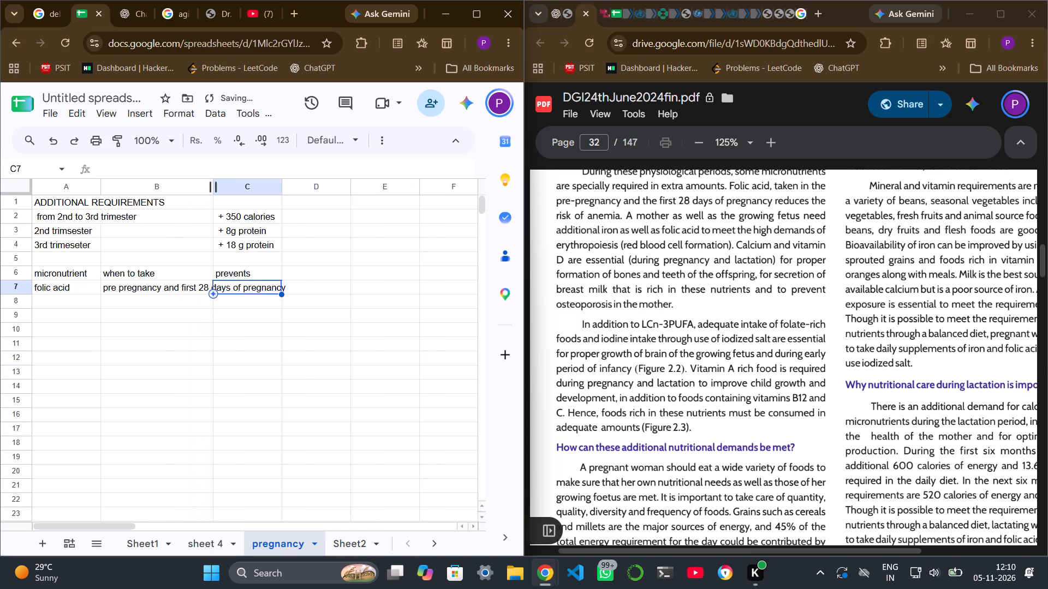
pyautogui.moveTo(213, 190); pyautogui.dragTo(293, 196)
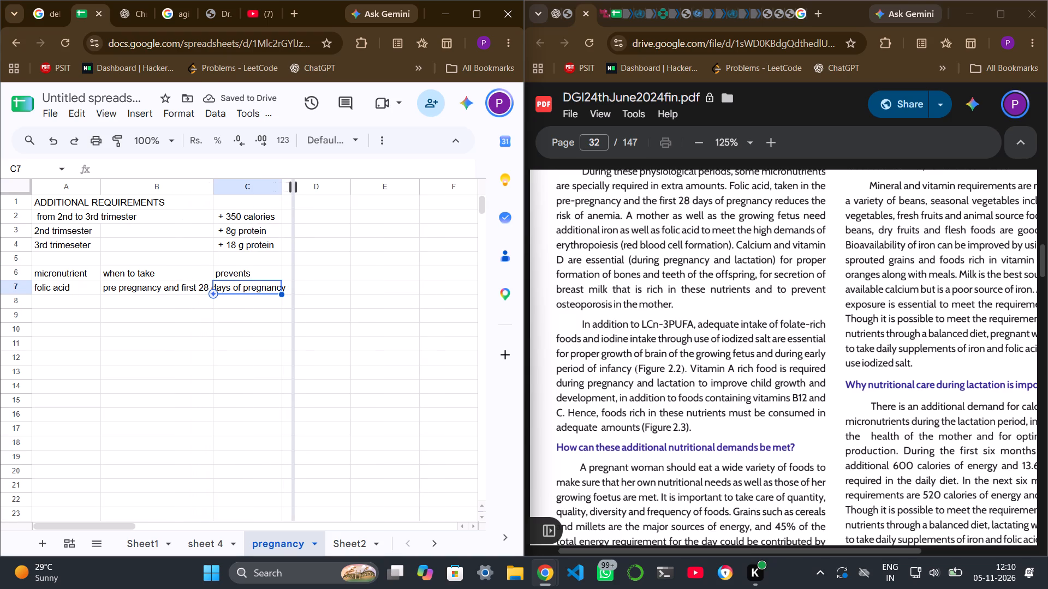
pyautogui.moveTo(293, 196); pyautogui.dragTo(282, 193)
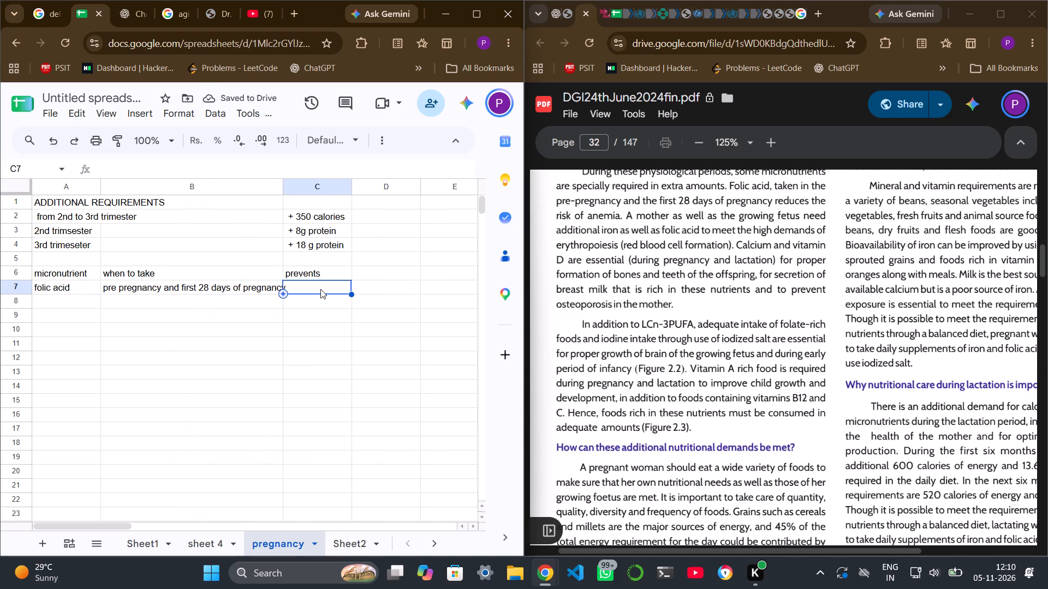
pyautogui.moveTo(101, 188); pyautogui.dragTo(142, 194)
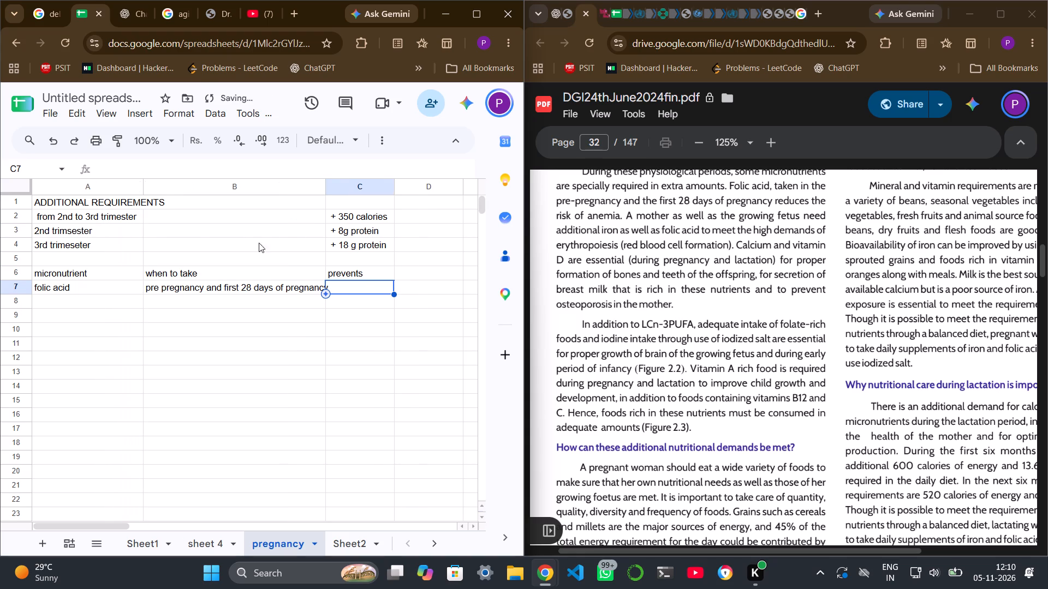
# Move the calorie and protein amounts from C2:C4 to column B, starting at cell B2.
pyautogui.moveTo(333, 216); pyautogui.dragTo(377, 251)
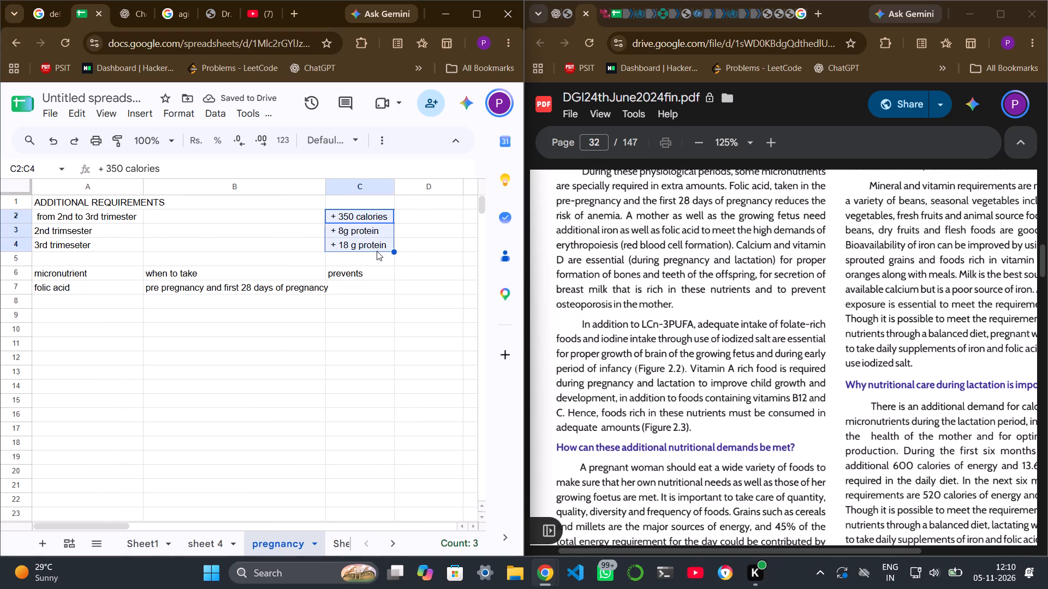
pyautogui.hotkey('ctrl', 'x')
pyautogui.press('Left')
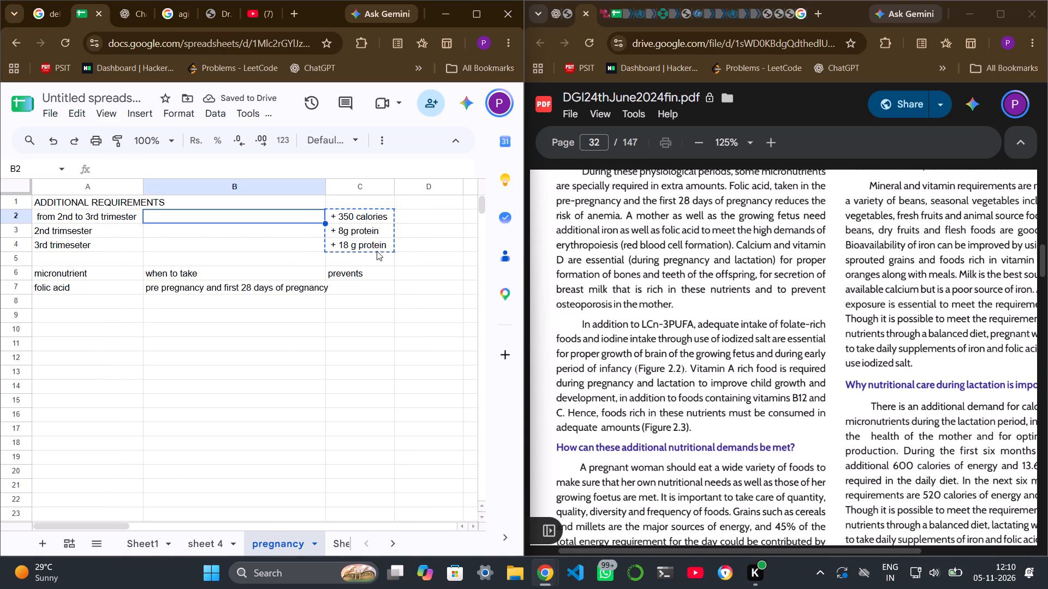
pyautogui.hotkey('ctrl', 'v')
# Enter "risk of anemia" in cell C7 of the folic acid row.
pyautogui.press('Down')
pyautogui.press('Down')
pyautogui.press('Down')
pyautogui.press('Down')
pyautogui.press('Down')
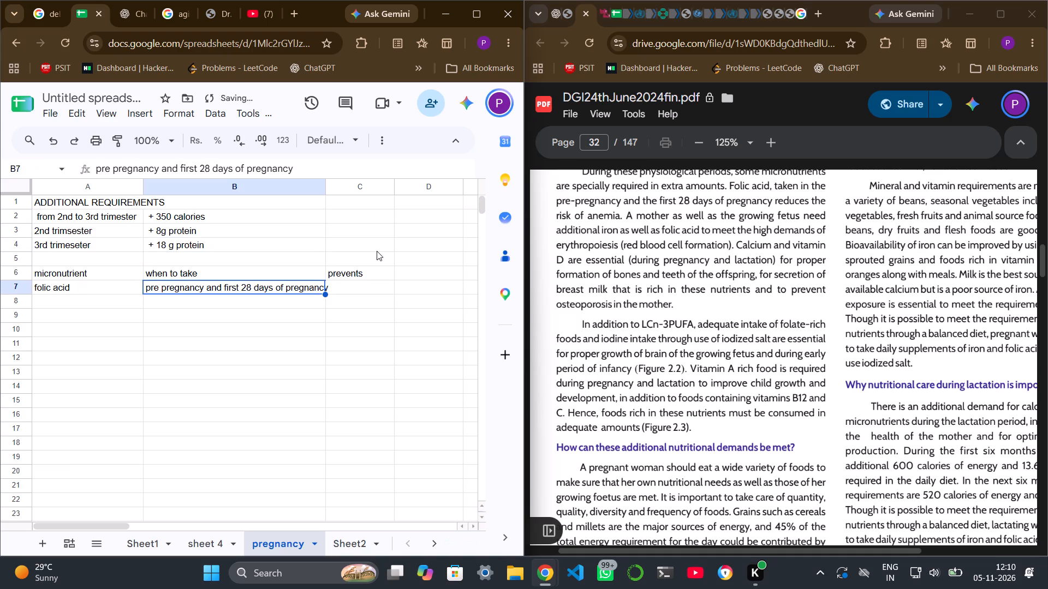
pyautogui.press('Right')
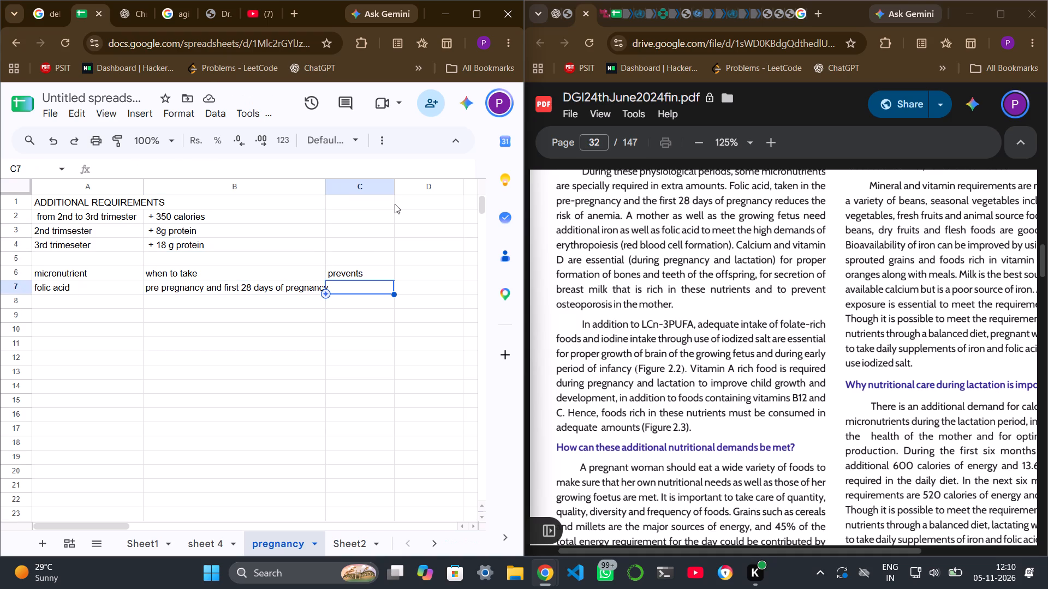
pyautogui.write('risk of')
pyautogui.press('space')
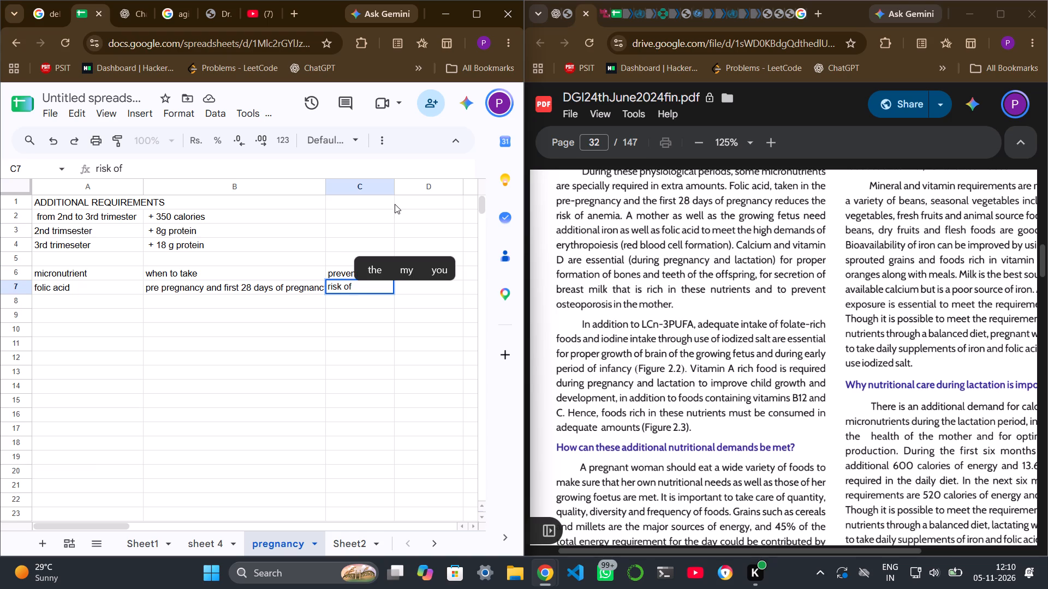
pyautogui.write('anem')
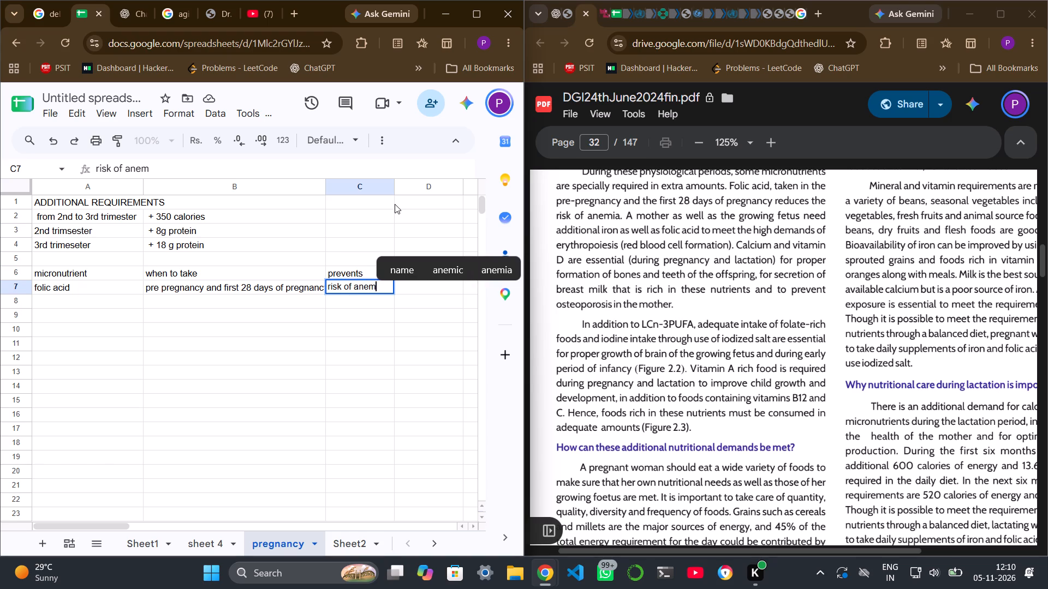
pyautogui.write('ia')
pyautogui.press('Return')
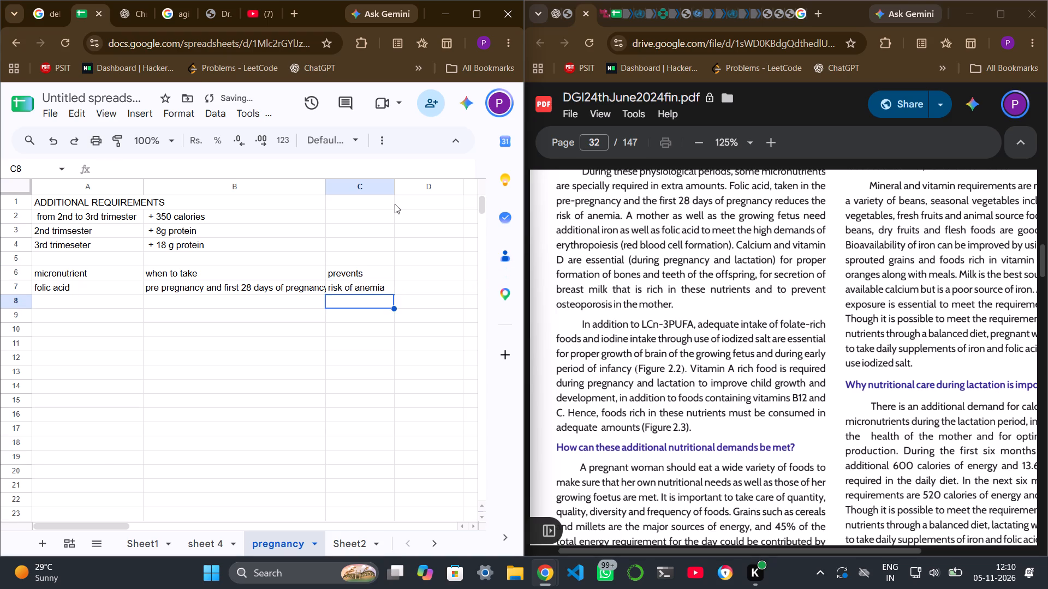
# List "calcium" in cell A8 and "vitamin d" in cell A9 below folic acid.
pyautogui.press('Left')
pyautogui.press('Left')
pyautogui.press('Left')
pyautogui.press('Left')
pyautogui.press('Left')
pyautogui.press('Left')
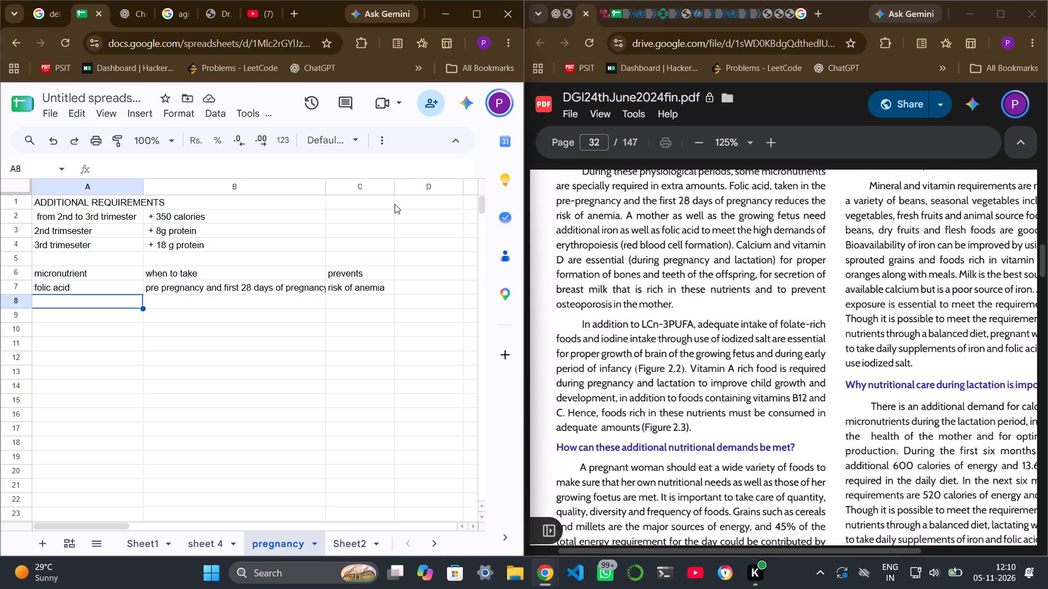
pyautogui.write('calci')
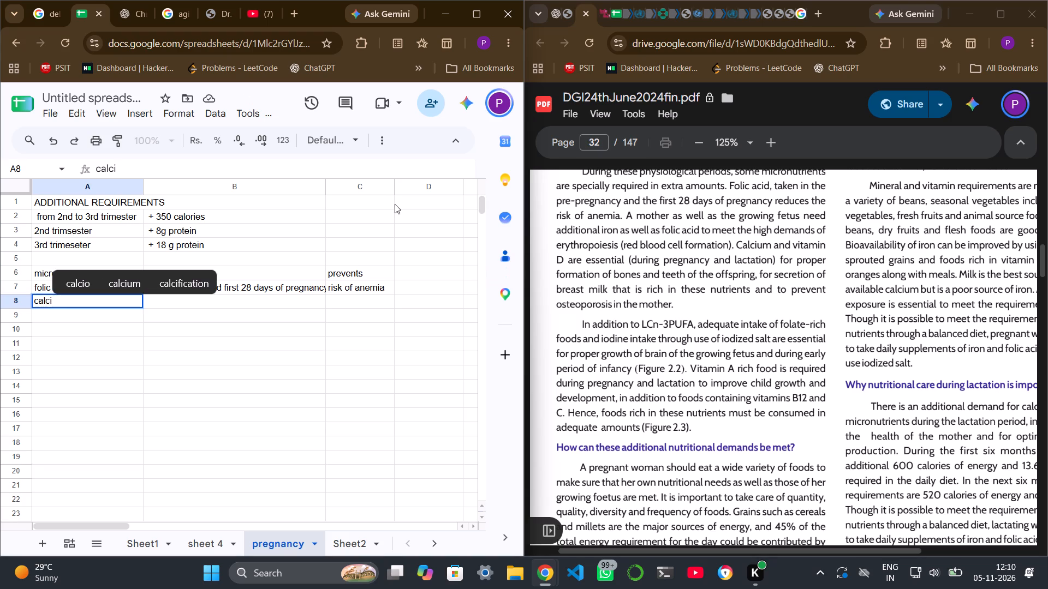
pyautogui.write('um')
pyautogui.press('space')
pyautogui.write('and vi')
pyautogui.press('BackSpace')
pyautogui.press('BackSpace')
pyautogui.press('BackSpace')
pyautogui.press('BackSpace')
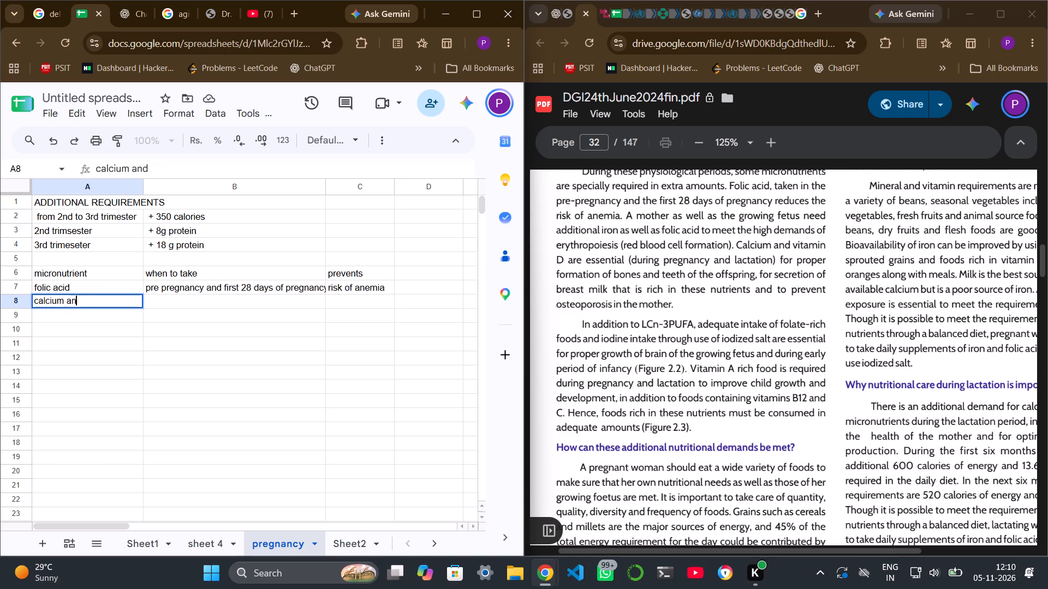
pyautogui.press('BackSpace')
pyautogui.press('BackSpace')
pyautogui.press('Return')
pyautogui.write('vitamin')
pyautogui.press('space')
pyautogui.press('d')
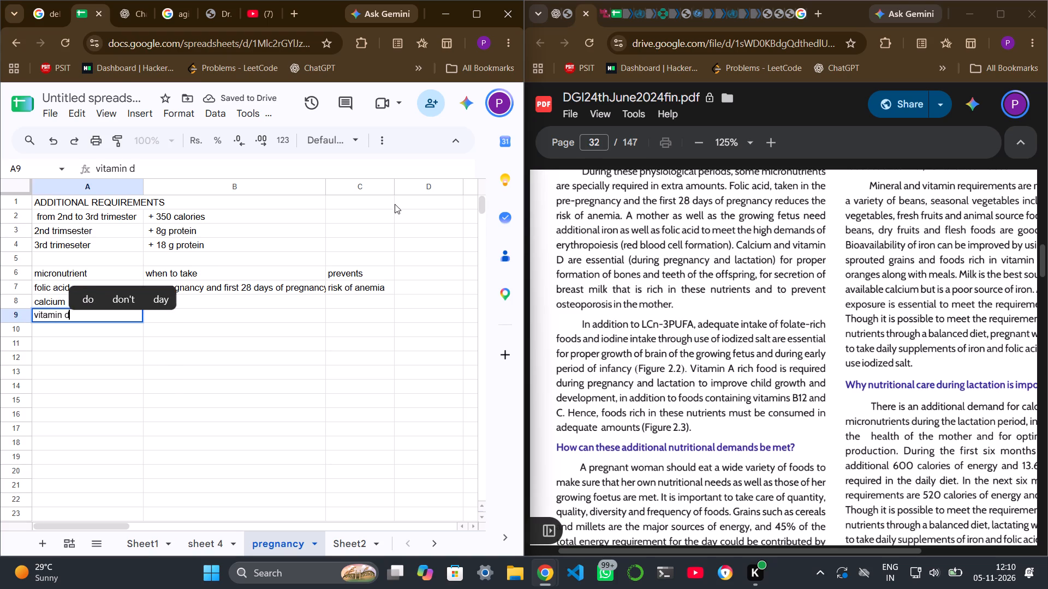
pyautogui.press('Right')
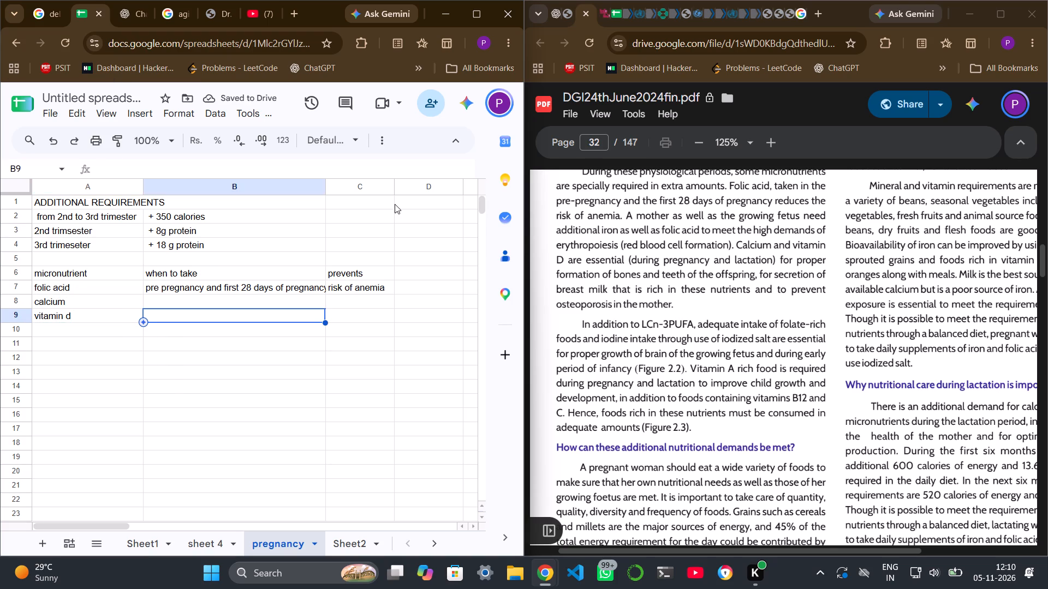
# Enter "pregnancy and lactation" in cell B8 as the time to take calcium.
pyautogui.press('Up')
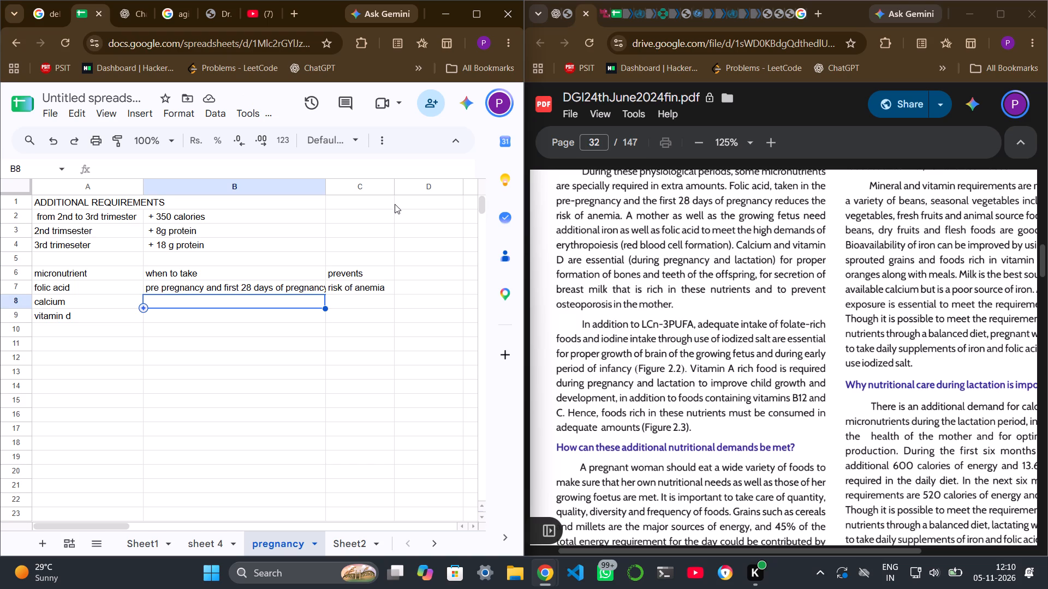
pyautogui.write('pregnancy and lactation')
pyautogui.press('Right')
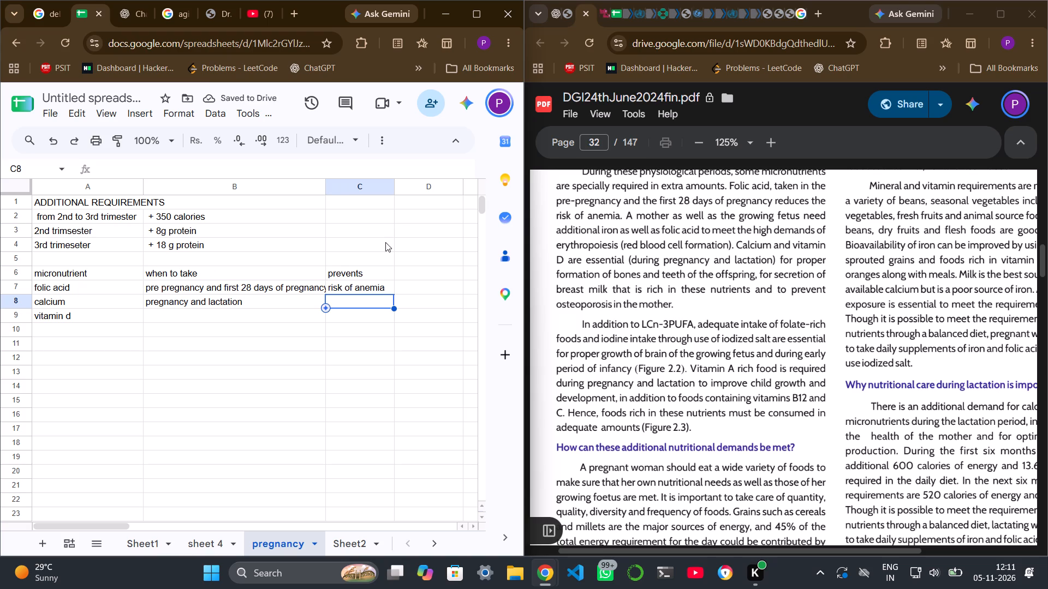
# Change the heading in cell C6 to "important for".
pyautogui.click(370, 273)
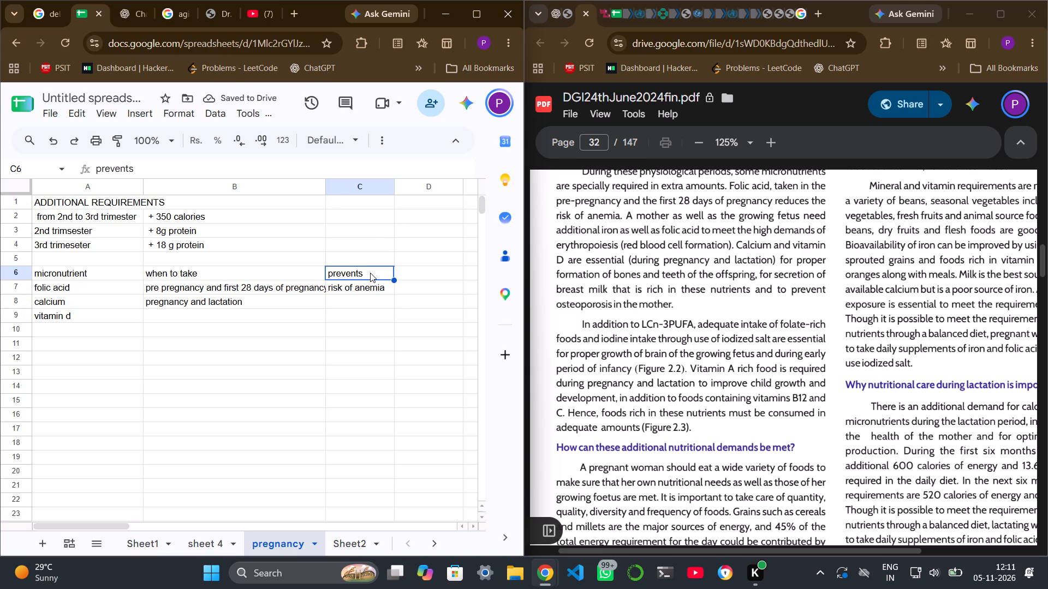
pyautogui.write('important for')
pyautogui.press('space')
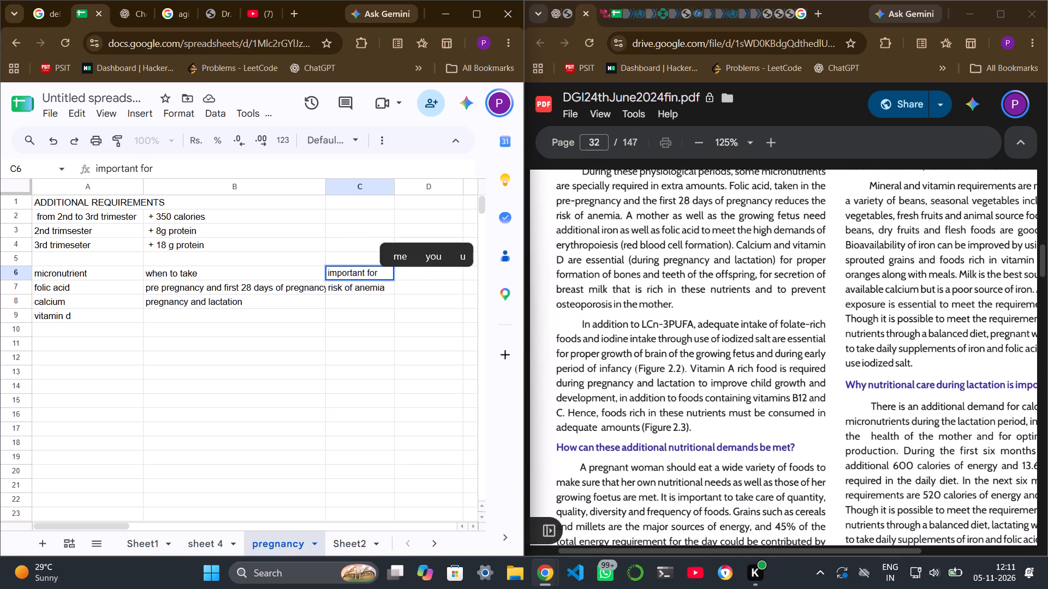
pyautogui.press('Return')
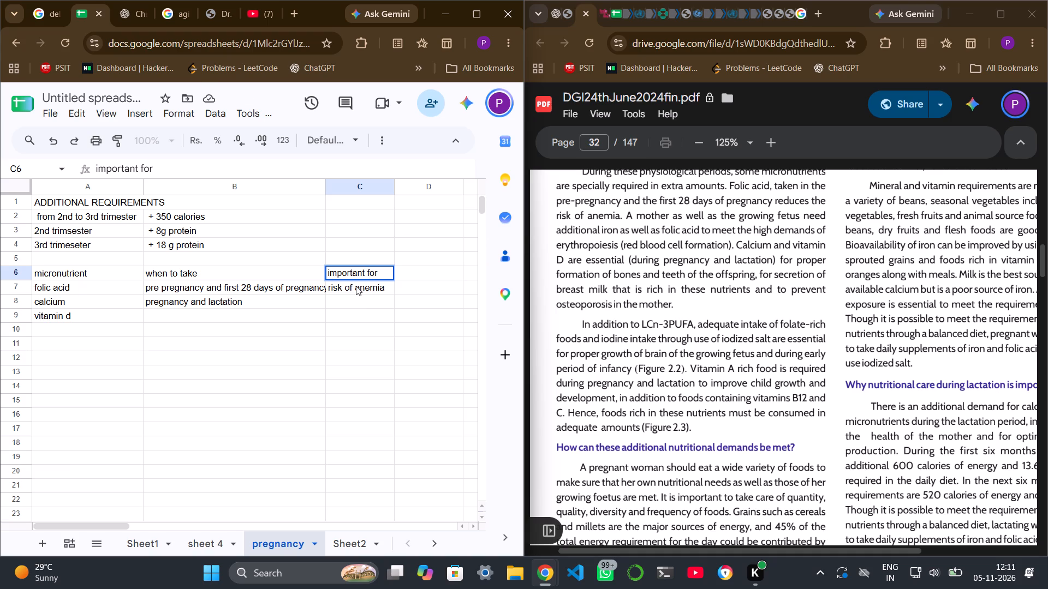
# Change the folic acid entry in cell C7 to "reduce risk of anemia".
pyautogui.doubleClick(356, 286)
pyautogui.click(335, 285)
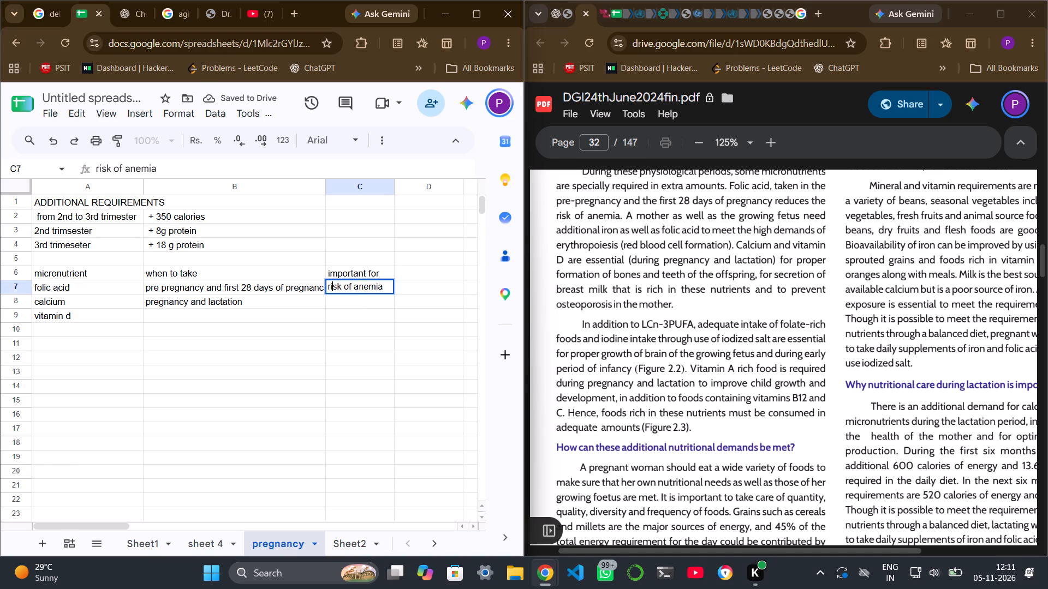
pyautogui.press('Left')
pyautogui.press('Left')
pyautogui.write('reduce')
pyautogui.press('space')
pyautogui.press('Return')
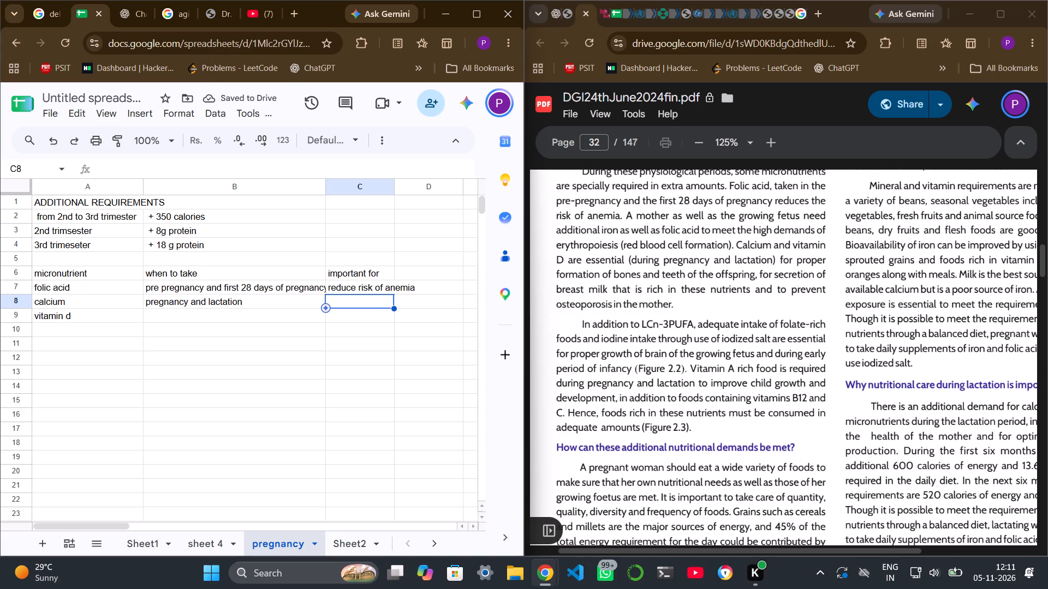
# Write "formation of bones and teeth of secretion" in cell C8 of the calcium row.
pyautogui.write('formation')
pyautogui.press('space')
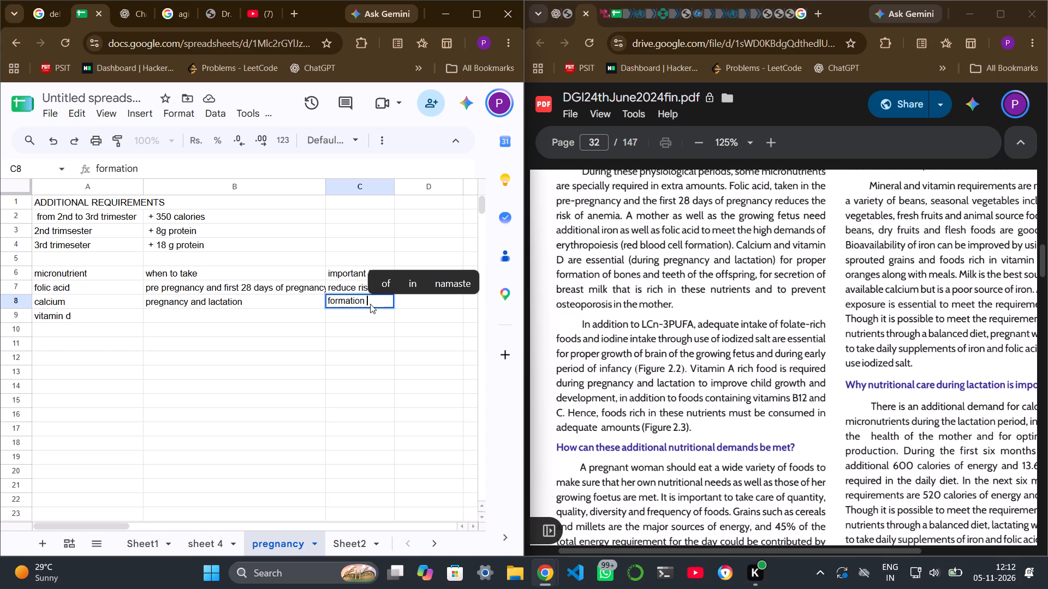
pyautogui.write('of')
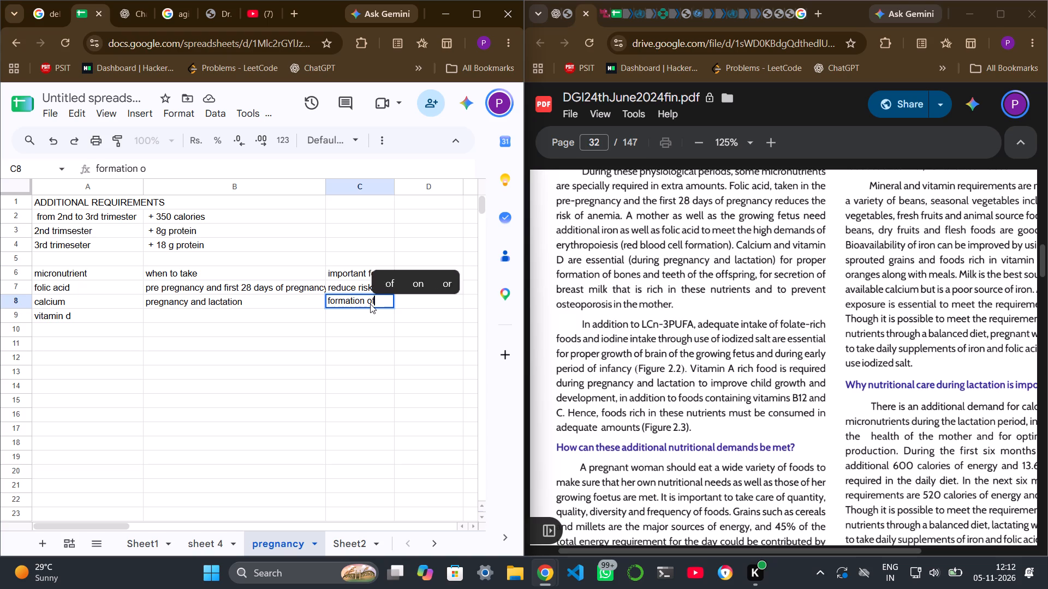
pyautogui.press('space')
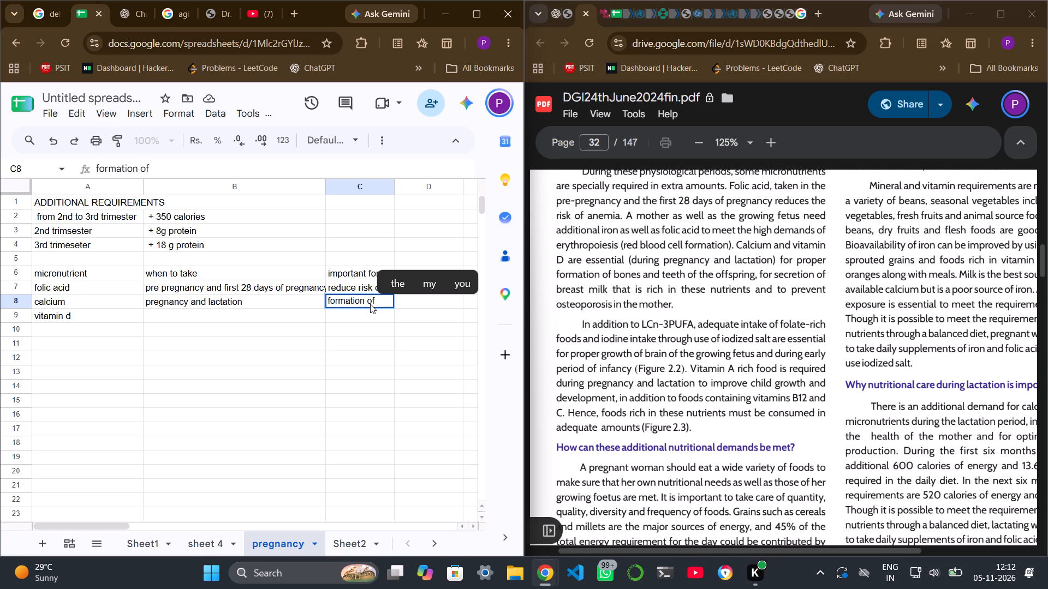
pyautogui.write('bones and teeth')
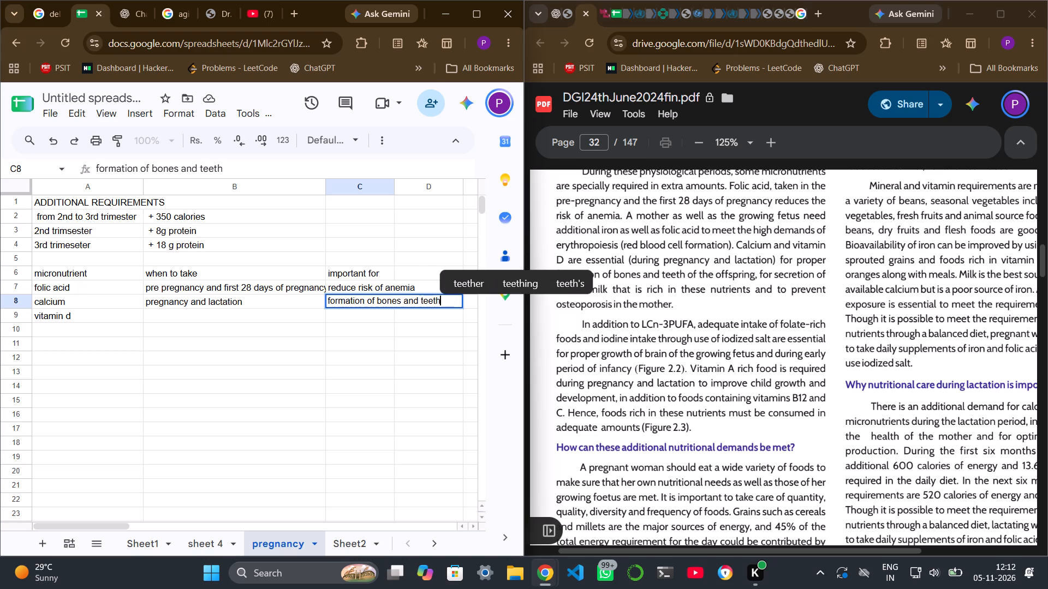
pyautogui.press('space')
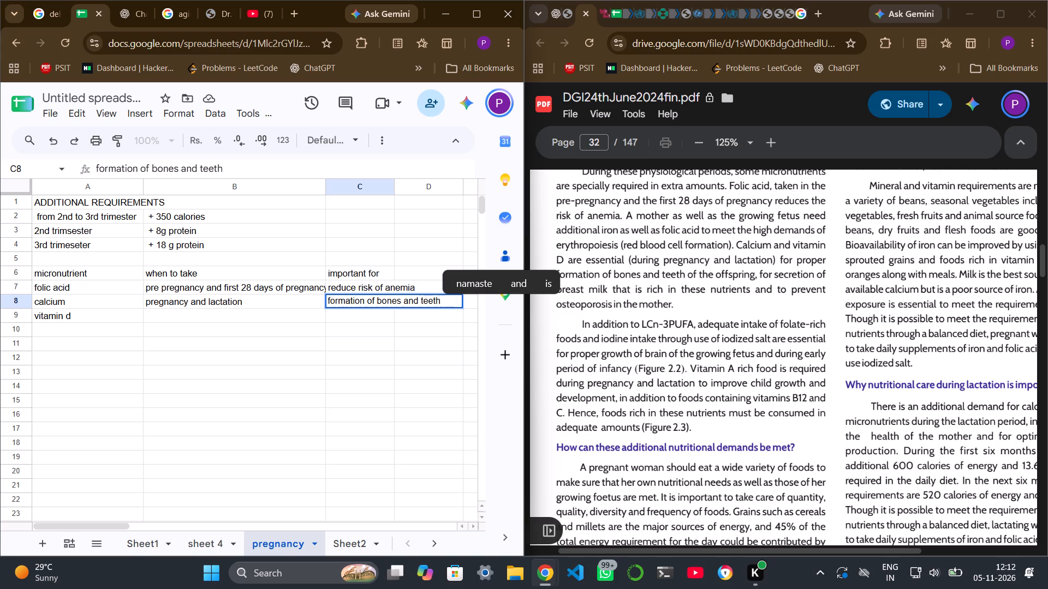
pyautogui.write('of')
pyautogui.press('space')
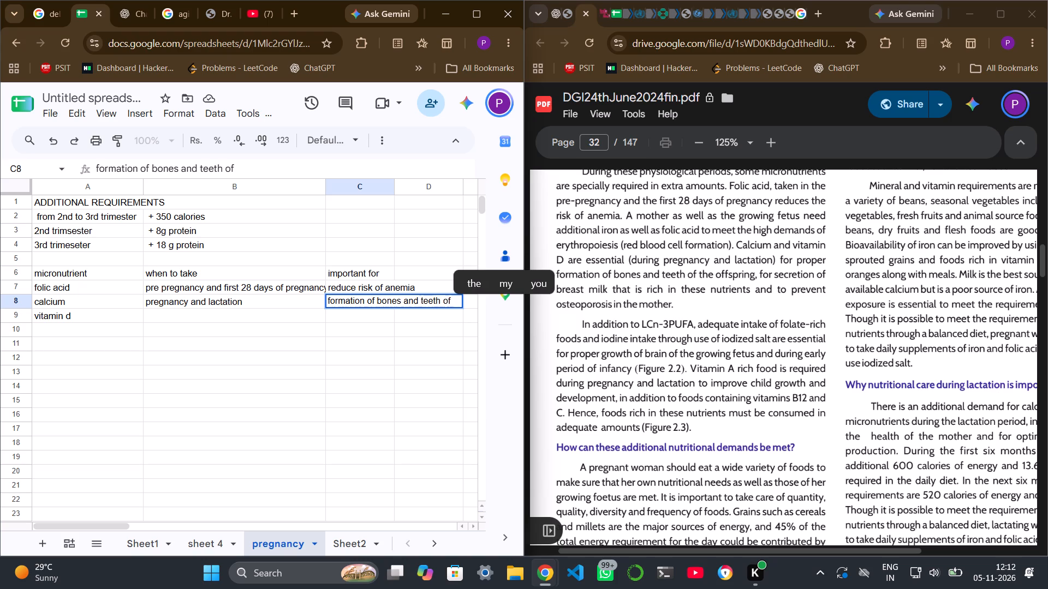
pyautogui.write('secre')
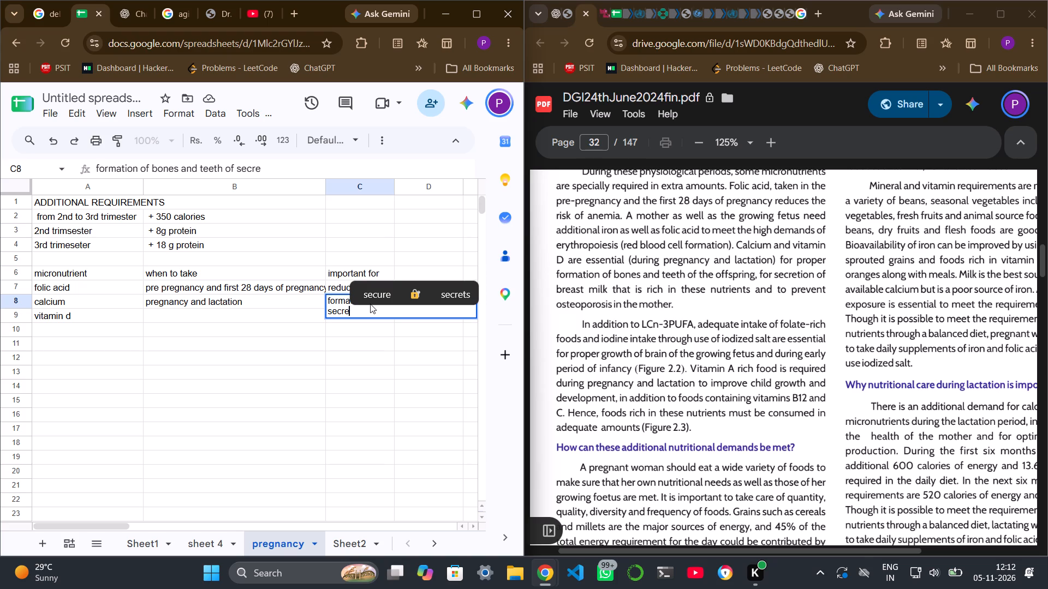
pyautogui.write('tion')
pyautogui.press('space')
pyautogui.press('space')
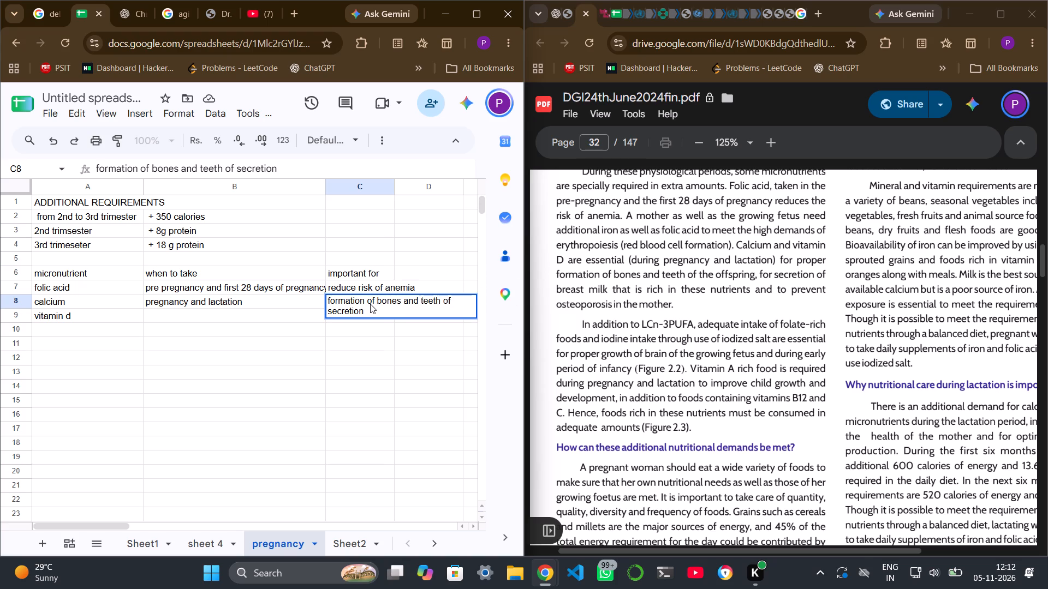
# Insert "offsprinf" directly before "secretion" in the calcium entry in cell C8.
pyautogui.click(453, 302)
pyautogui.write('offsprun')
pyautogui.press('BackSpace')
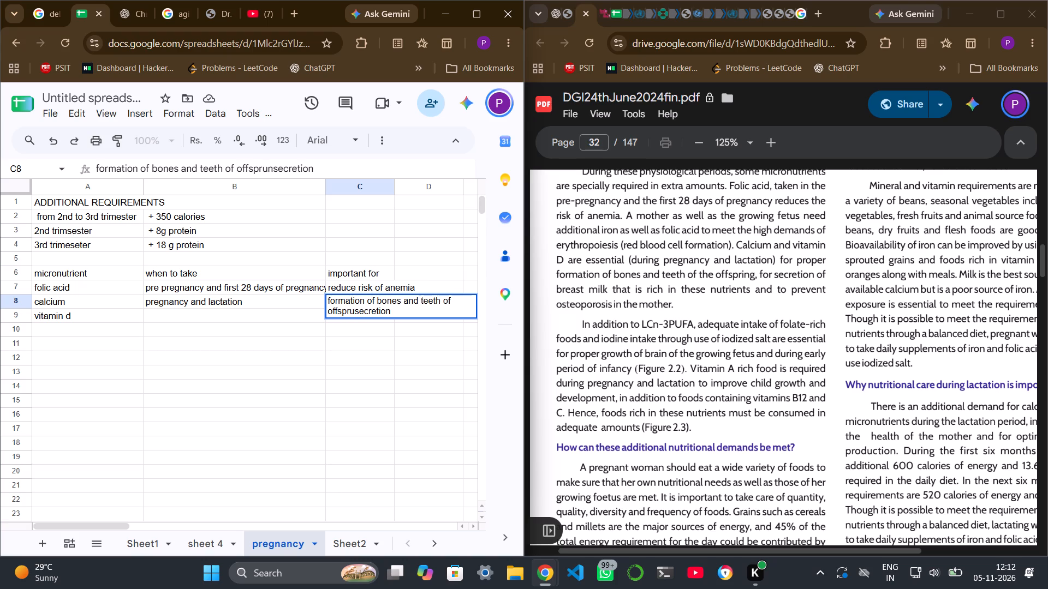
pyautogui.press('BackSpace')
pyautogui.write('inf')
pyautogui.press('space')
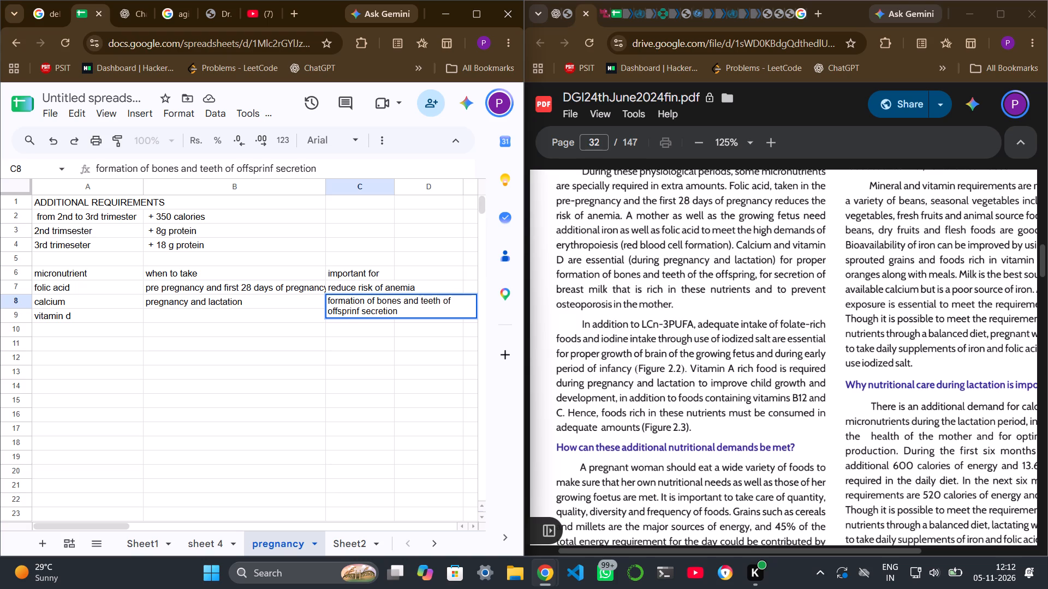
pyautogui.press('BackSpace')
pyautogui.write(',')
pyautogui.press('space')
pyautogui.press('BackSpace')
pyautogui.press('BackSpace')
pyautogui.press('Return')
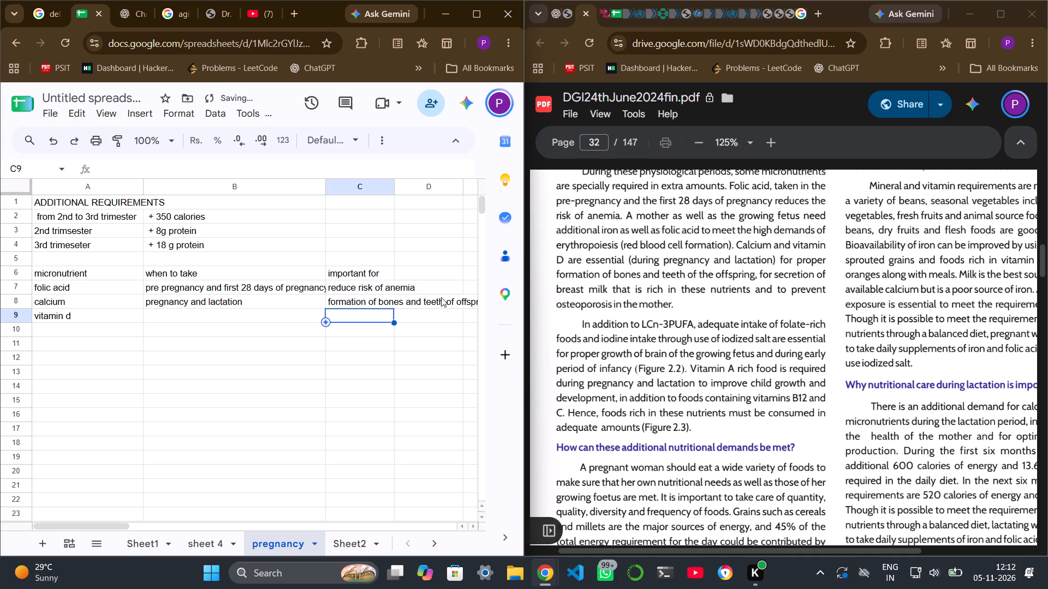
# Correct the ending of cell C8 so the entry reads "formation of bones and teeth of offspring".
pyautogui.click(440, 299)
pyautogui.click(357, 304)
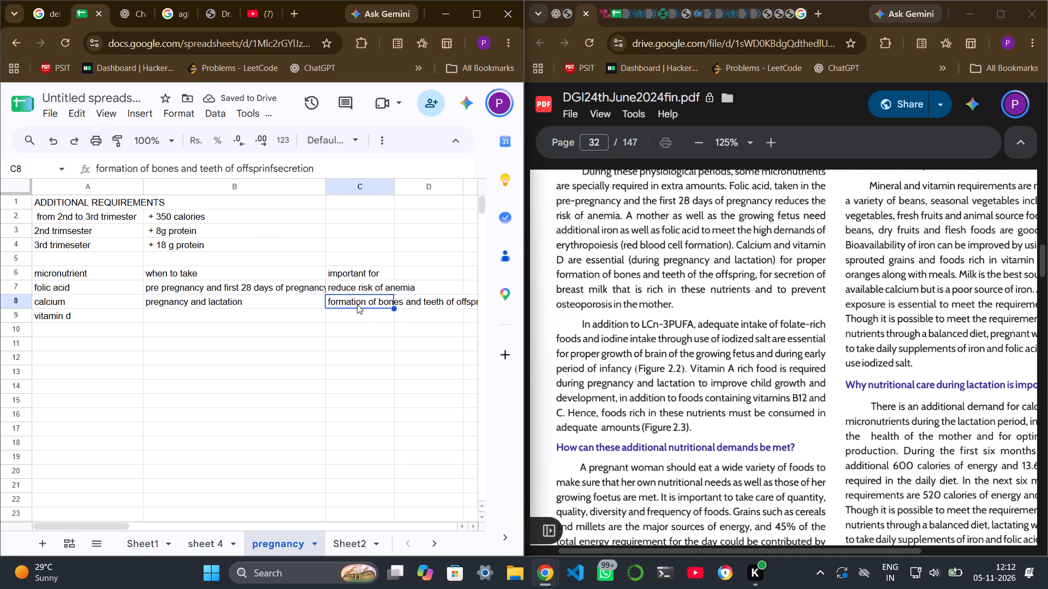
pyautogui.click(321, 165)
pyautogui.press('BackSpace')
pyautogui.press('BackSpace')
pyautogui.press('BackSpace')
pyautogui.press('BackSpace')
pyautogui.press('BackSpace')
pyautogui.press('BackSpace')
pyautogui.press('BackSpace')
pyautogui.press('BackSpace')
pyautogui.press('BackSpace')
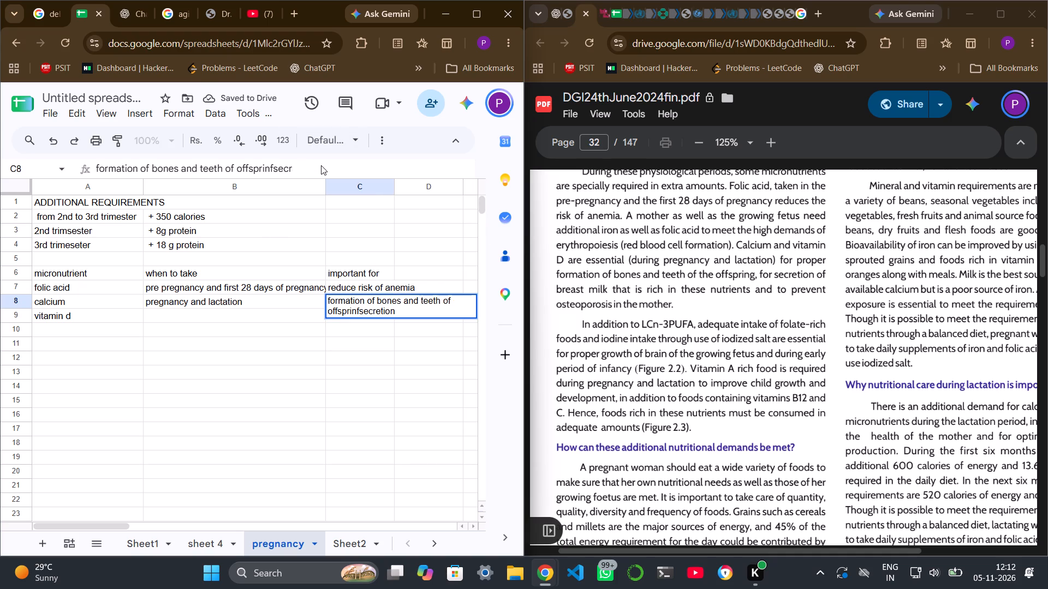
pyautogui.press('BackSpace')
pyautogui.press('BackSpace')
pyautogui.press('BackSpace')
pyautogui.press('g')
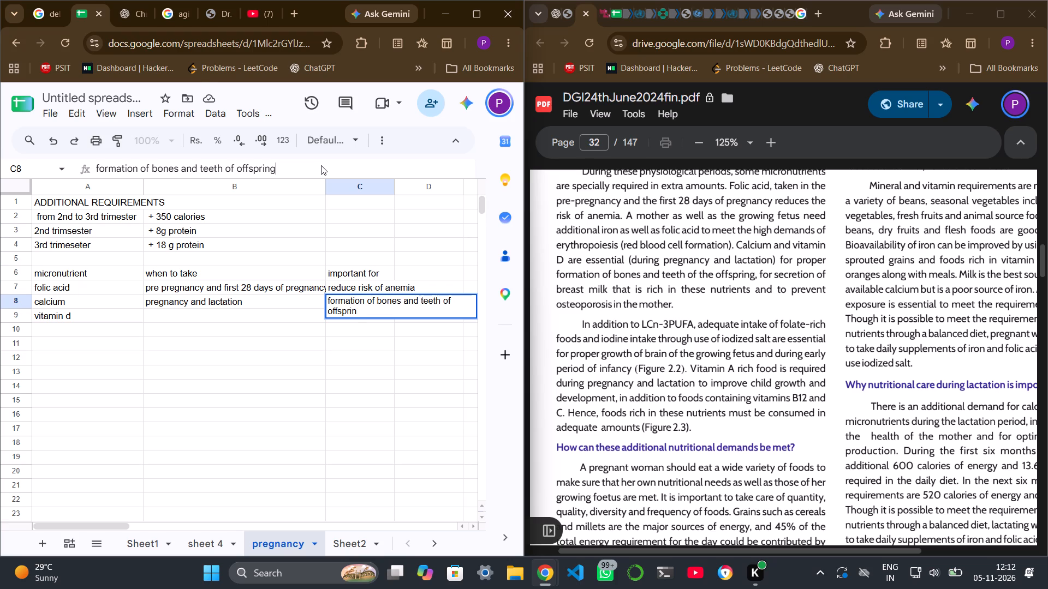
pyautogui.press('Return')
# Enter "secretion of breast milk" in cell C9 of the vitamin d row.
pyautogui.write('secretion')
pyautogui.press('space')
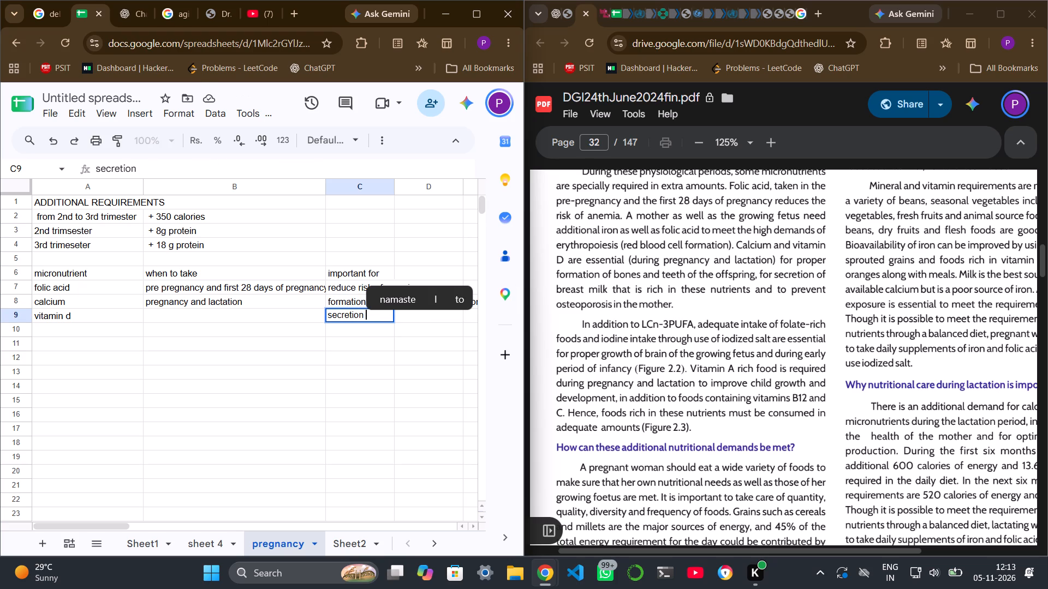
pyautogui.write('of breat')
pyautogui.press('BackSpace')
pyautogui.write('st milk')
pyautogui.press('space')
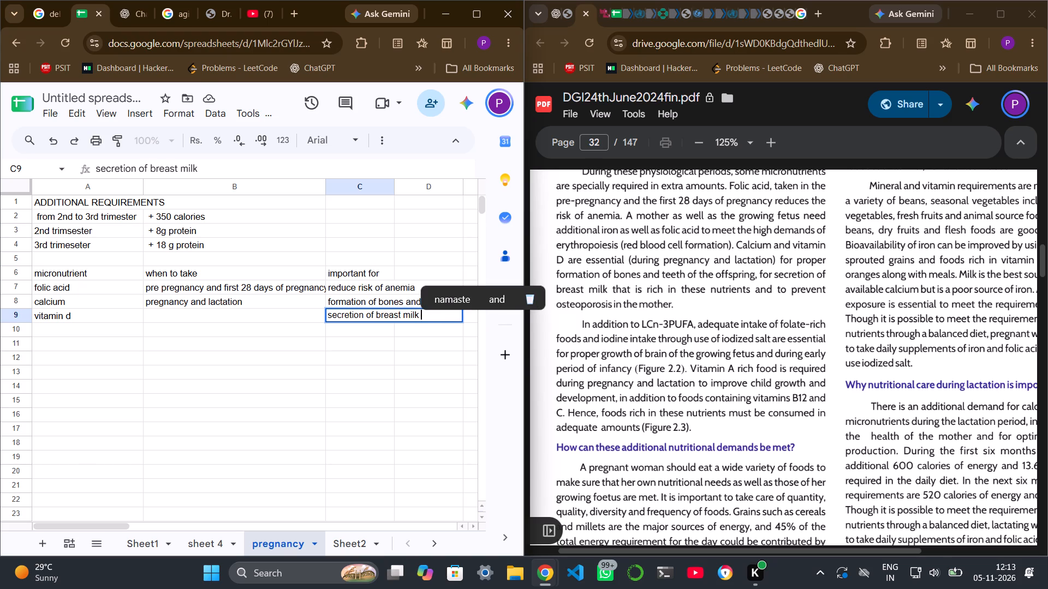
pyautogui.press('Return')
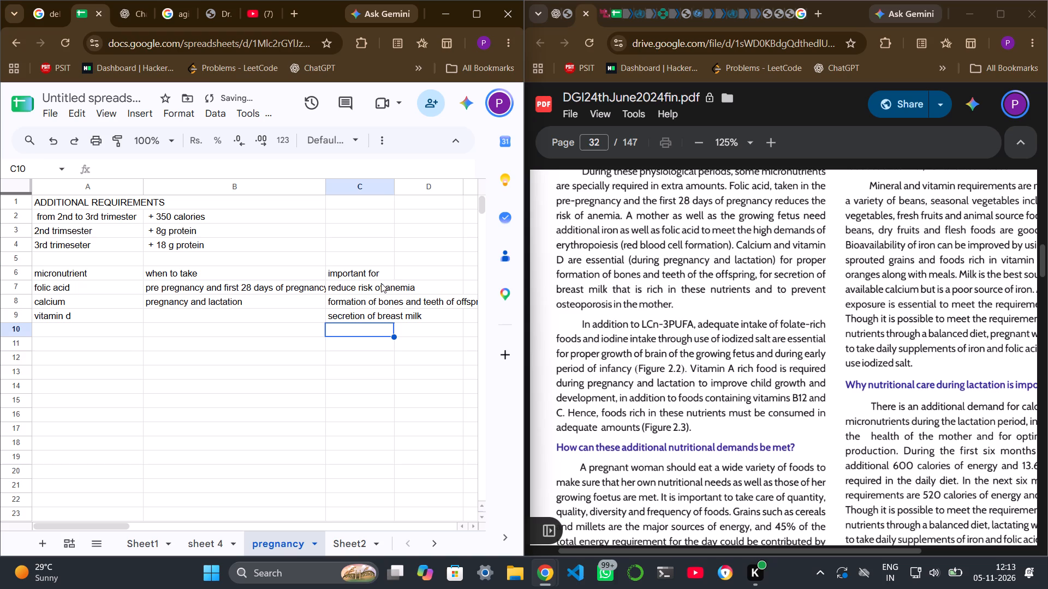
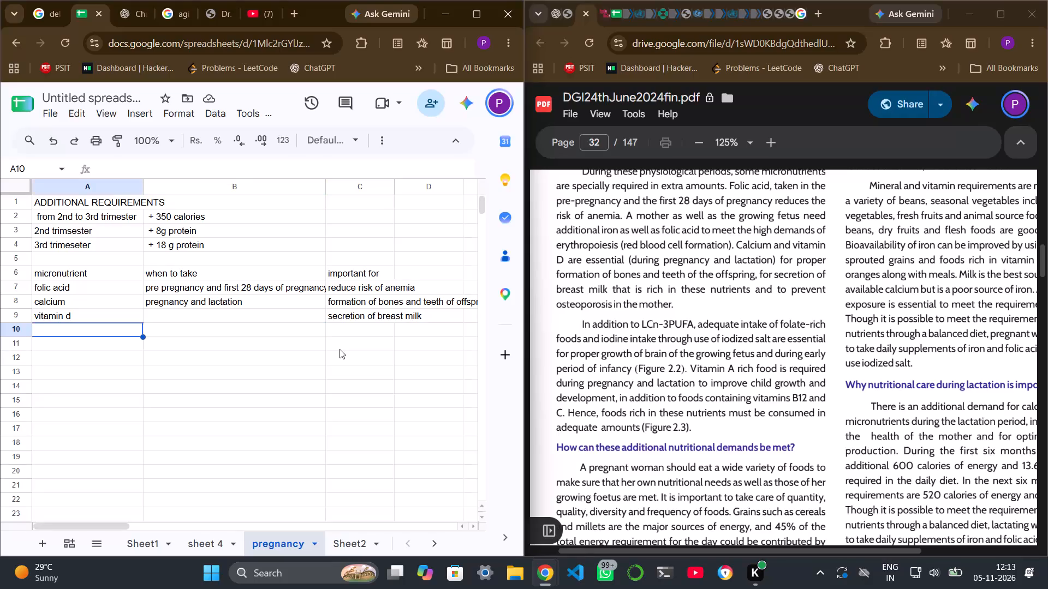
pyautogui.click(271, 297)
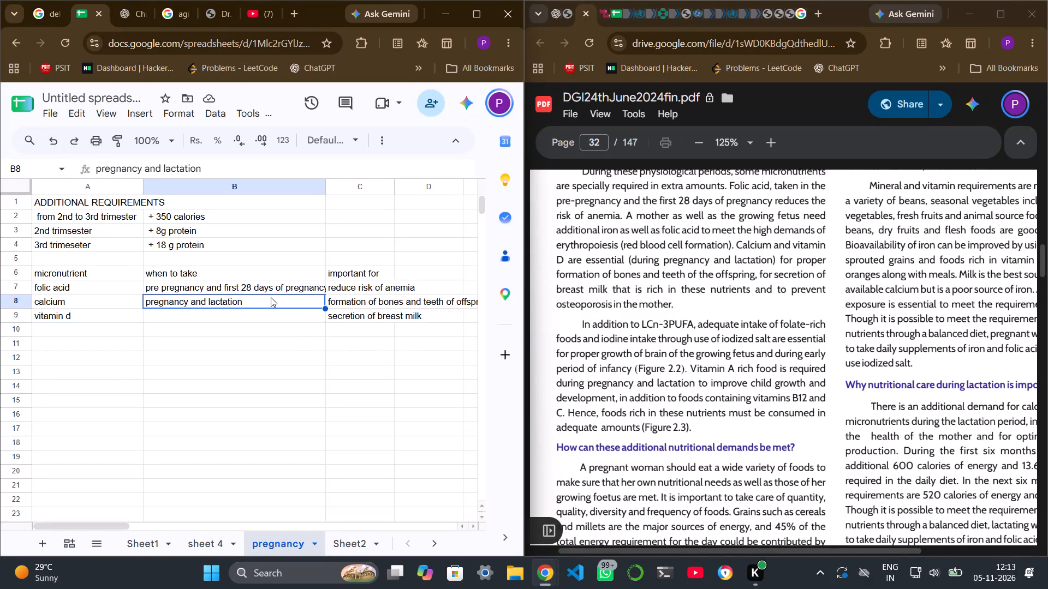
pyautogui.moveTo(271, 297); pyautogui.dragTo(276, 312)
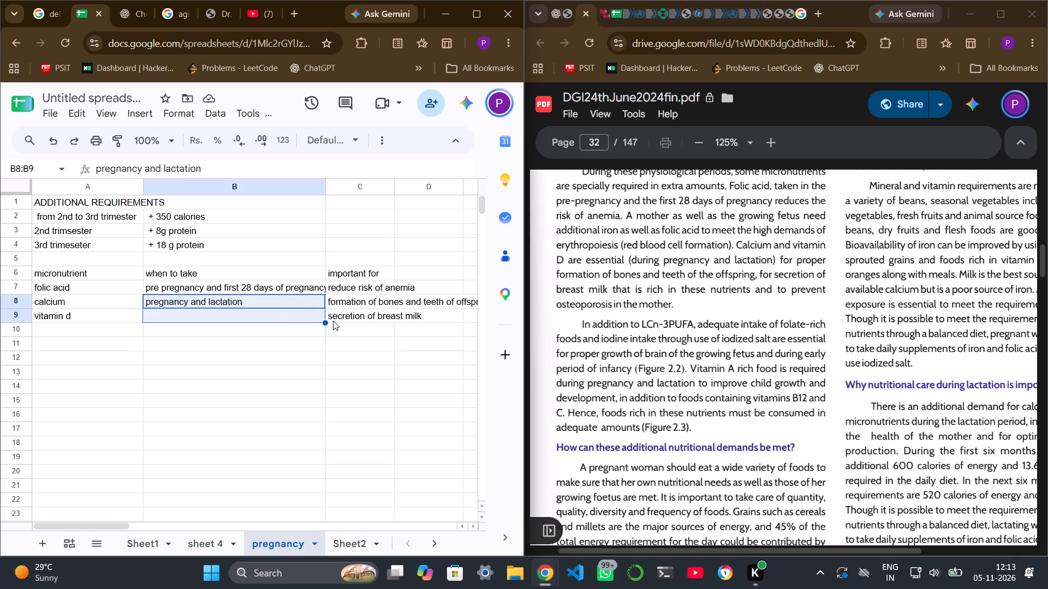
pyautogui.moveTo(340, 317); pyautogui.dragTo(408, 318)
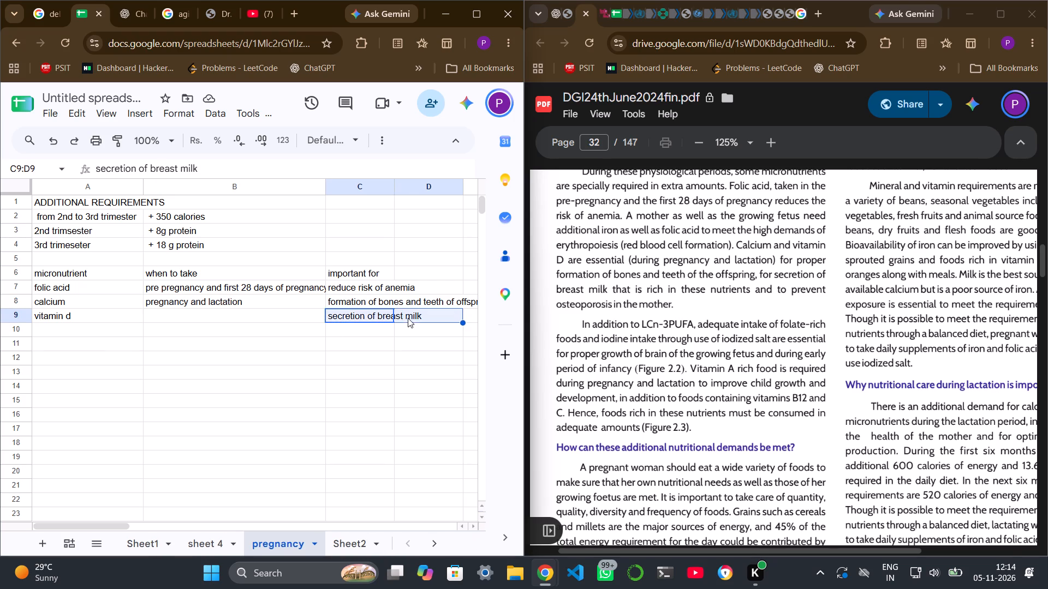
# Move "secretion of breast milk" from cell C9 into cell C8, placing it after "formation of bones and teeth of offspring".
pyautogui.click(334, 318)
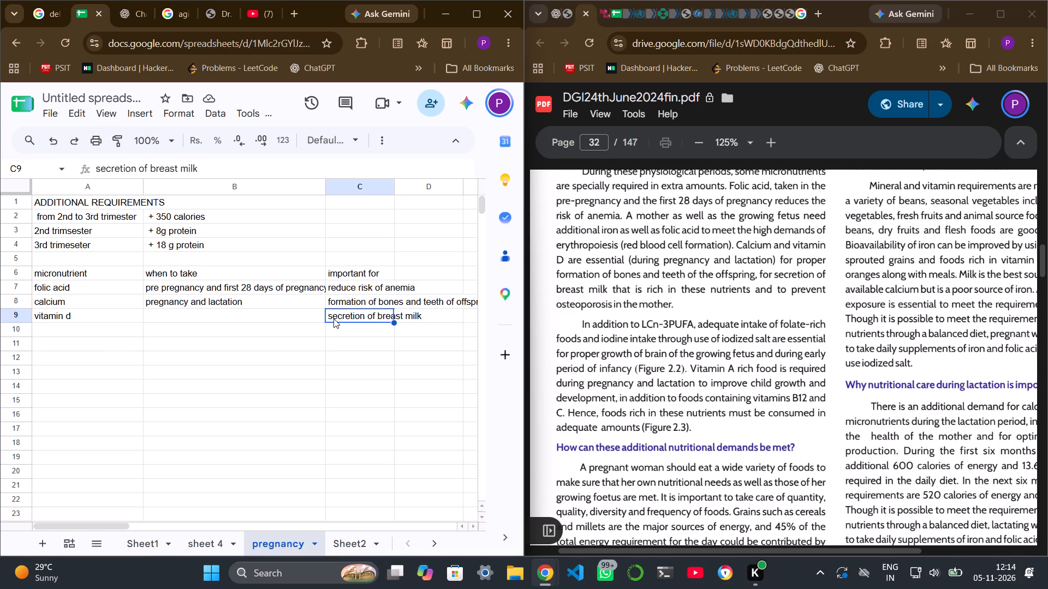
pyautogui.doubleClick(334, 318)
pyautogui.hotkey('ctrl', 'a')
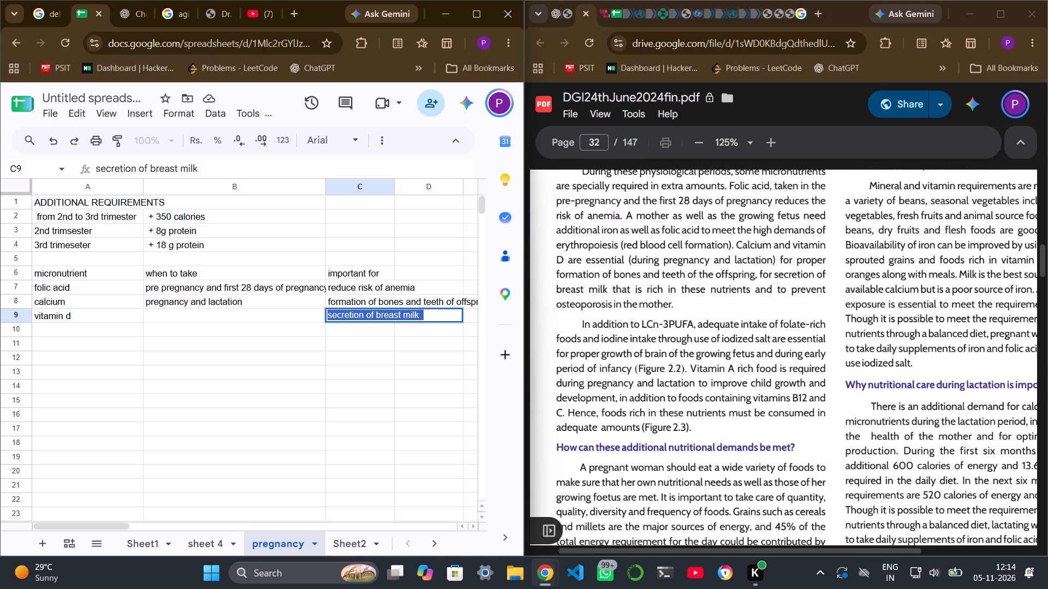
pyautogui.hotkey('ctrl', 'x')
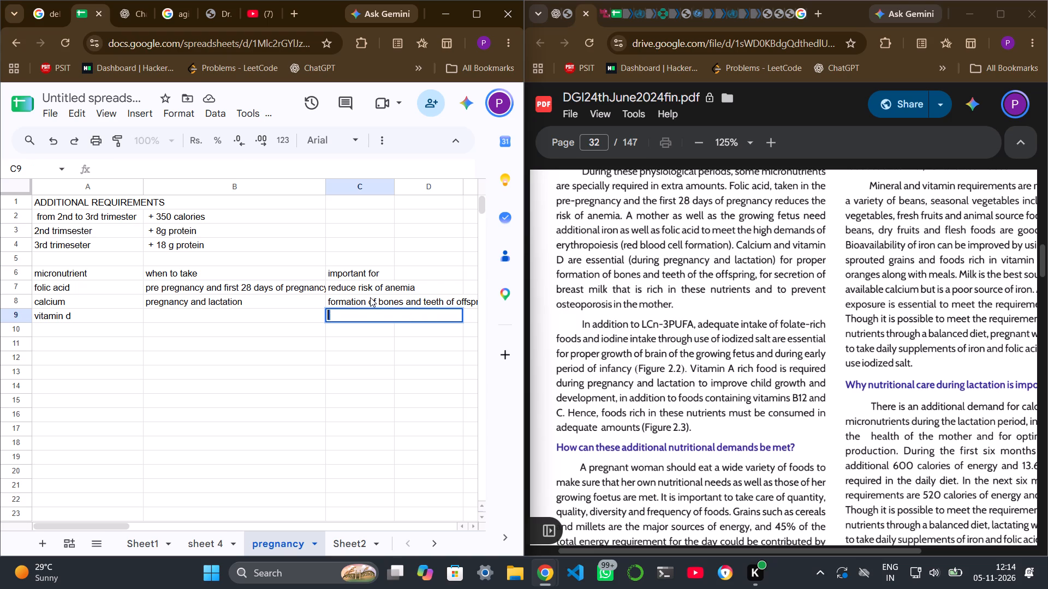
pyautogui.doubleClick(370, 297)
pyautogui.press('space')
pyautogui.write('and')
pyautogui.press('space')
pyautogui.press('BackSpace')
pyautogui.press('BackSpace')
pyautogui.press('BackSpace')
pyautogui.press('BackSpace')
pyautogui.press('BackSpace')
pyautogui.press('BackSpace')
pyautogui.press('BackSpace')
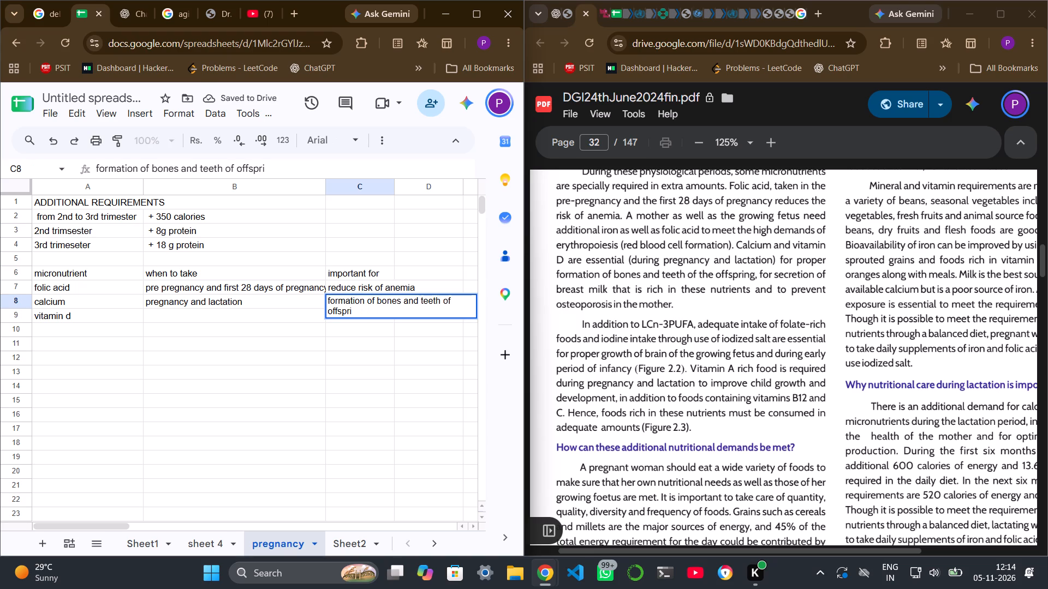
pyautogui.write('ng')
pyautogui.press('space')
pyautogui.hotkey('ctrl', 'v')
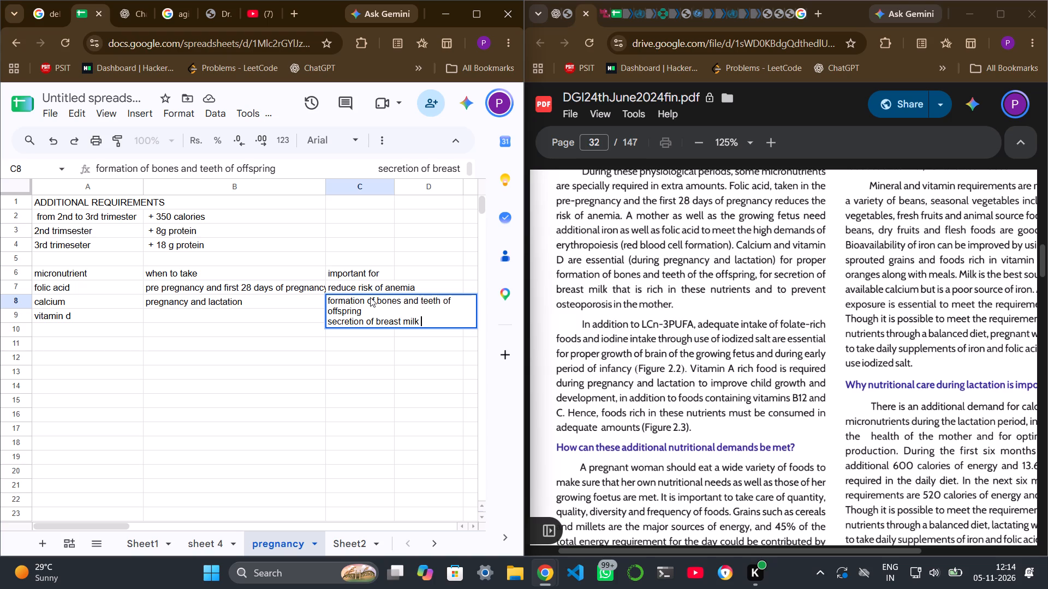
pyautogui.press('Return')
# Set the text in cell C8 of the calcium row to wrap within the cell.
pyautogui.hscroll(-1, 389, 311)
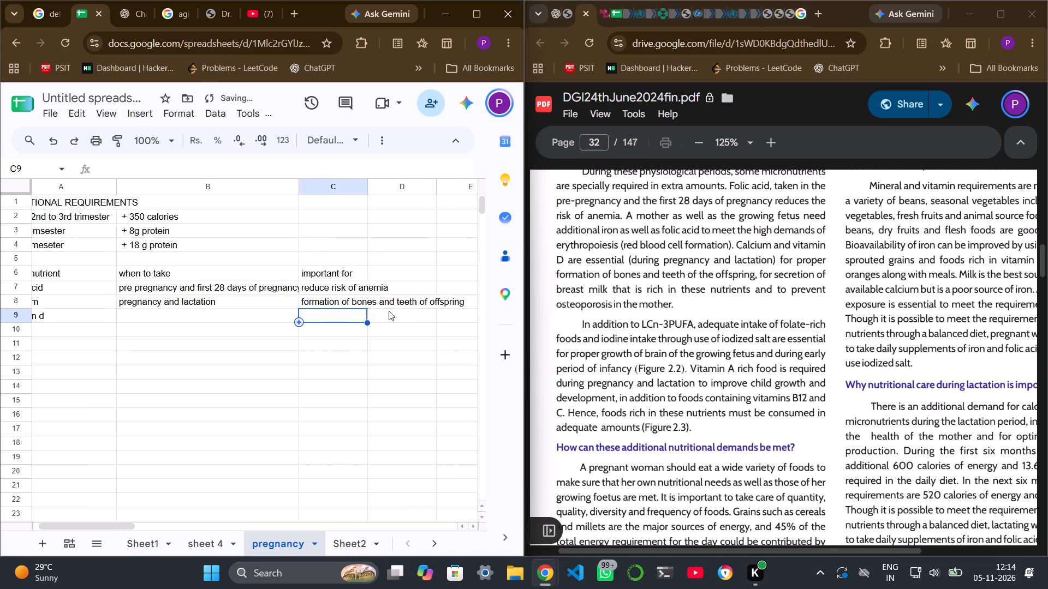
pyautogui.click(359, 297)
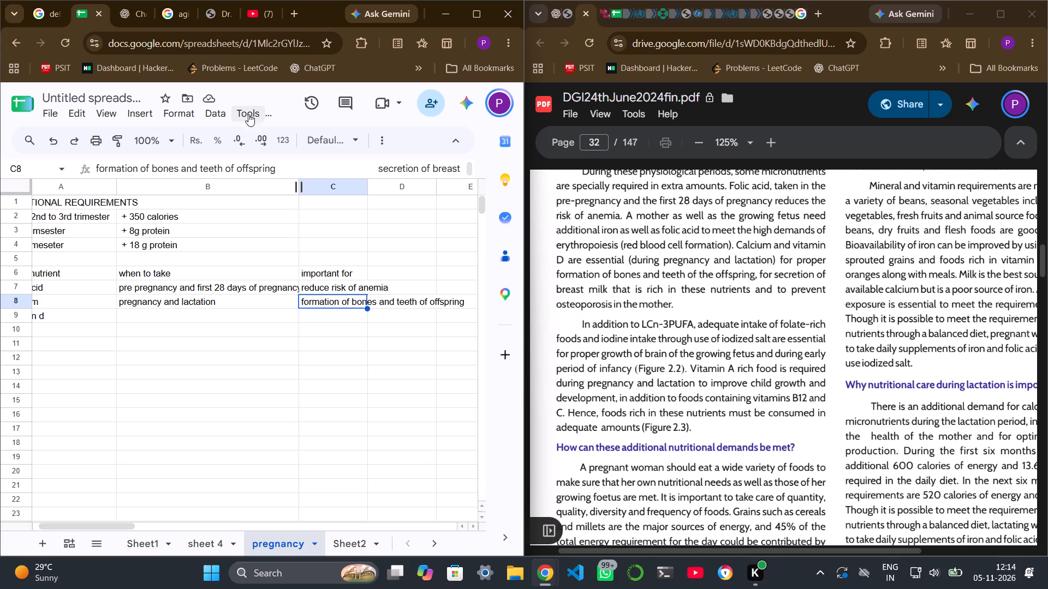
pyautogui.click(390, 147)
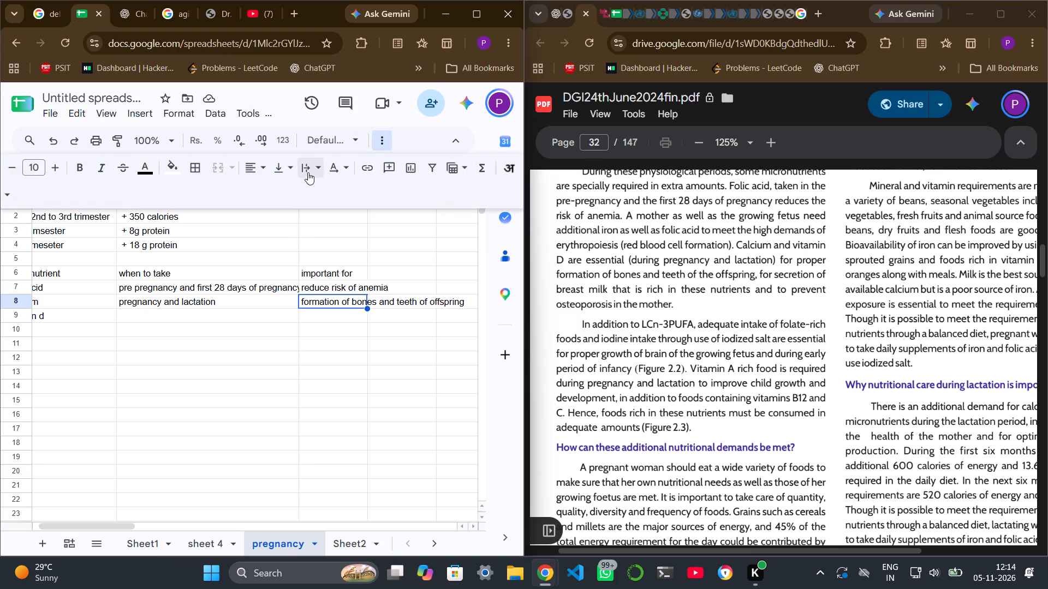
pyautogui.moveTo(308, 172); pyautogui.dragTo(328, 190)
pyautogui.click(328, 190)
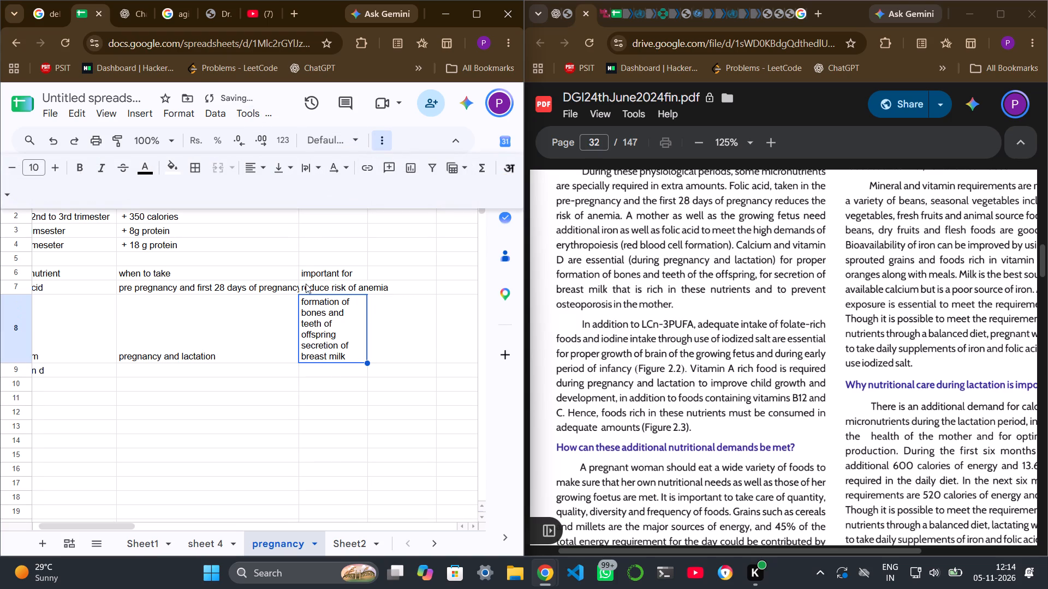
pyautogui.click(353, 273)
pyautogui.scroll(4, 353, 273)
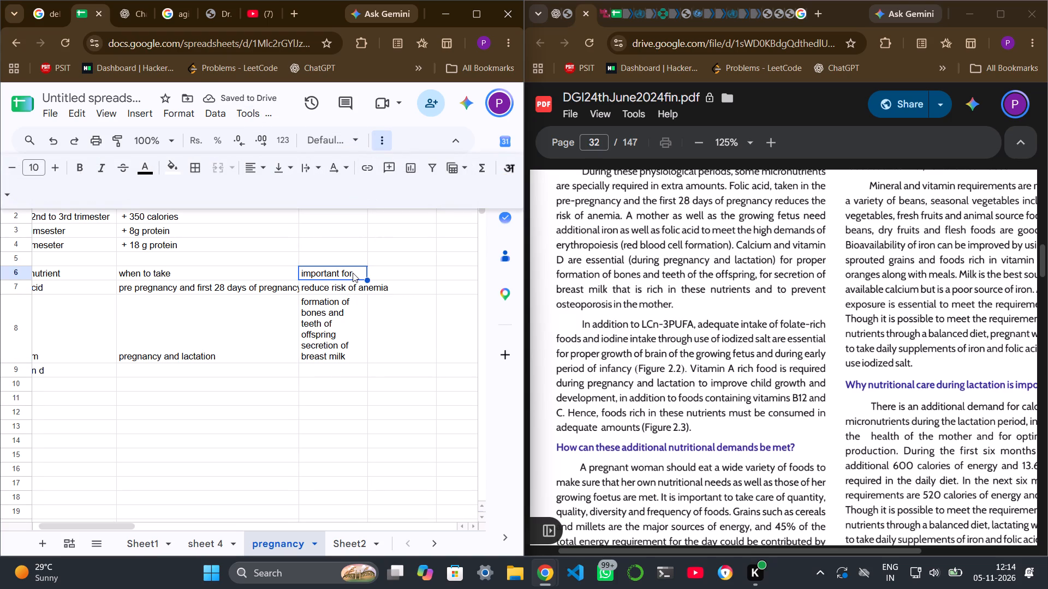
pyautogui.scroll(1, 353, 273)
pyautogui.click(378, 143)
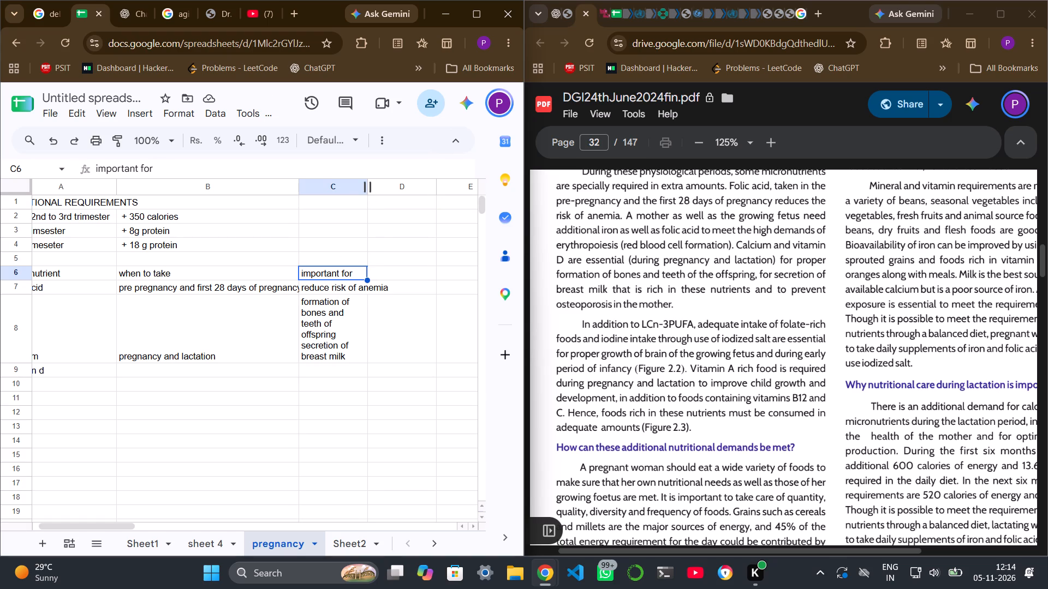
# Widen the "important for" column C until the wrapped calcium entry fits on three lines.
pyautogui.moveTo(366, 190); pyautogui.dragTo(389, 191)
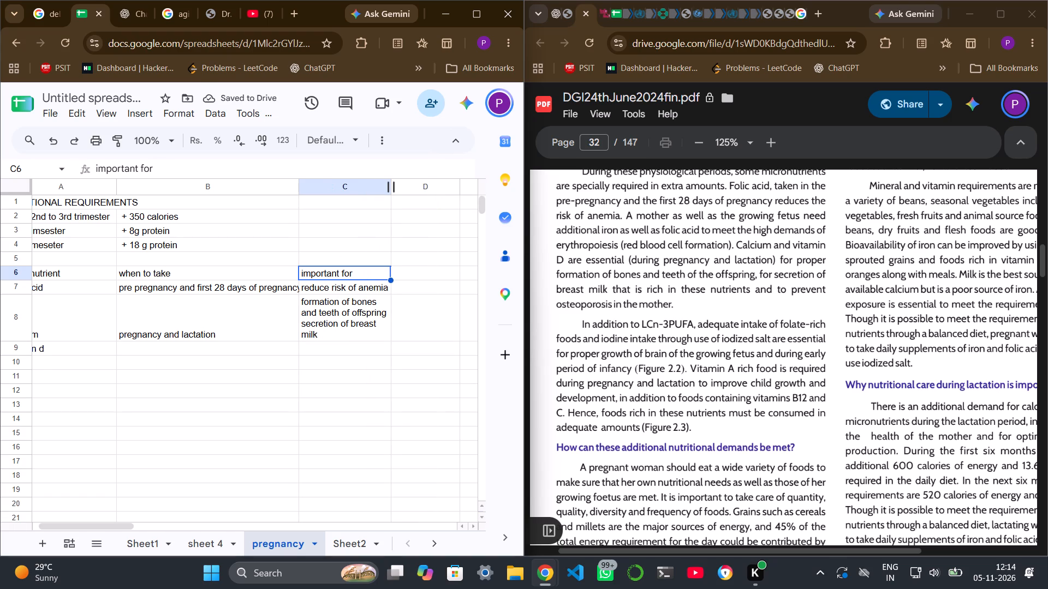
pyautogui.moveTo(392, 193); pyautogui.dragTo(401, 193)
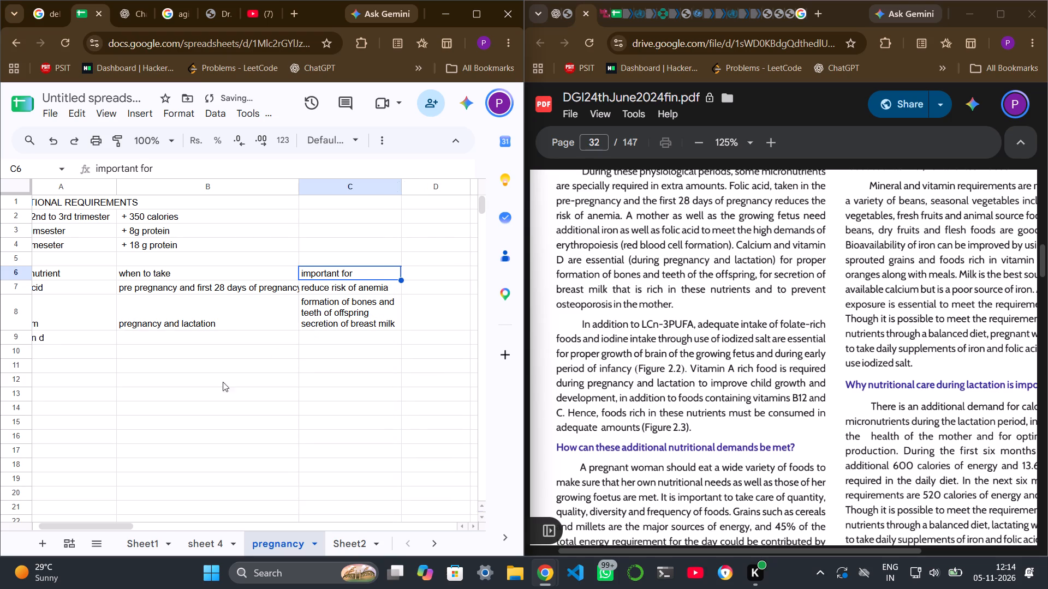
# Merge cells B8 and B9 so "pregnancy and lactation" covers both the calcium and vitamin d rows.
pyautogui.hscroll(2, 181, 356)
pyautogui.moveTo(207, 308); pyautogui.dragTo(210, 332)
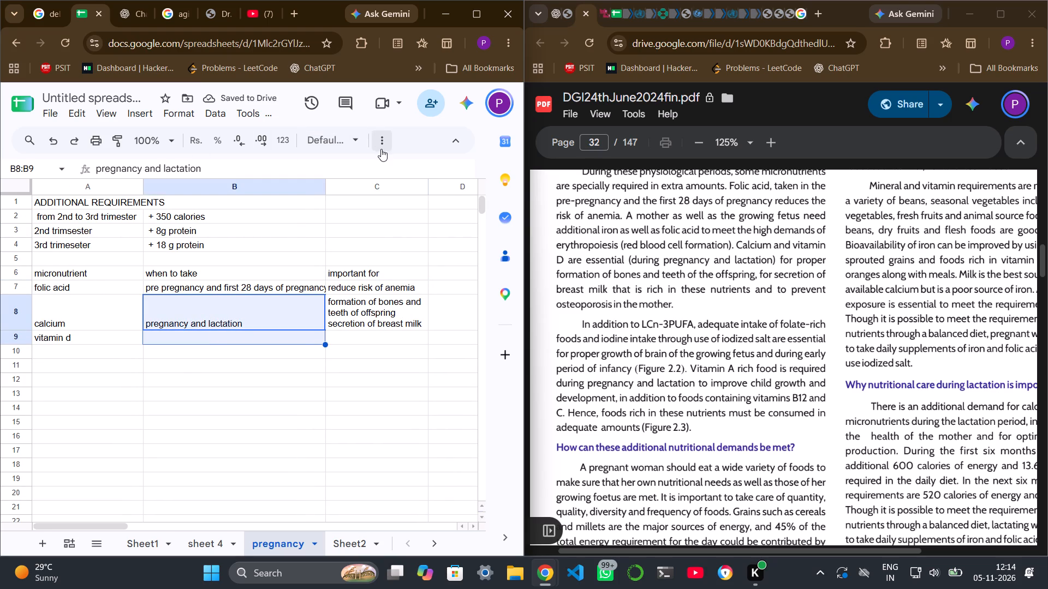
pyautogui.click(381, 147)
pyautogui.click(216, 173)
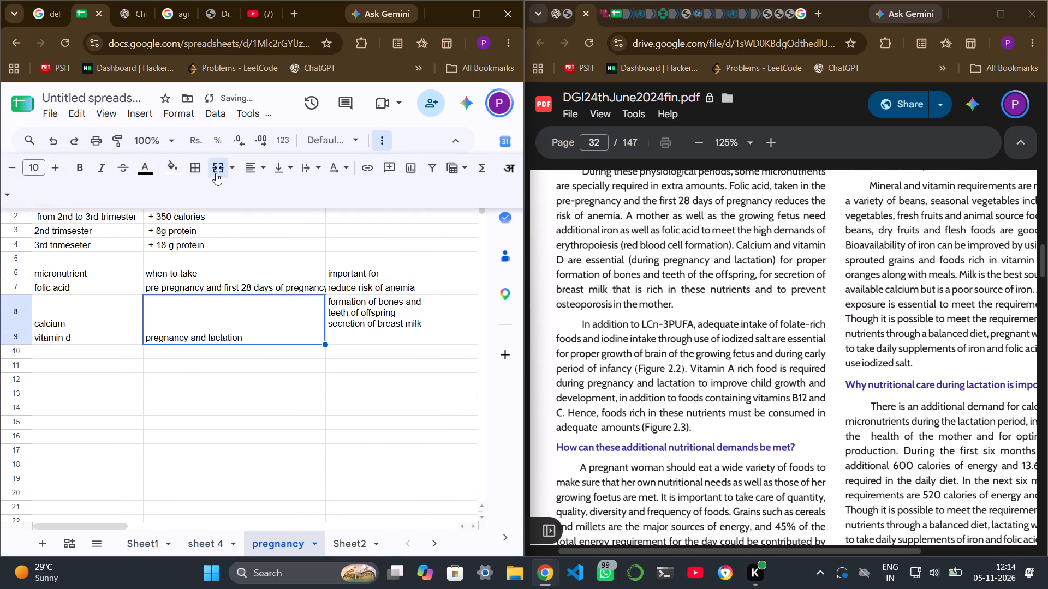
# Merge cells C8 and C9 so the "important for" entry covers both calcium and vitamin d.
pyautogui.moveTo(383, 310); pyautogui.dragTo(385, 327)
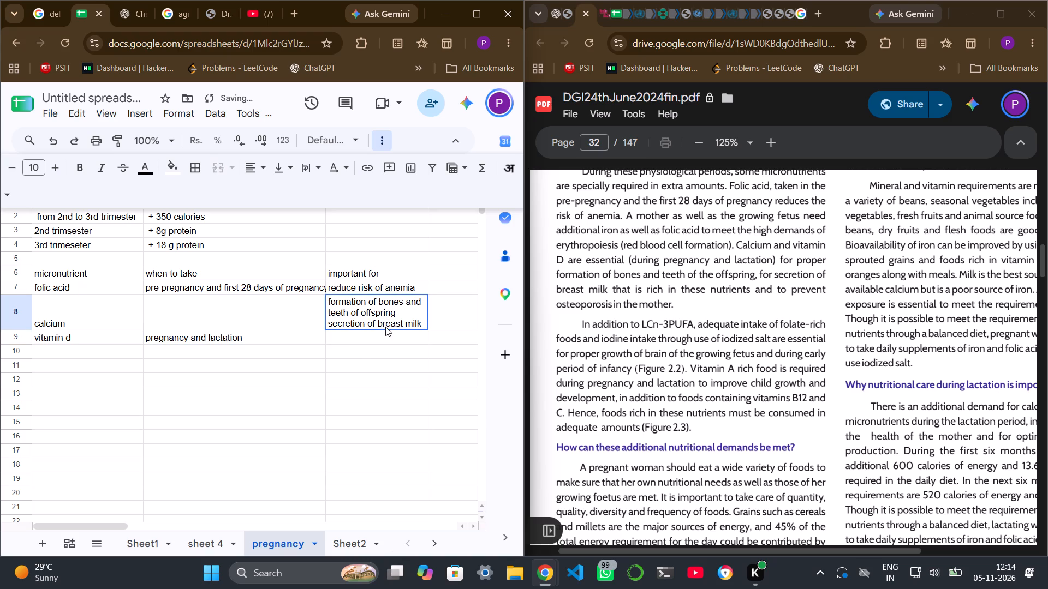
pyautogui.moveTo(385, 327); pyautogui.dragTo(388, 334)
pyautogui.click(219, 167)
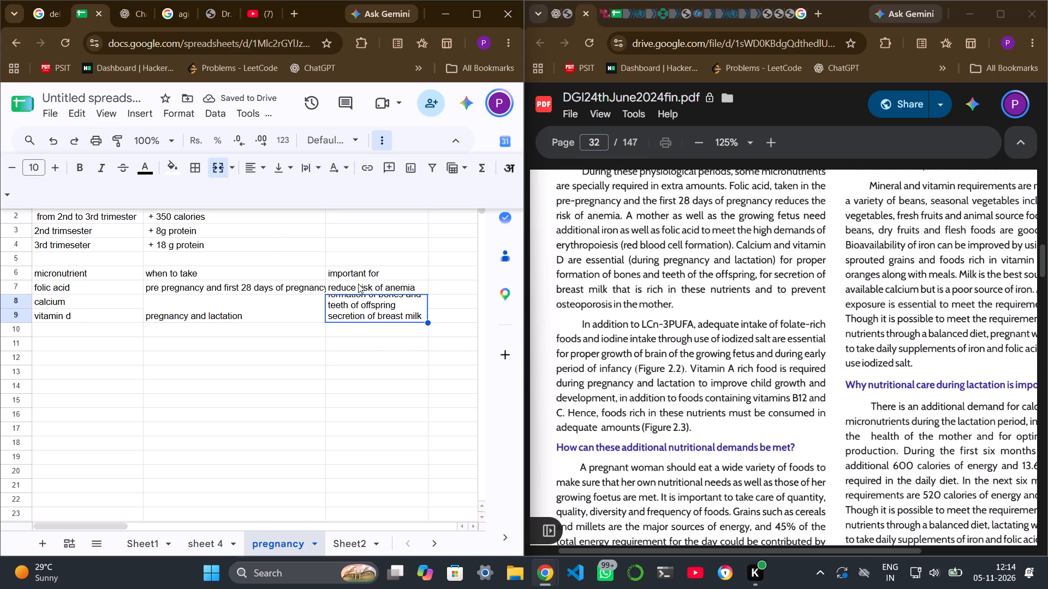
# Change the text wrapping of merged cell C8:C9 to overflow.
pyautogui.click(306, 164)
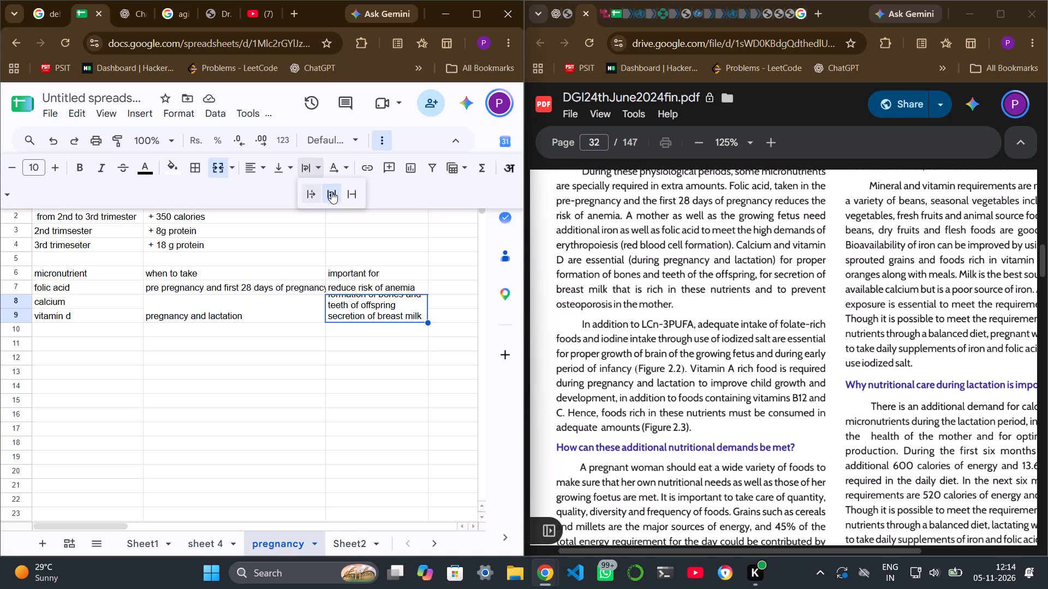
pyautogui.click(334, 193)
pyautogui.click(308, 164)
pyautogui.click(308, 193)
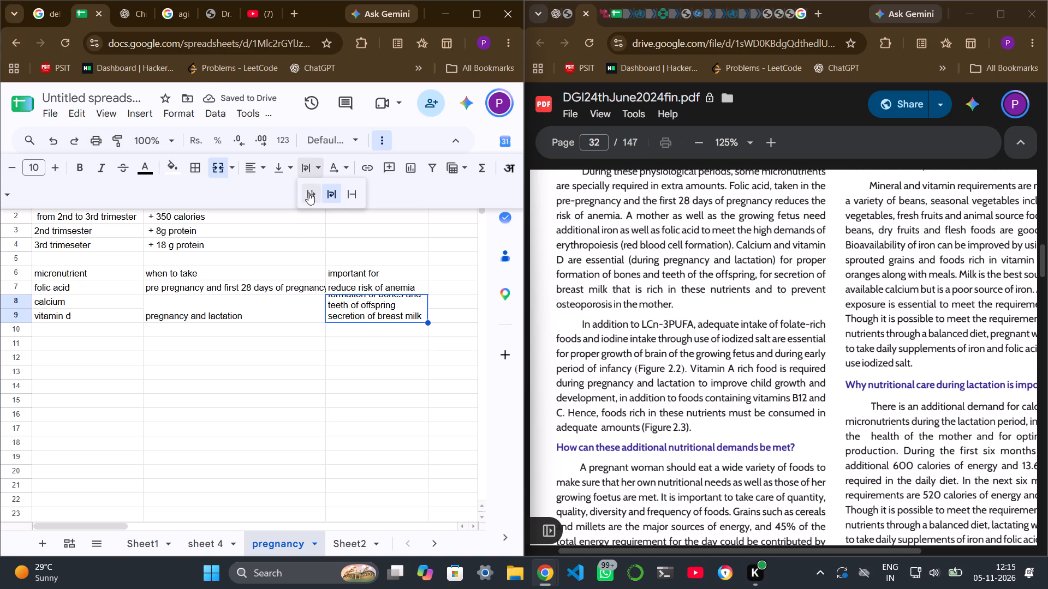
pyautogui.click(356, 400)
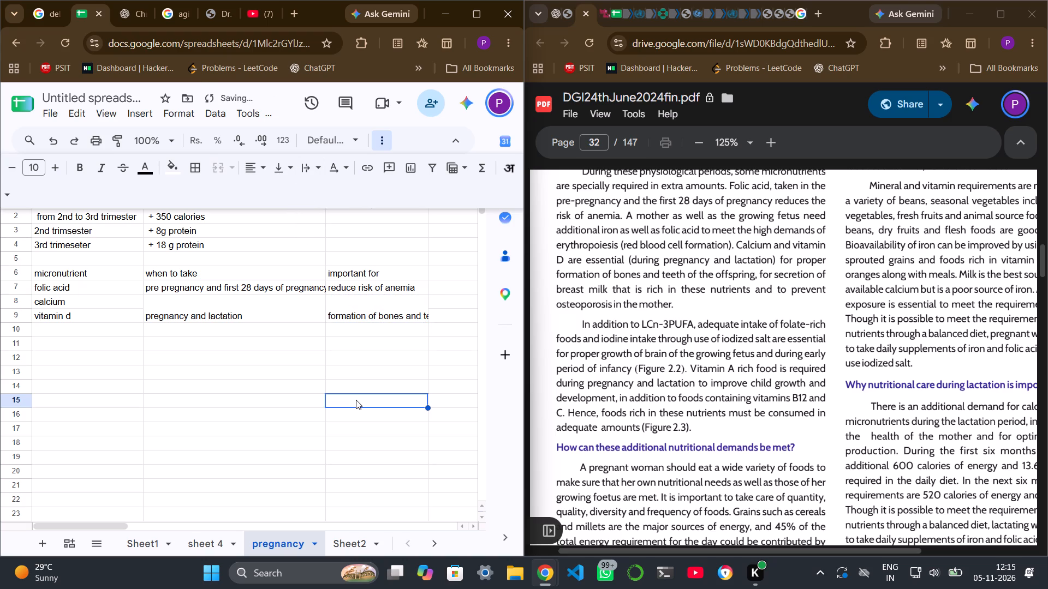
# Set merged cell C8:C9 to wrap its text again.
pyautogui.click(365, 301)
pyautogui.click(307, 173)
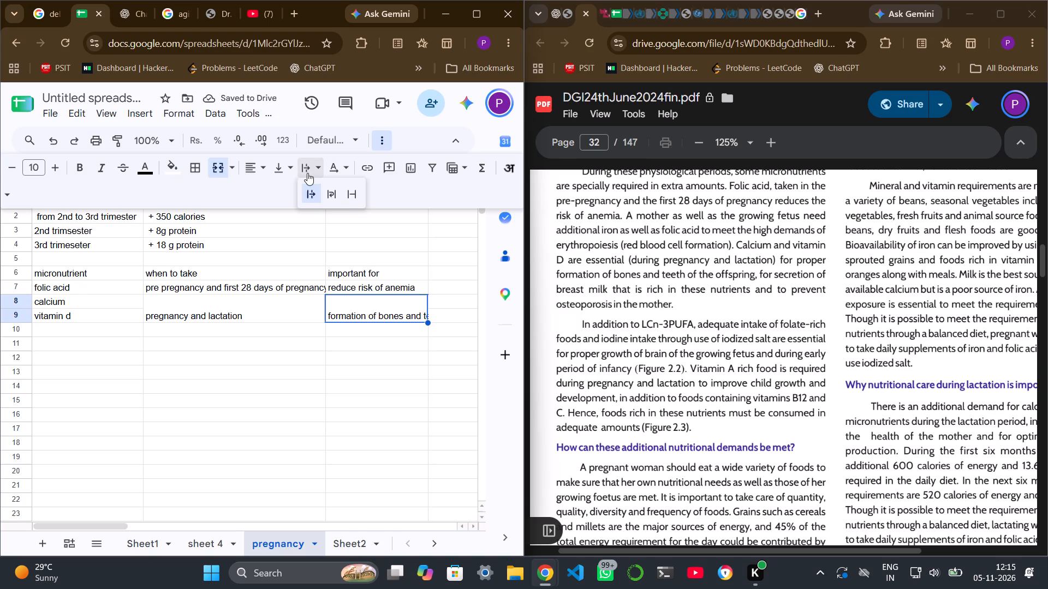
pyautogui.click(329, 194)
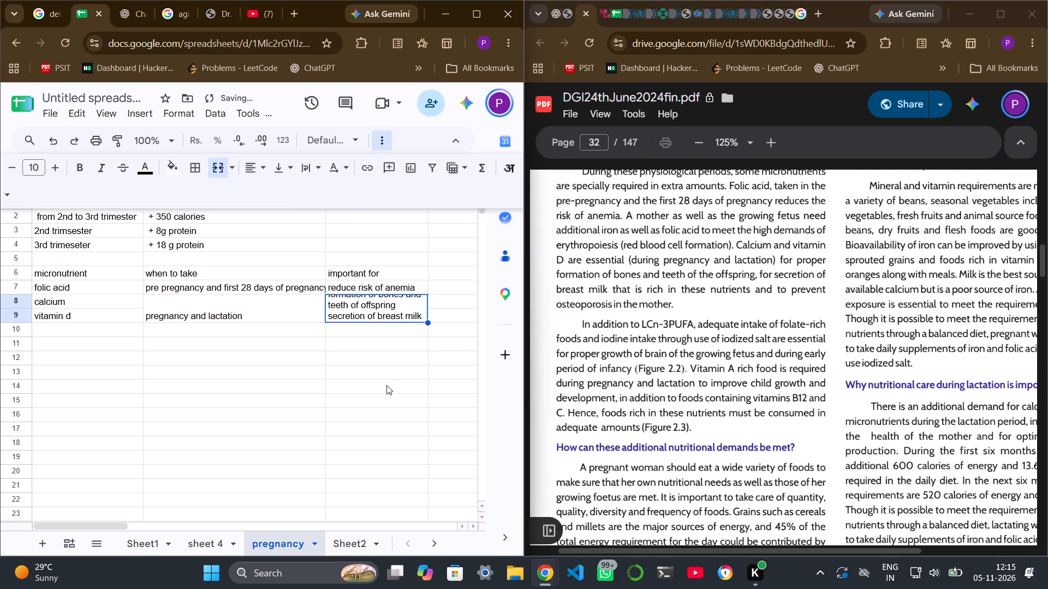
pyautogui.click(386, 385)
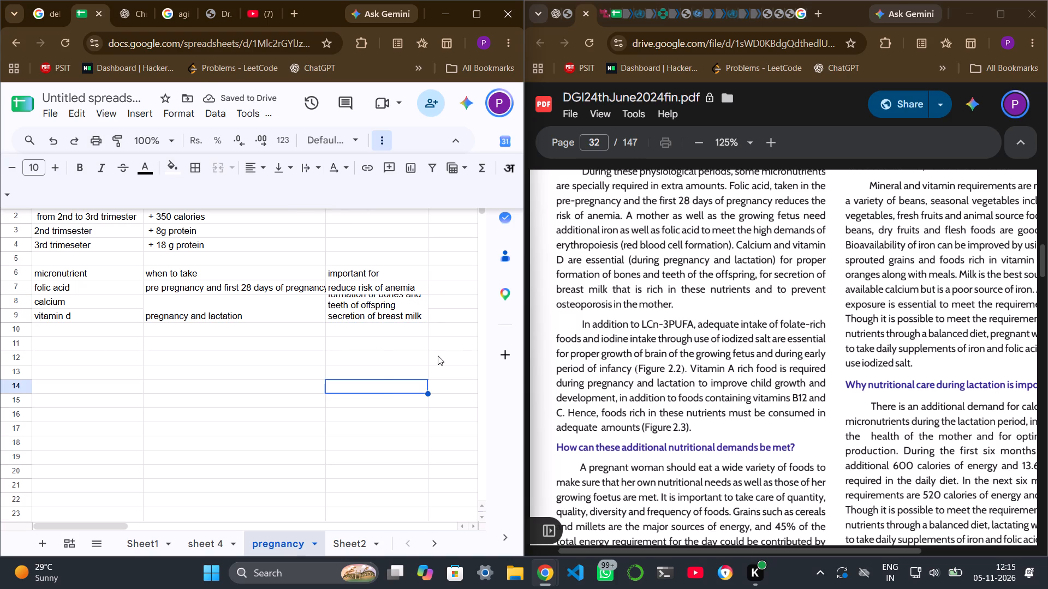
# Select merged cell C8:C9 and hide the spreadsheet's menu header to enlarge the sheet area.
pyautogui.scroll(1, 438, 356)
pyautogui.click(410, 317)
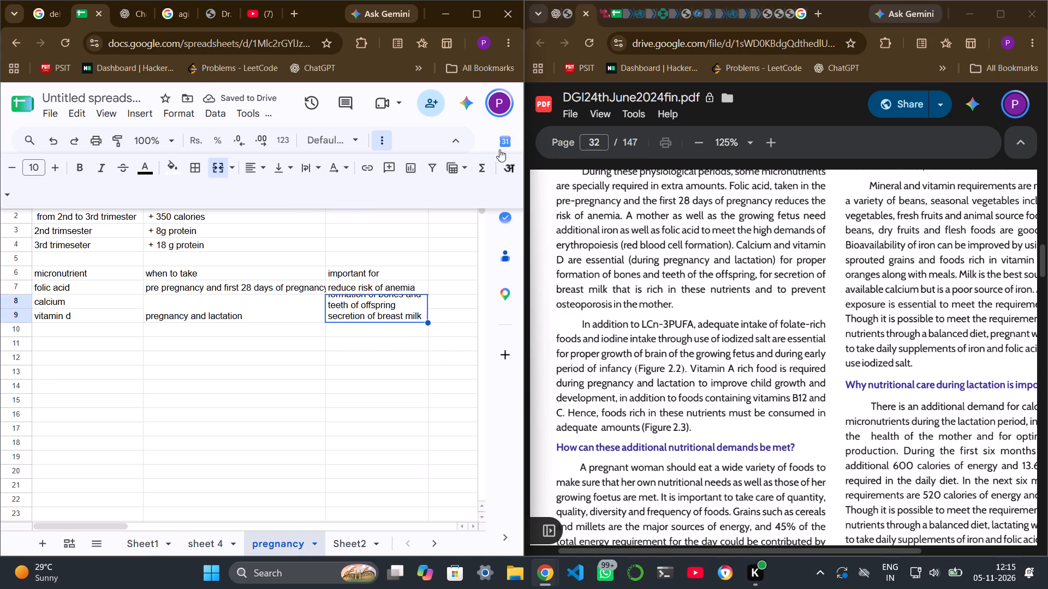
pyautogui.click(462, 142)
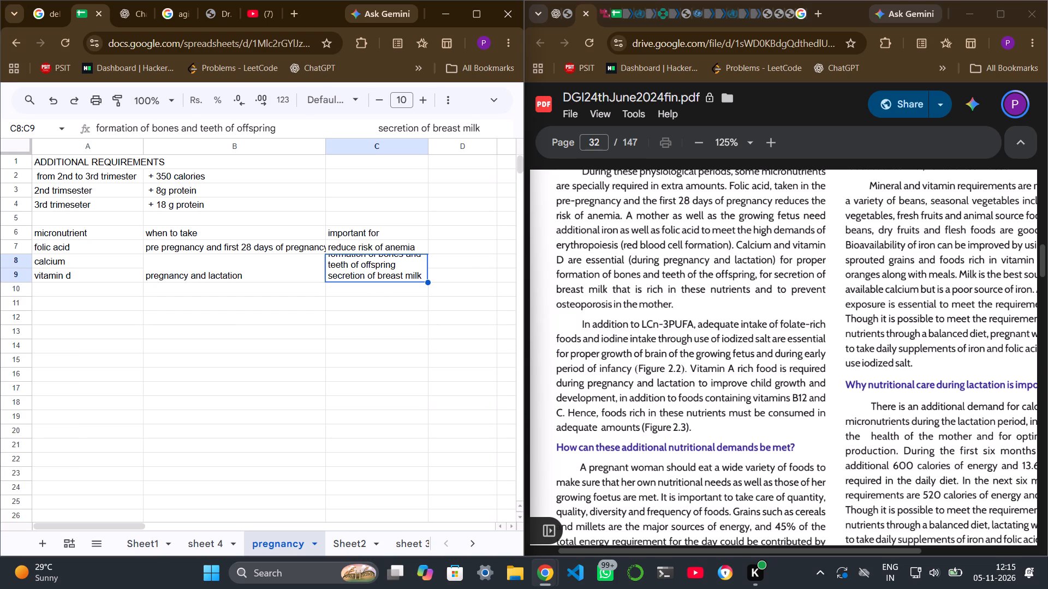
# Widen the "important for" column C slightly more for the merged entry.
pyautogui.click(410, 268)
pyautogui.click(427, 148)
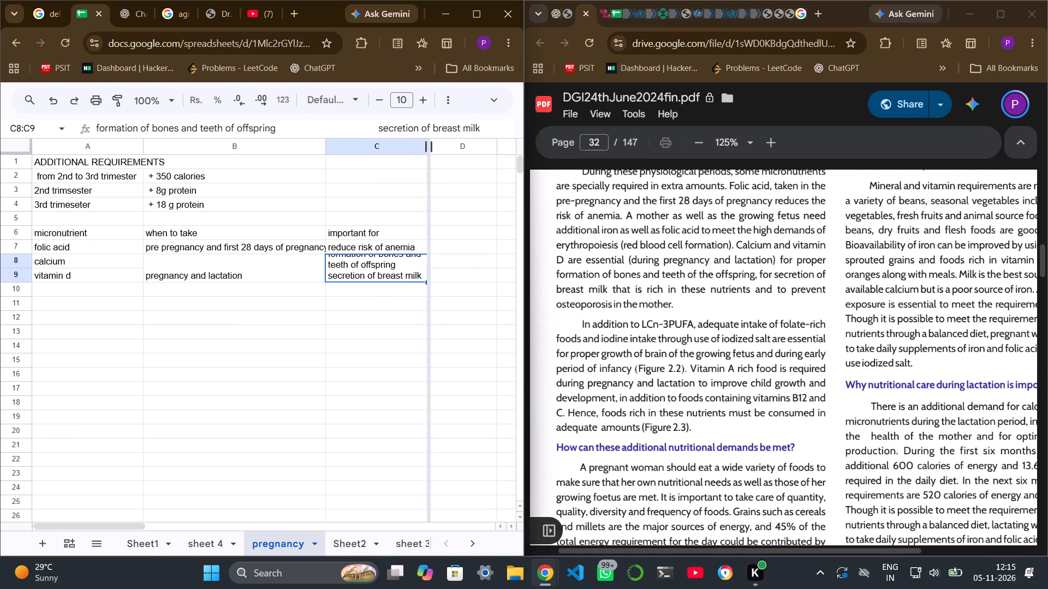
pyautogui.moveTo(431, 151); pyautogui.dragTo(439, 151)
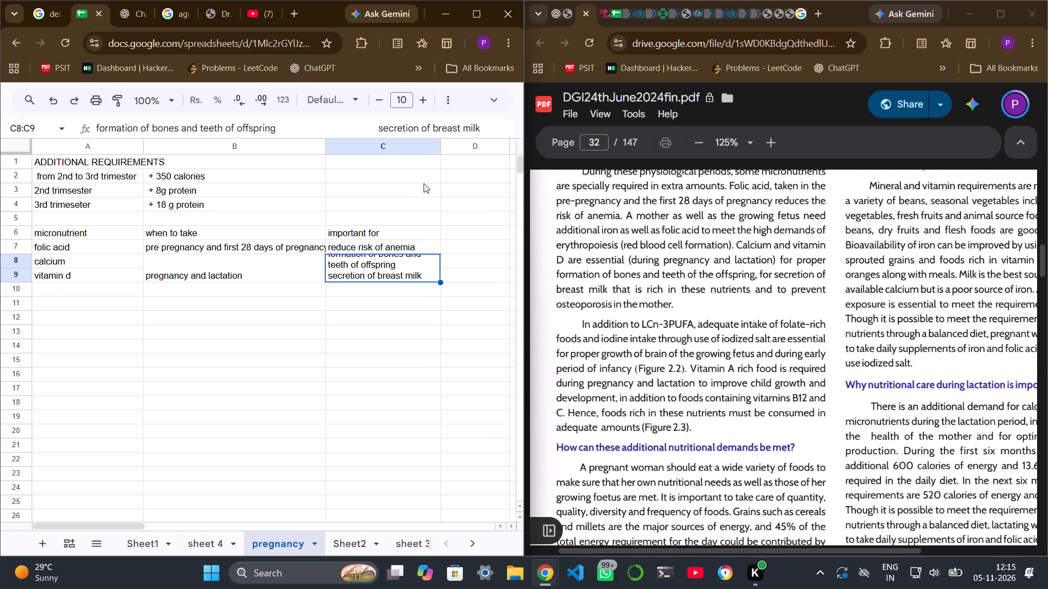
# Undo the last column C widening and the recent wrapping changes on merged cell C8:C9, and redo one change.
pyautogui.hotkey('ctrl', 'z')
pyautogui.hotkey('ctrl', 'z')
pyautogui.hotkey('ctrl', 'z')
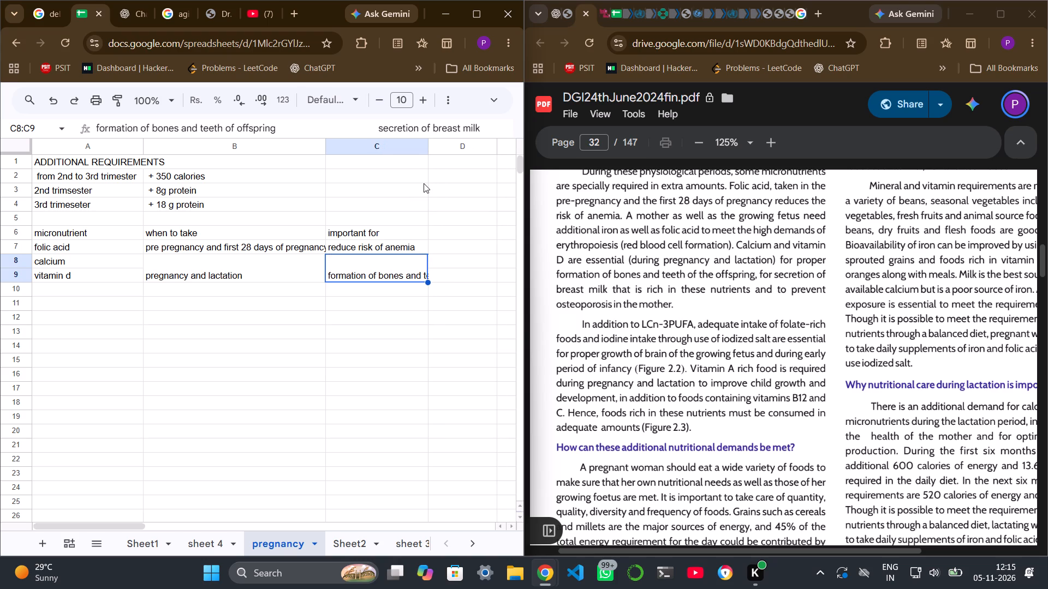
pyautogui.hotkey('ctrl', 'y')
# Re-commit the existing text in merged cell C8:C9 so that it wraps within the cell.
pyautogui.press('Return')
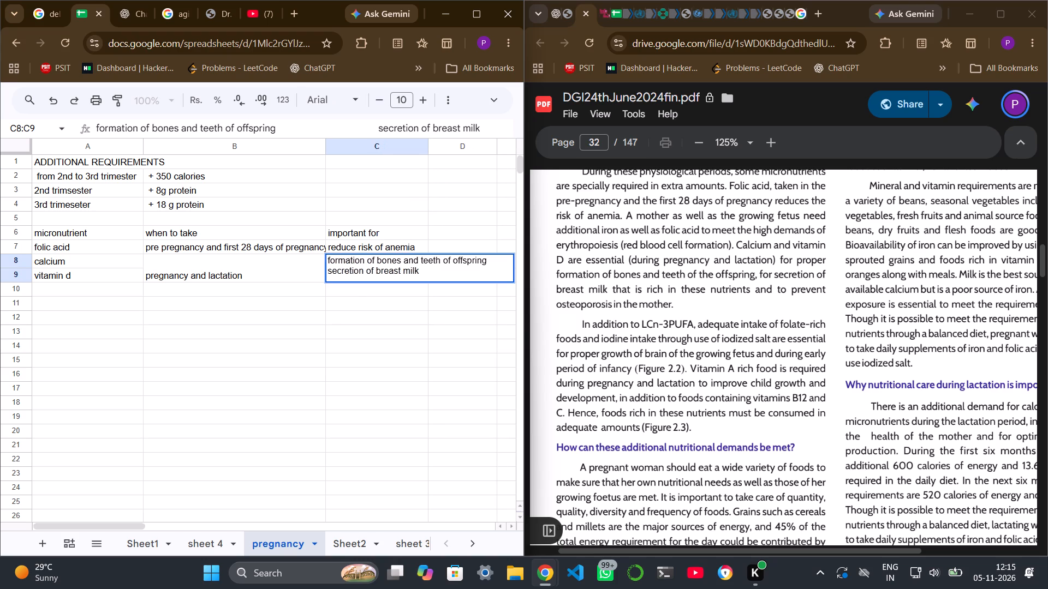
pyautogui.press('Return')
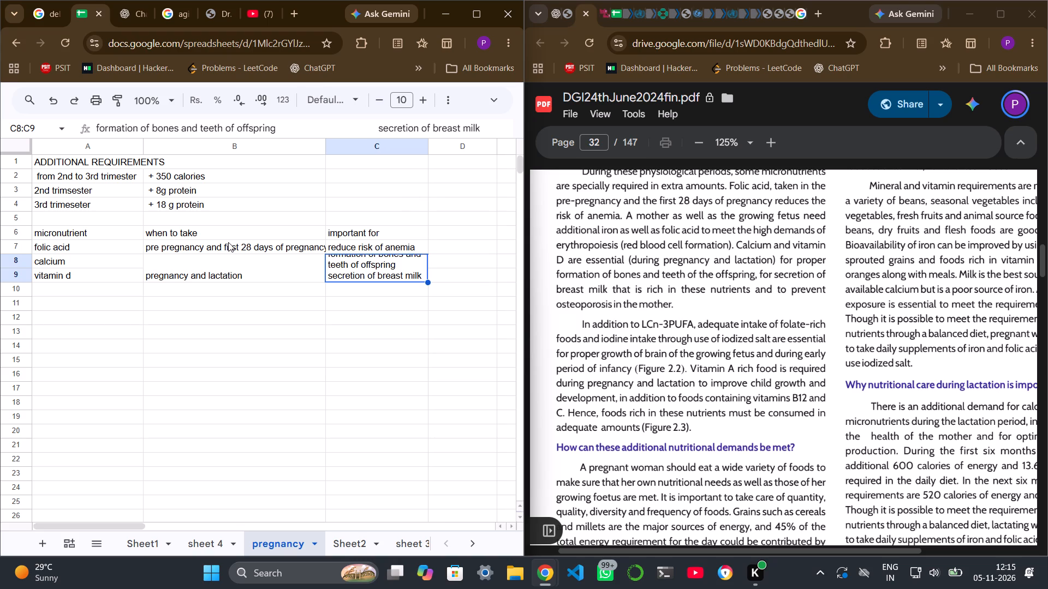
pyautogui.click(126, 293)
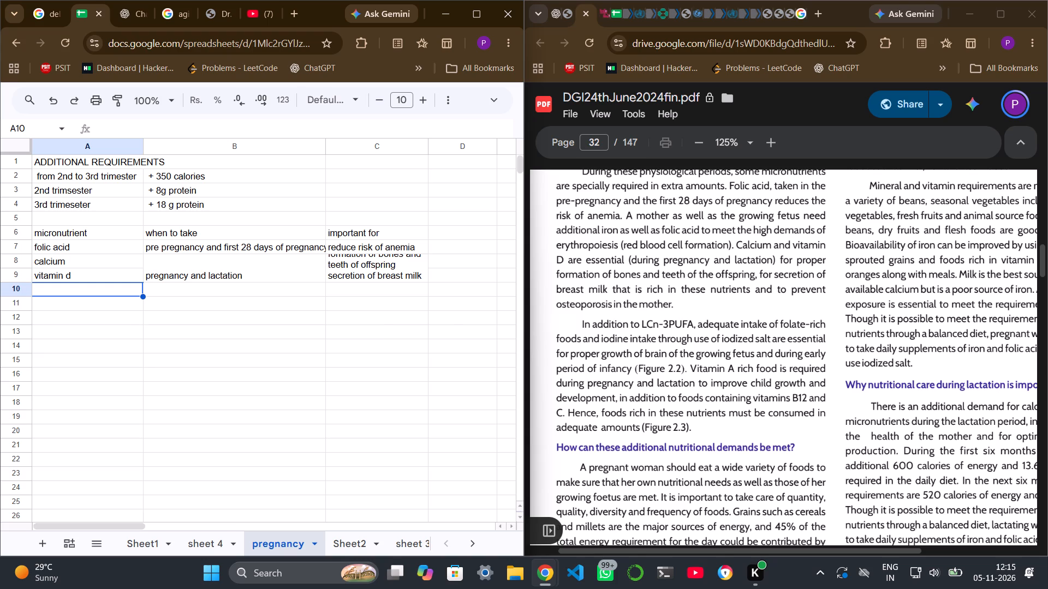
# Read the PDF's section on how additional nutritional demands are met, including its protein and mineral and vitamin paragraphs.
pyautogui.scroll(-2, 688, 370)
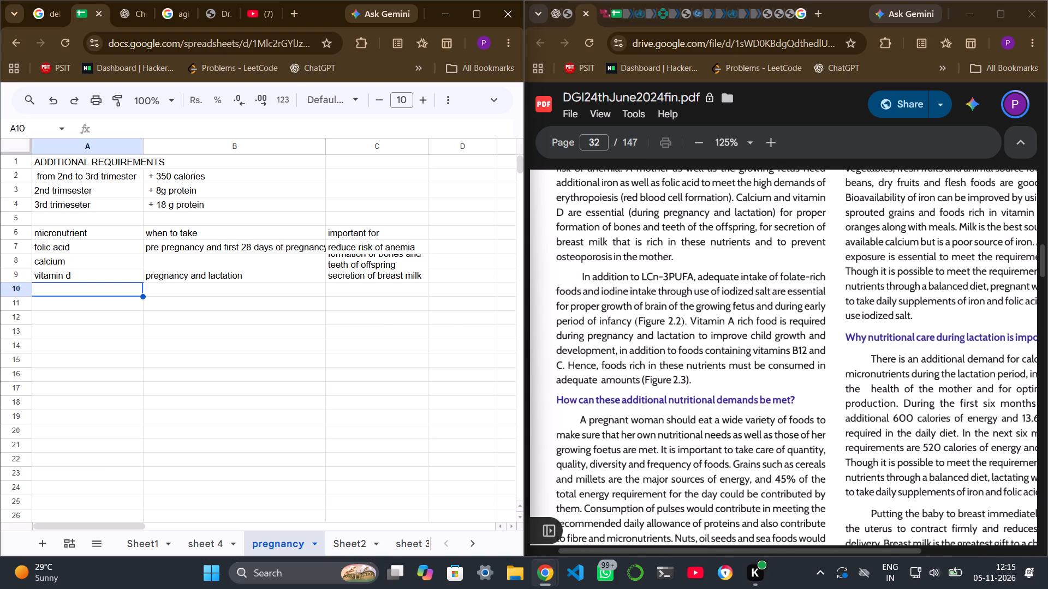
pyautogui.scroll(-1, 688, 370)
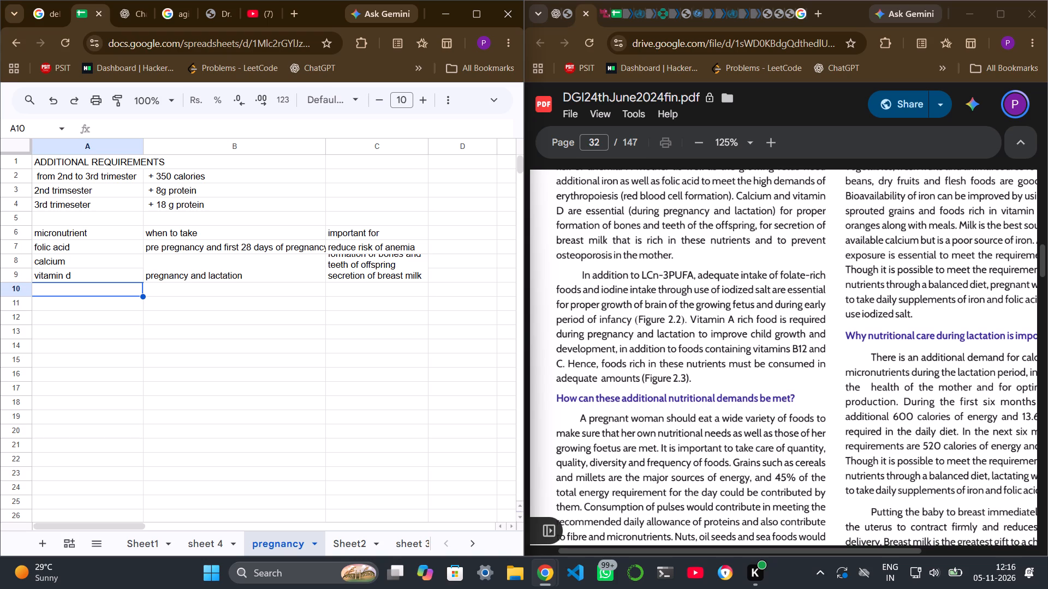
pyautogui.scroll(-3, 679, 413)
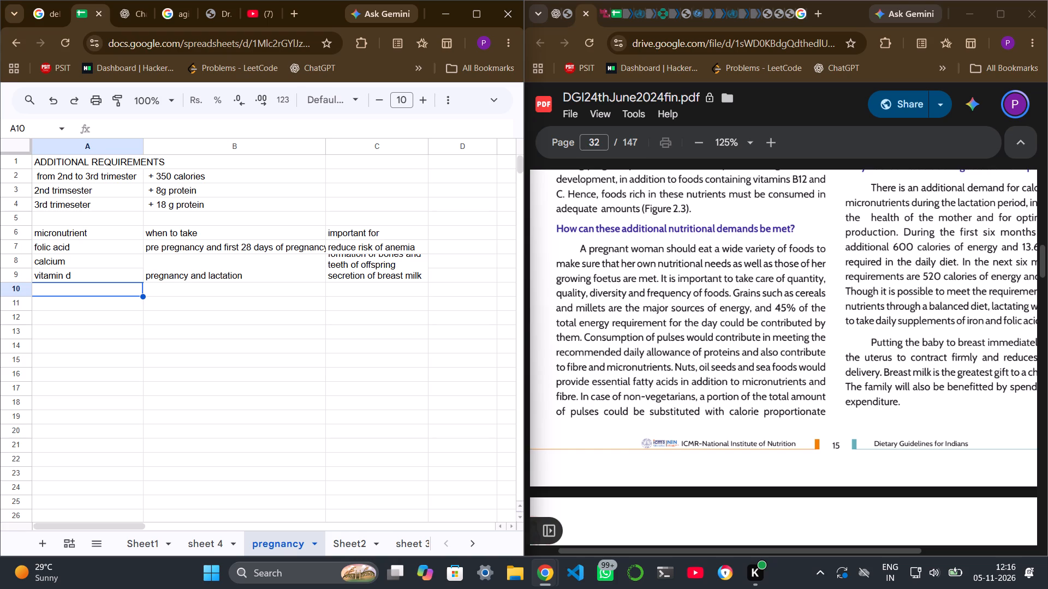
pyautogui.scroll(-1, 781, 352)
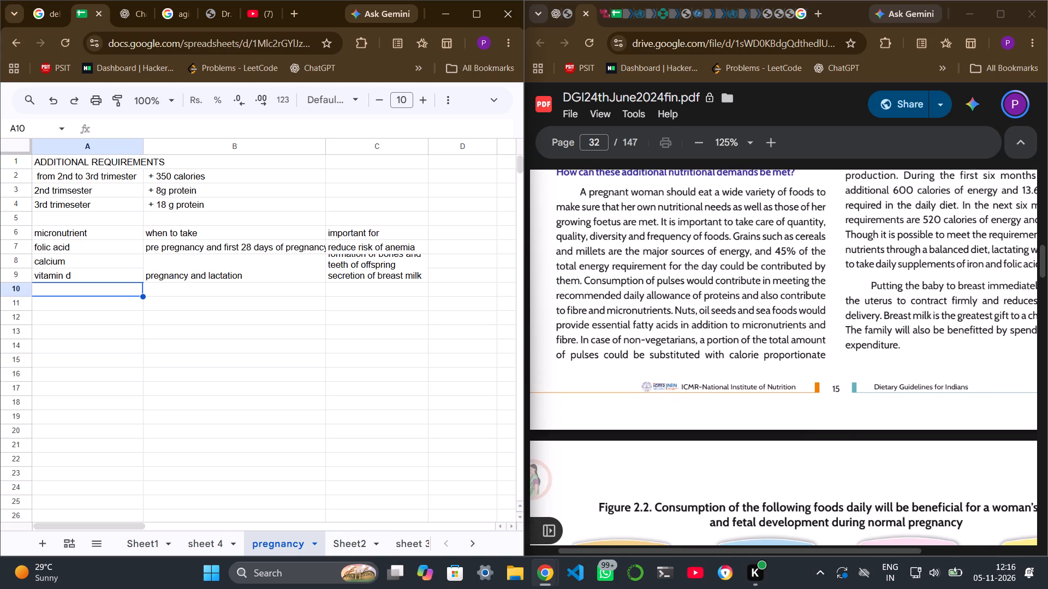
pyautogui.scroll(-1, 781, 352)
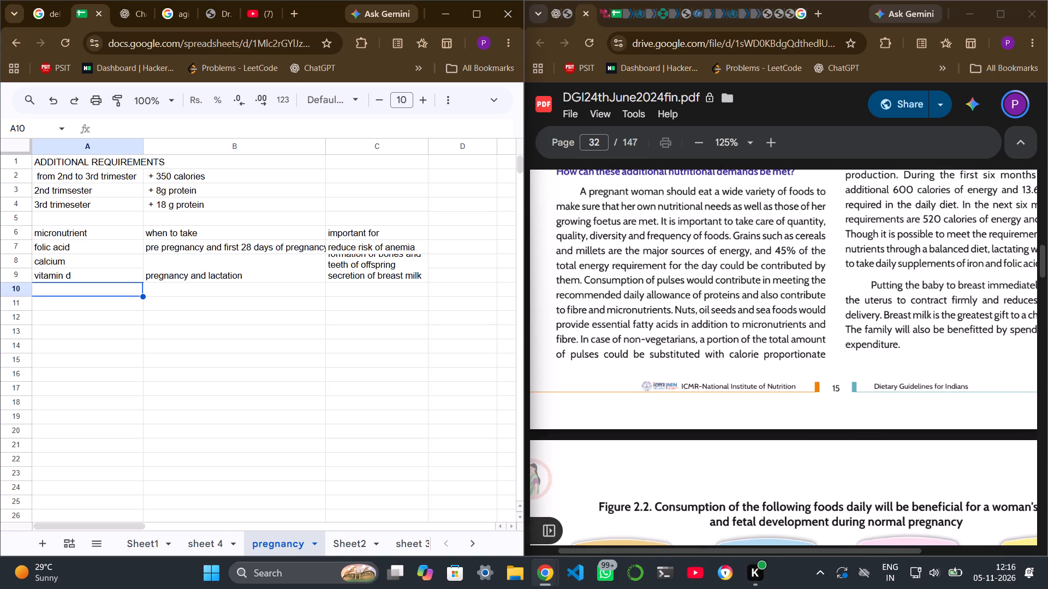
pyautogui.scroll(-1, 781, 352)
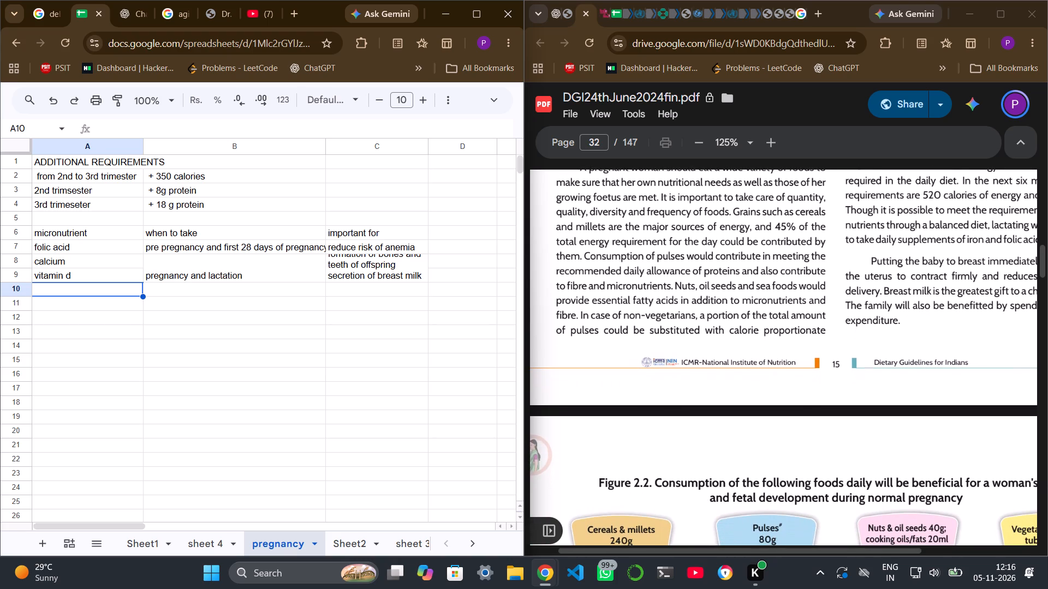
pyautogui.scroll(-1, 781, 352)
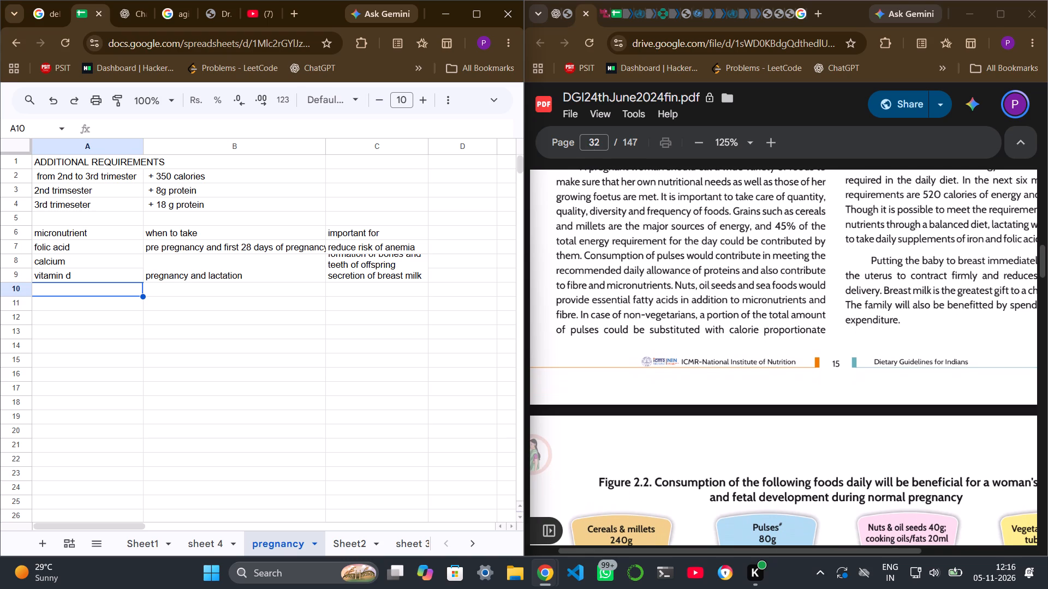
pyautogui.scroll(-1, 781, 352)
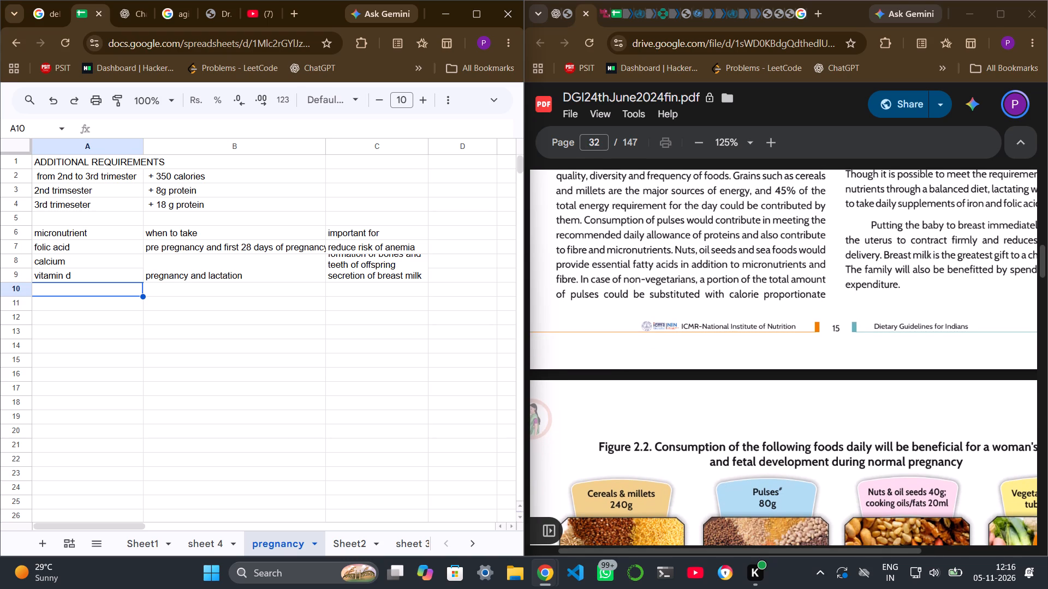
pyautogui.scroll(-1, 781, 352)
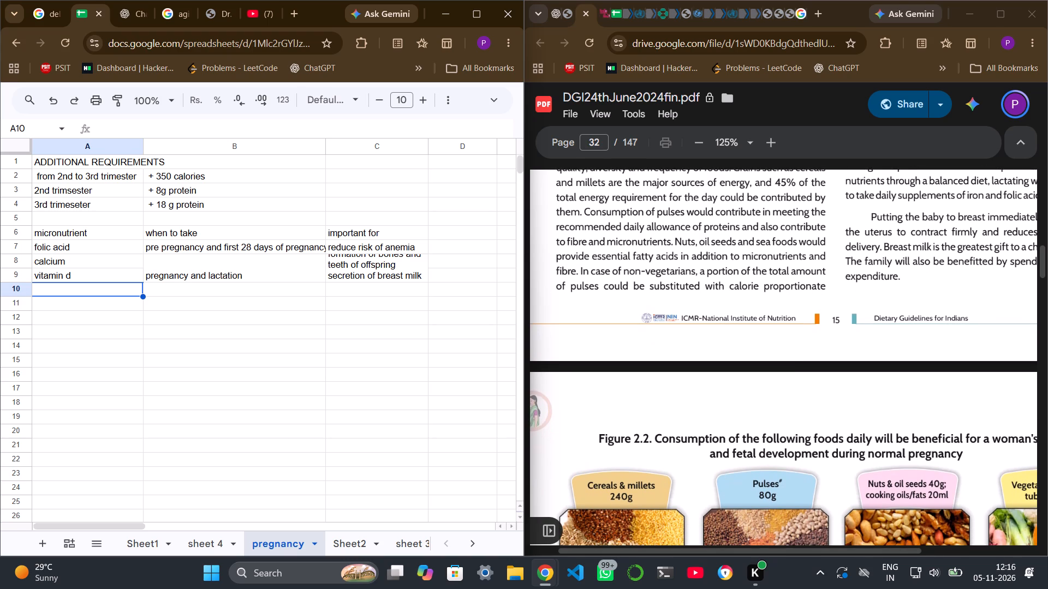
pyautogui.scroll(-1, 781, 352)
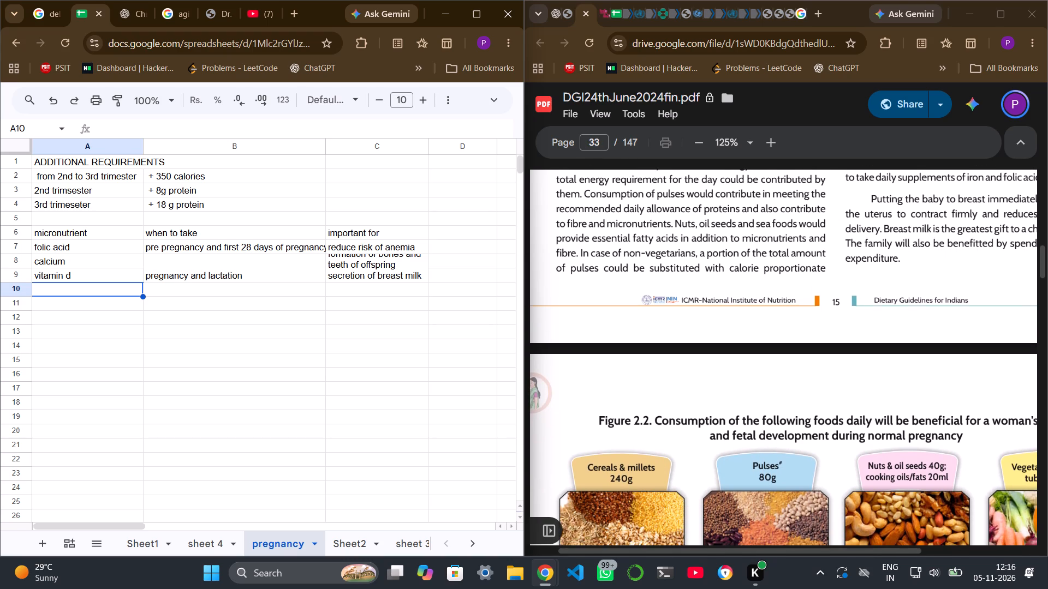
pyautogui.scroll(-1, 781, 352)
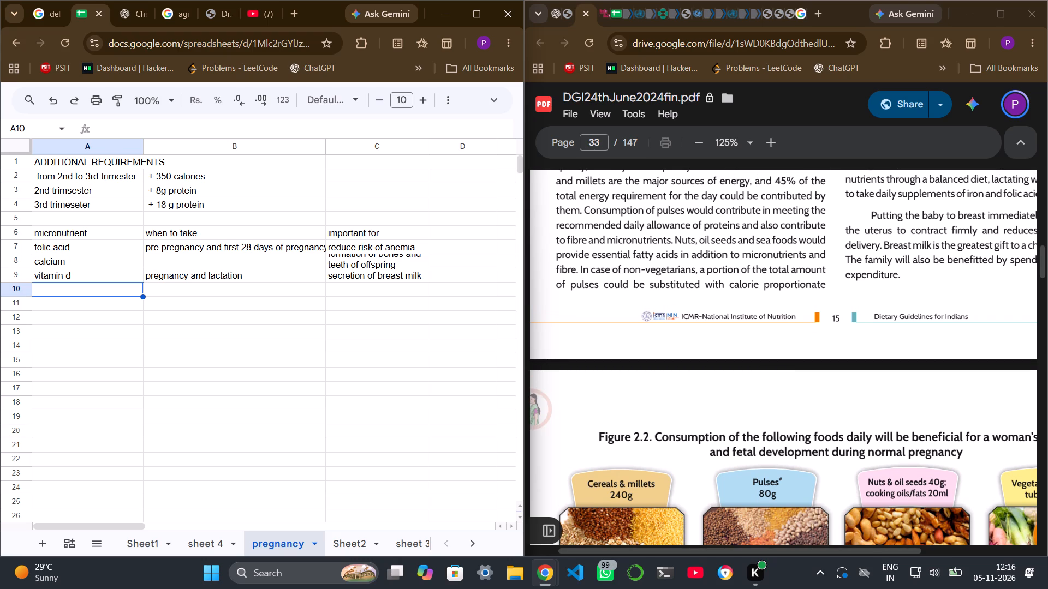
pyautogui.scroll(2, 664, 280)
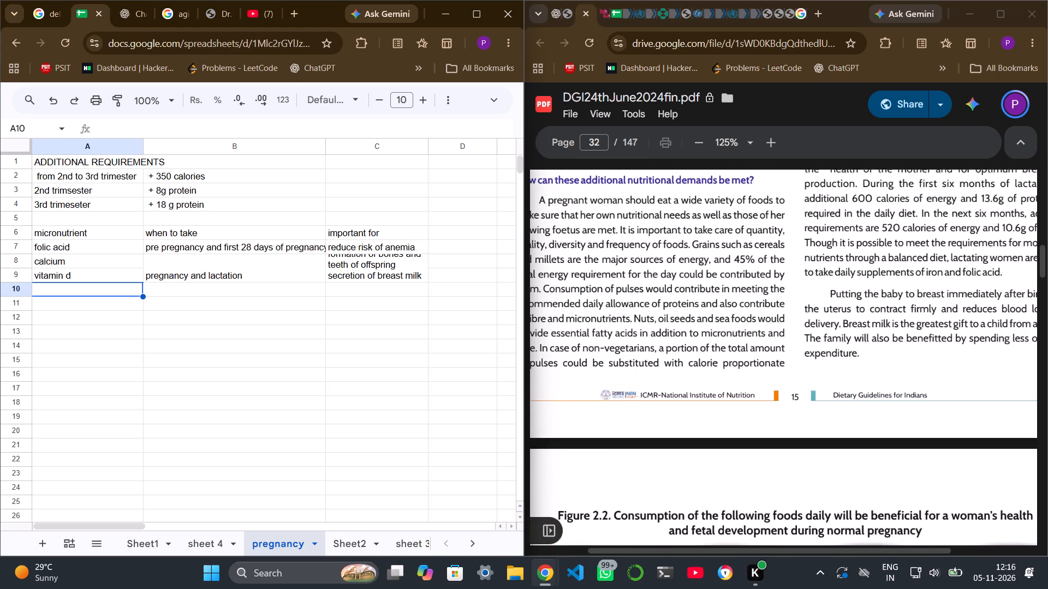
pyautogui.scroll(5, 664, 280)
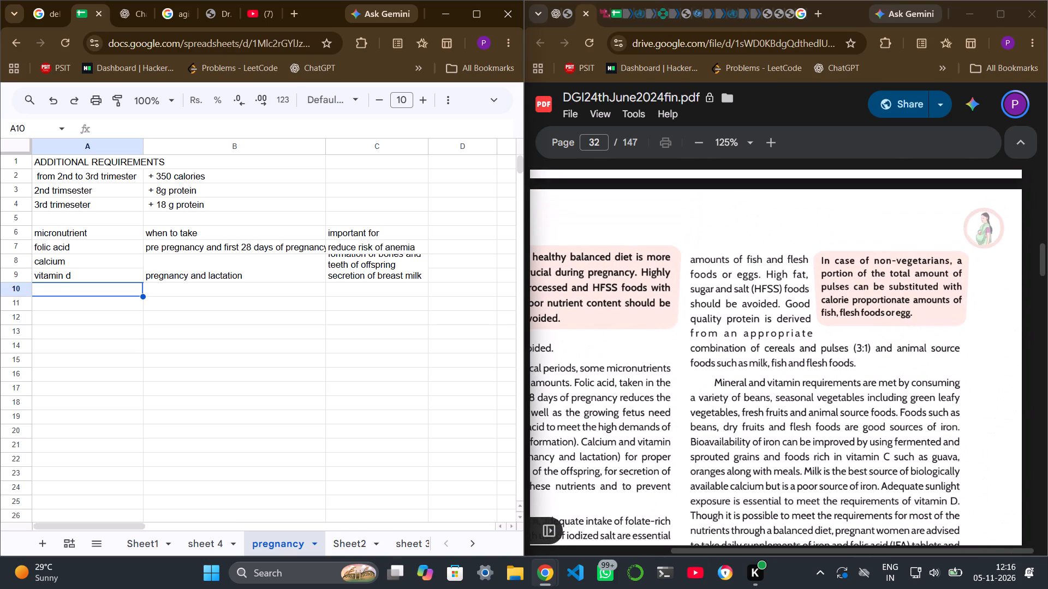
pyautogui.scroll(2, 664, 280)
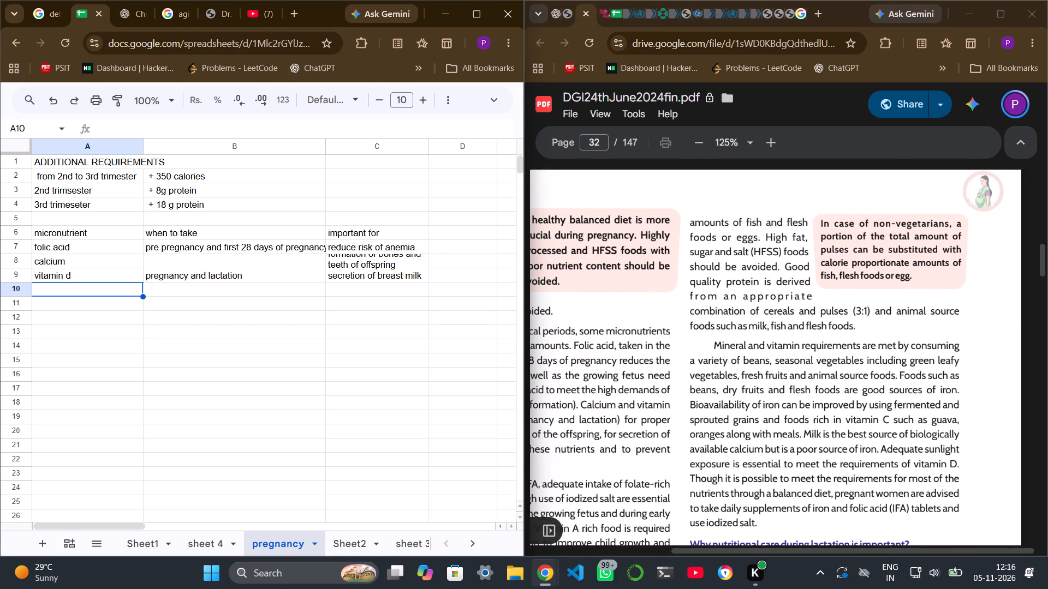
pyautogui.scroll(-1, 664, 280)
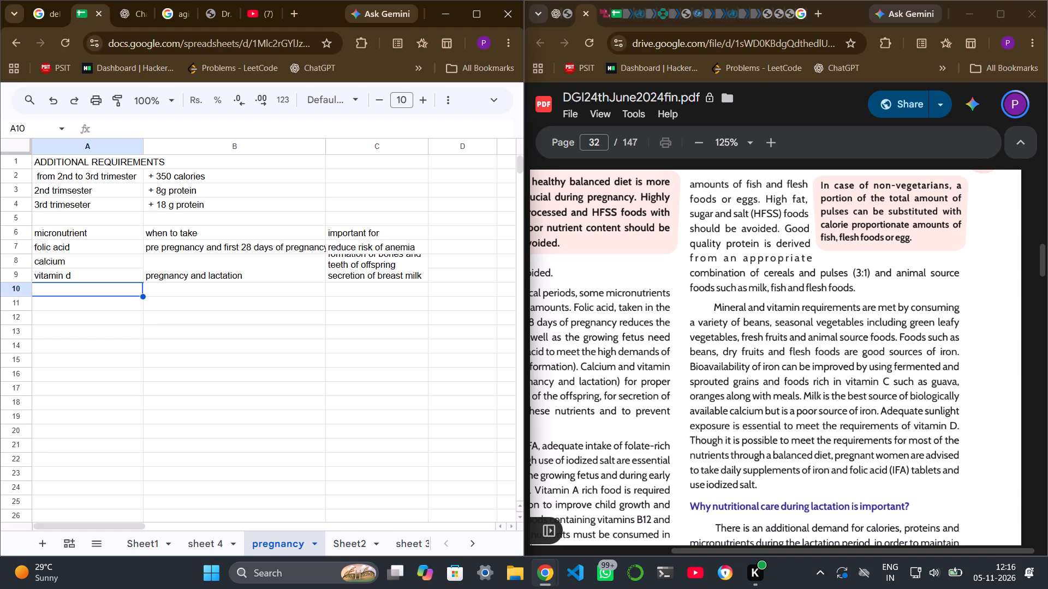
# Enter "cereals and pulses and animal source foods such as milk, fish and flesh foods" in cell A11.
pyautogui.click(77, 310)
pyautogui.write('ceer')
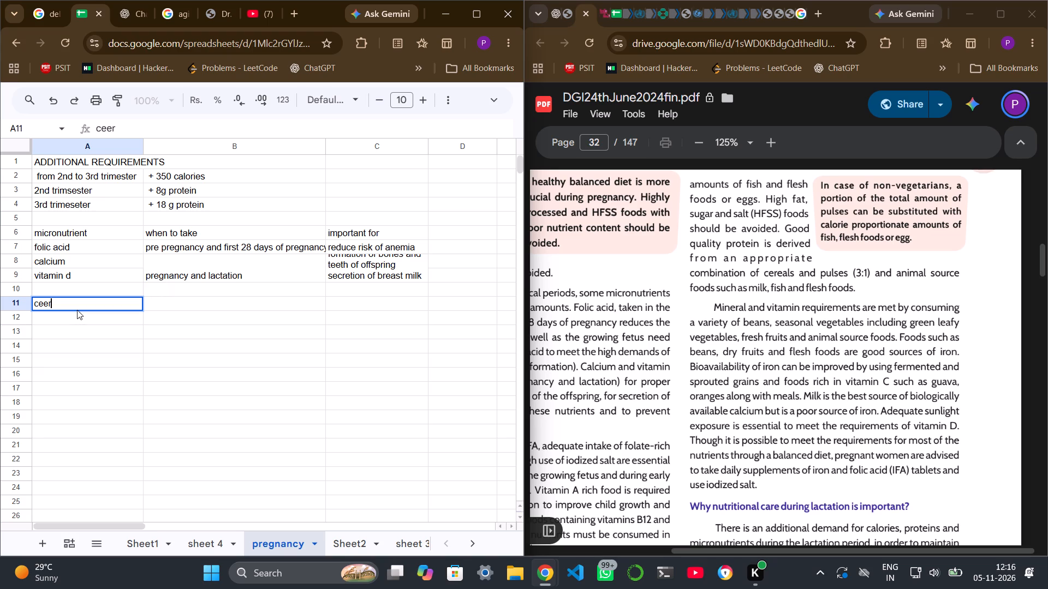
pyautogui.press('BackSpace')
pyautogui.press('BackSpace')
pyautogui.write('reals and')
pyautogui.press('space')
pyautogui.write('pulses')
pyautogui.press('space')
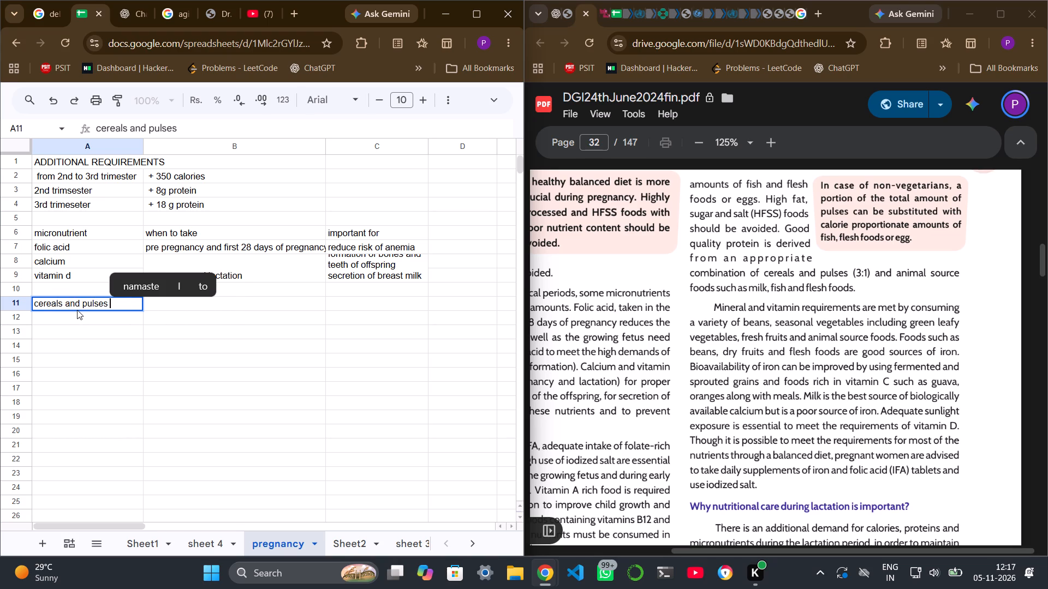
pyautogui.write('and an')
pyautogui.write('i,a')
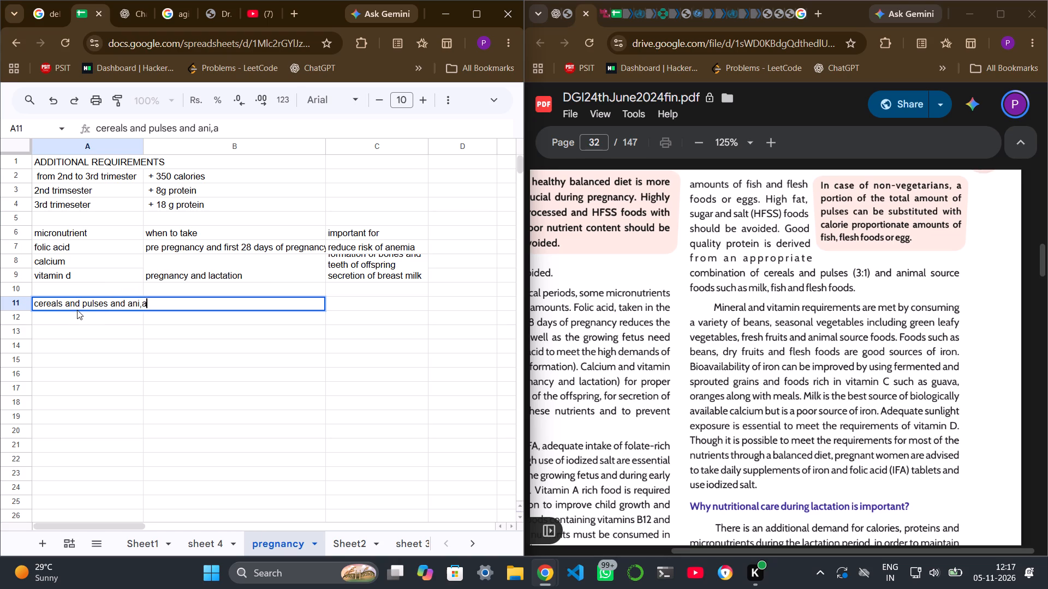
pyautogui.press('BackSpace')
pyautogui.press('BackSpace')
pyautogui.write('mal sources')
pyautogui.press('space')
pyautogui.press('BackSpace')
pyautogui.press('BackSpace')
pyautogui.press('space')
pyautogui.write('foods such as milk')
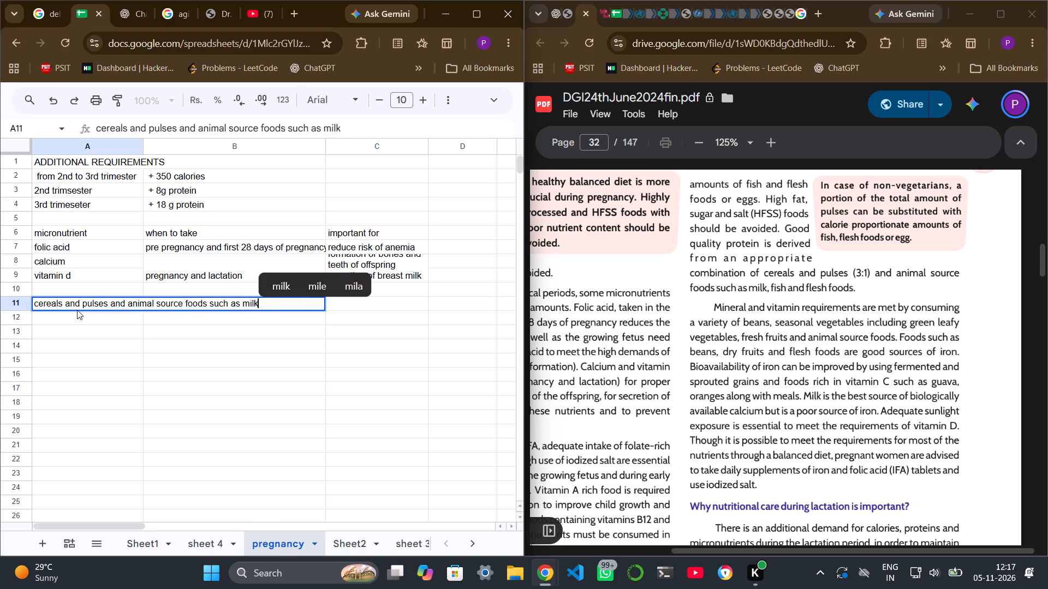
pyautogui.write(', fish and')
pyautogui.press('space')
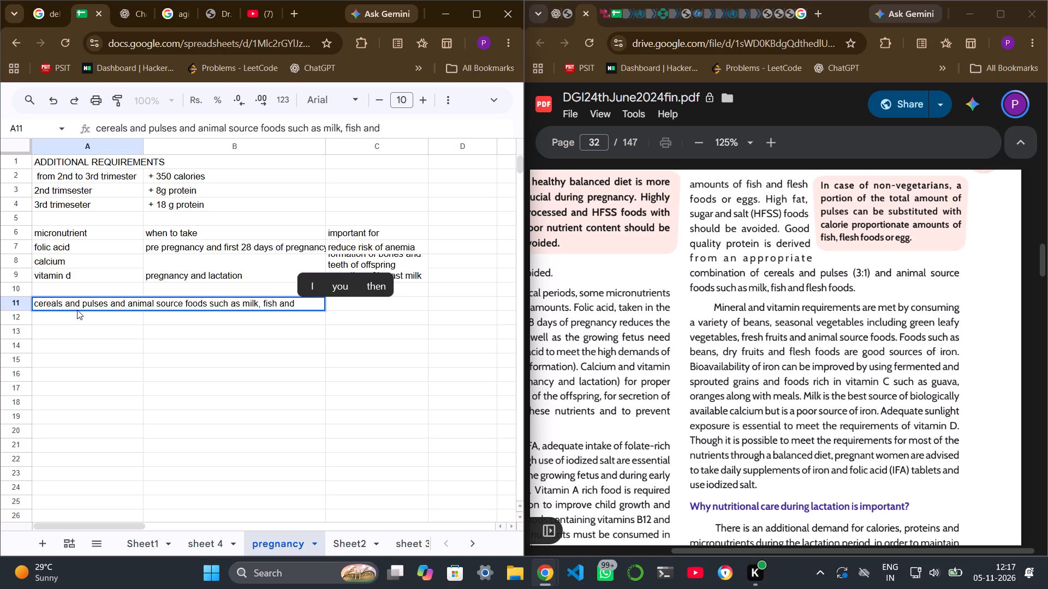
pyautogui.write('flesh foo')
pyautogui.write('ds')
pyautogui.press('Right')
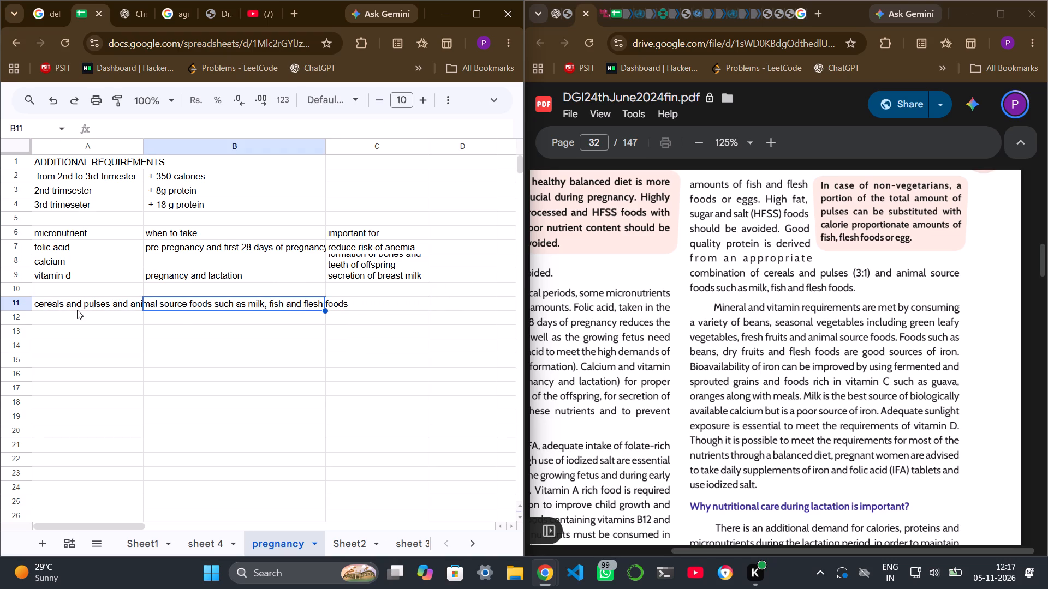
# Enter the ratio 3:1 in cell B11 beside the cereals and pulses entry.
pyautogui.write('3:!')
pyautogui.press('Return')
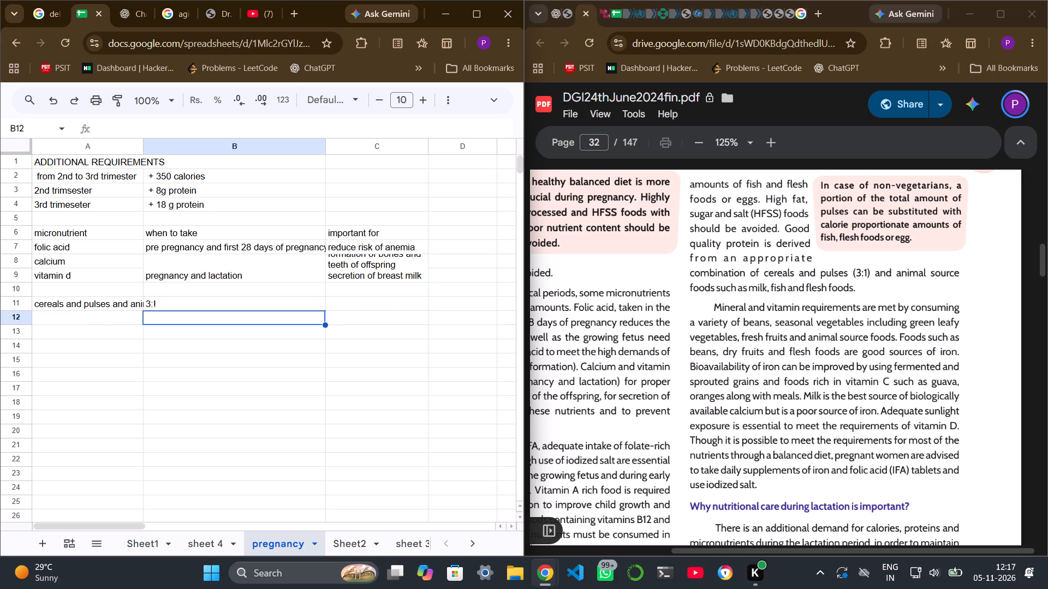
pyautogui.press('Up')
pyautogui.press('3')
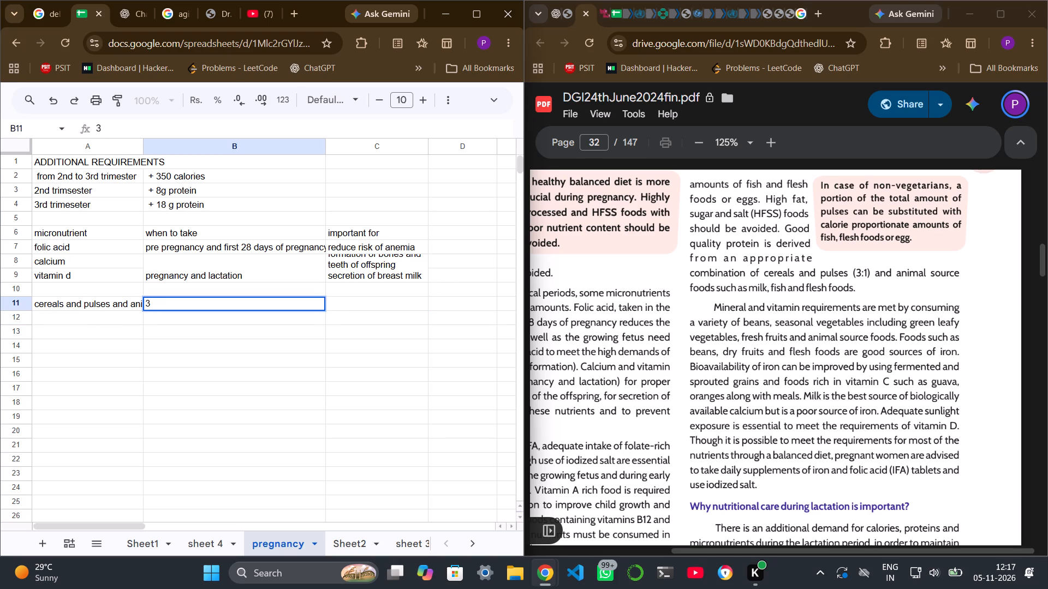
pyautogui.write(':1')
pyautogui.press('Return')
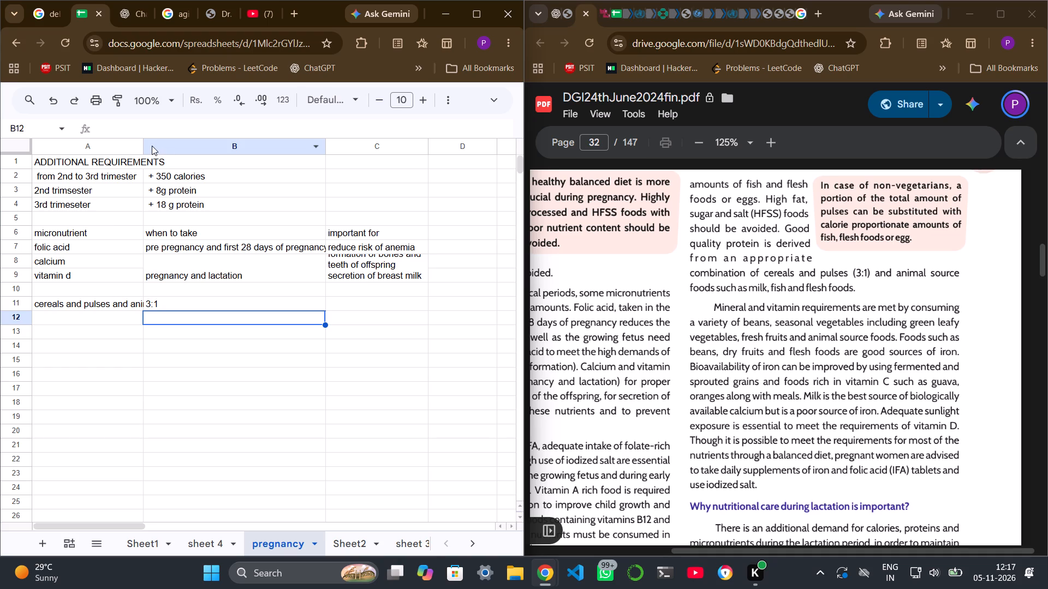
# Wrap the text of the cereals and pulses entry in cell A11.
pyautogui.click(133, 301)
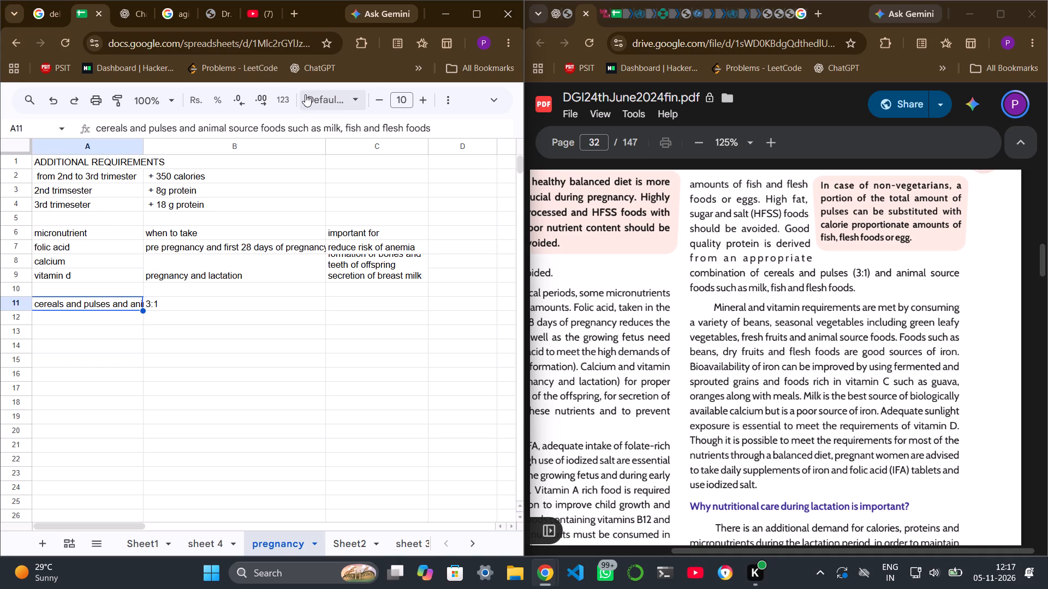
pyautogui.moveTo(440, 104); pyautogui.dragTo(239, 122)
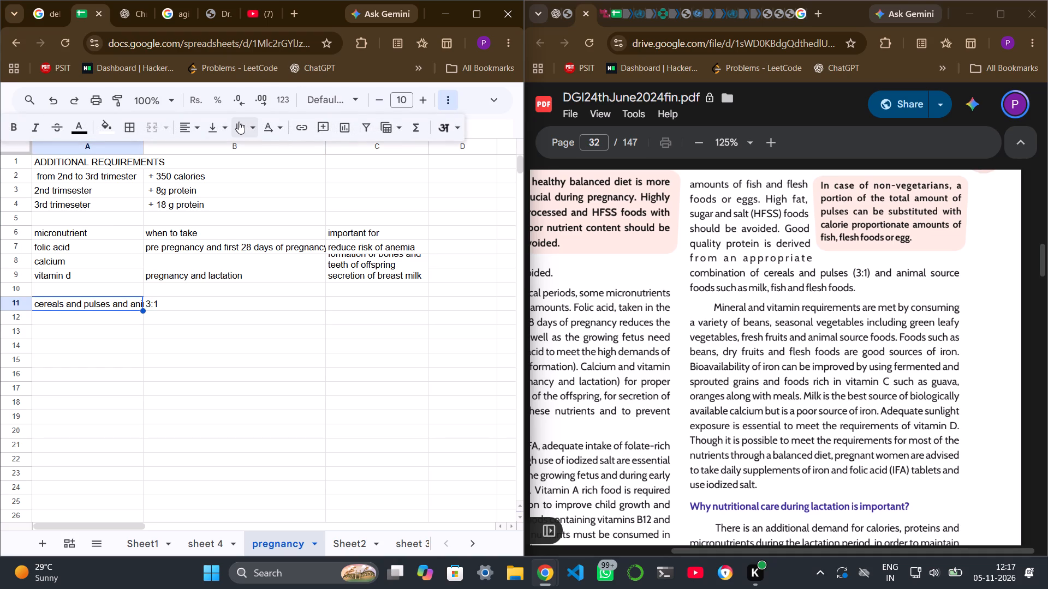
pyautogui.moveTo(239, 122); pyautogui.dragTo(239, 123)
pyautogui.click(239, 123)
pyautogui.click(265, 158)
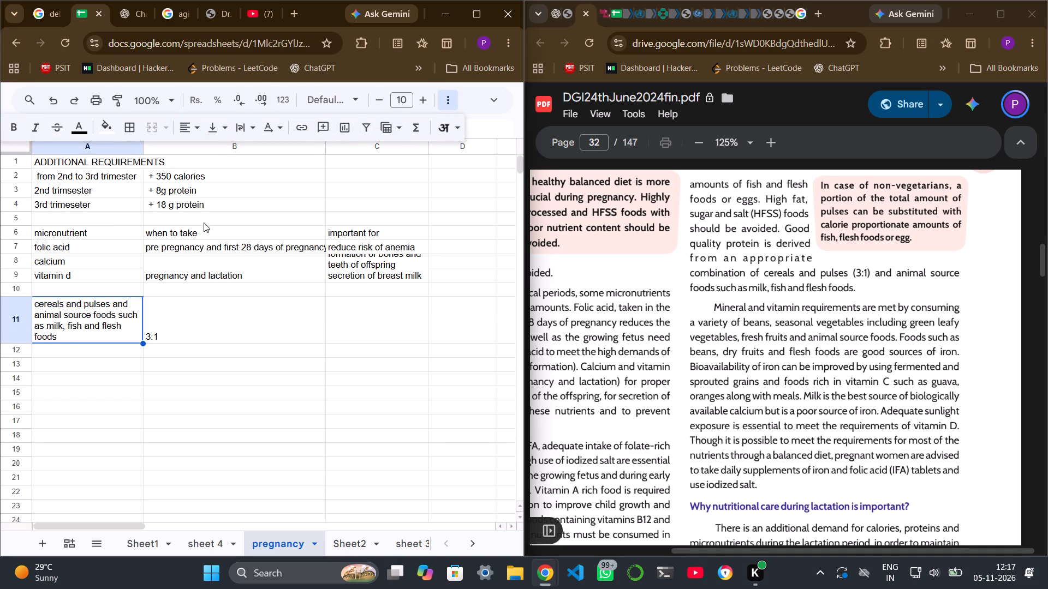
pyautogui.click(112, 350)
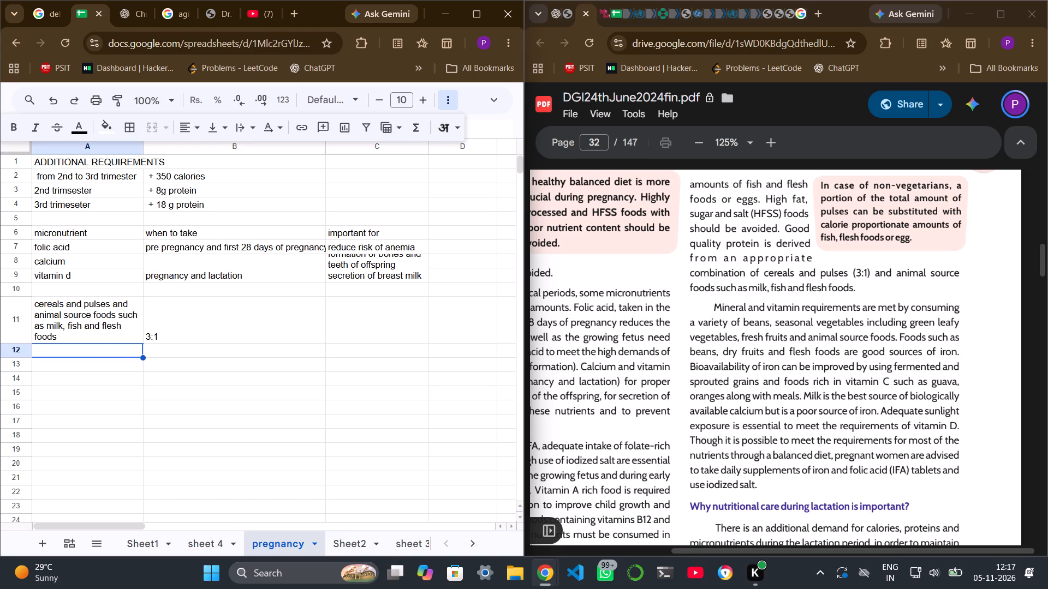
# Switch to Sheet1 and locate the iron row in the nutrient list.
pyautogui.scroll(-2, 824, 380)
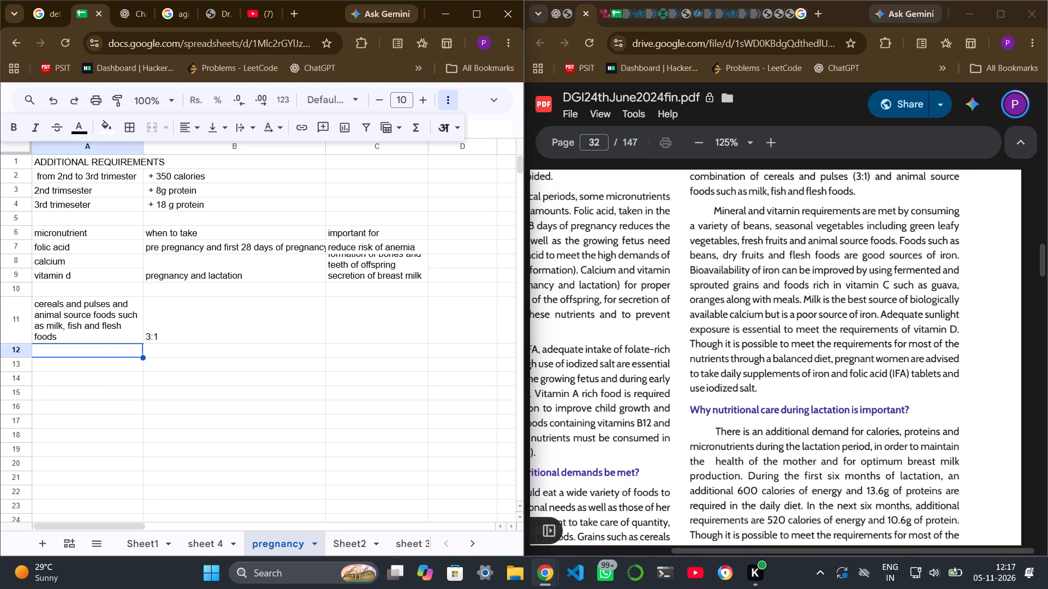
pyautogui.click(152, 541)
pyautogui.scroll(-3, 267, 504)
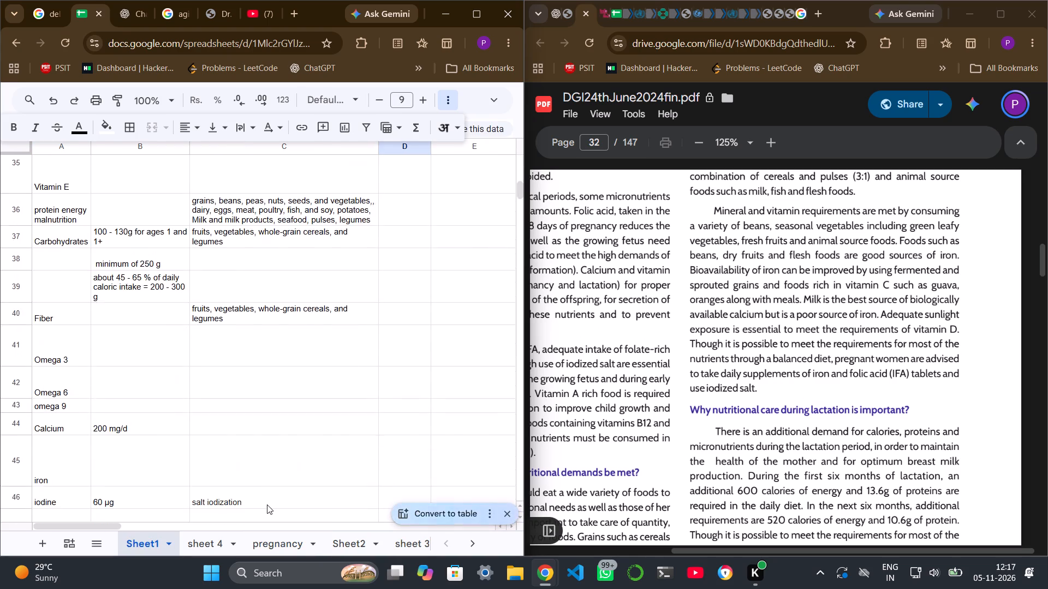
pyautogui.scroll(-3, 267, 504)
pyautogui.scroll(1, 150, 255)
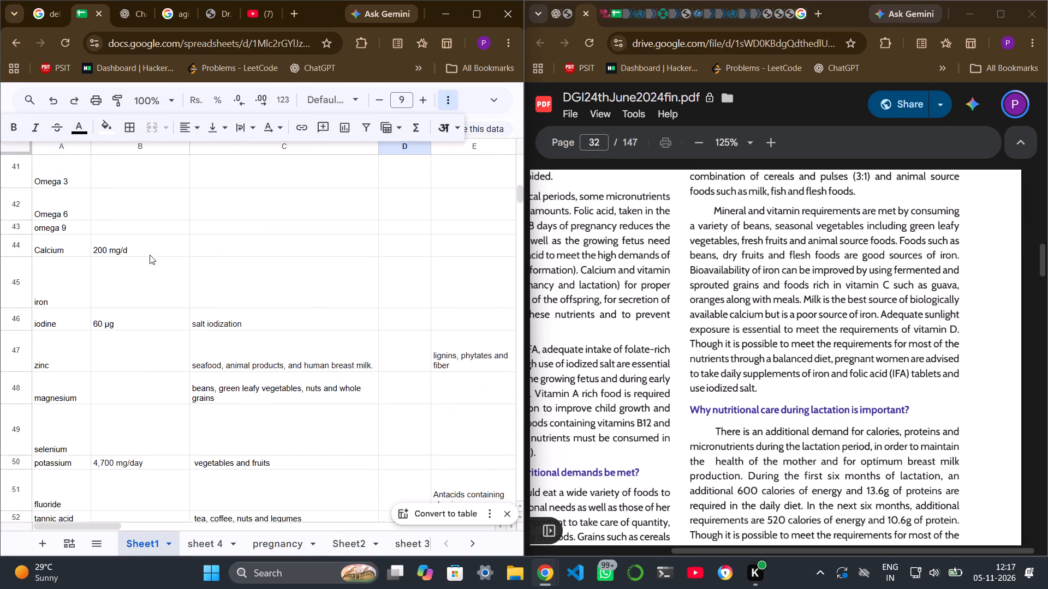
pyautogui.scroll(1, 150, 255)
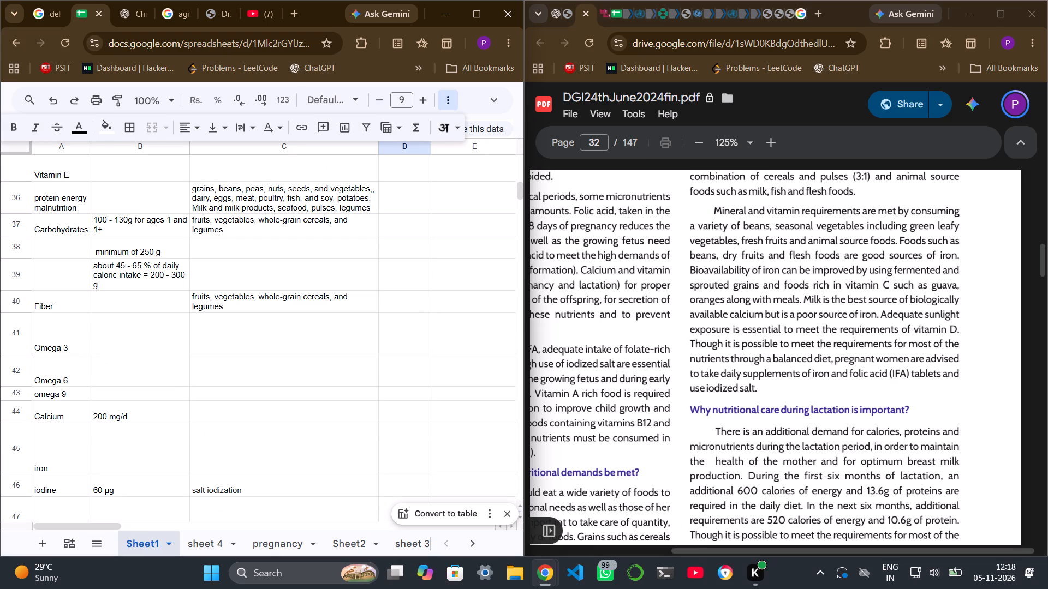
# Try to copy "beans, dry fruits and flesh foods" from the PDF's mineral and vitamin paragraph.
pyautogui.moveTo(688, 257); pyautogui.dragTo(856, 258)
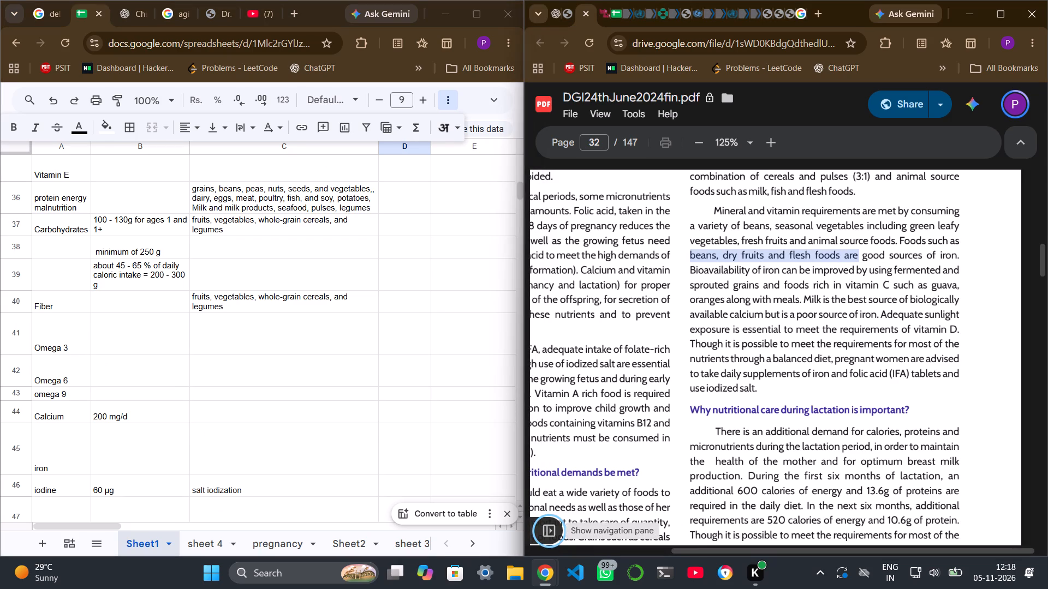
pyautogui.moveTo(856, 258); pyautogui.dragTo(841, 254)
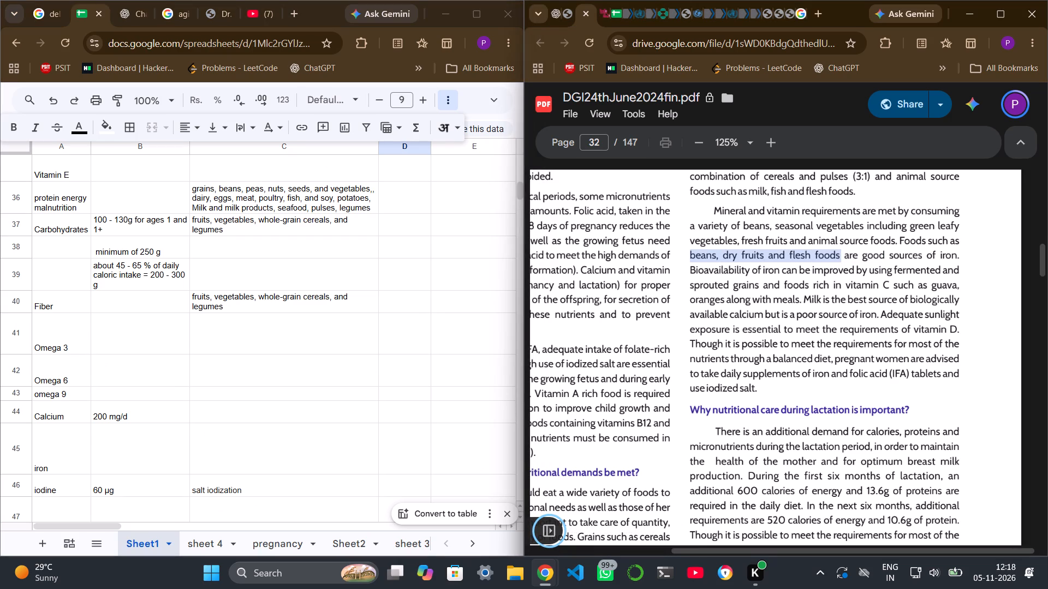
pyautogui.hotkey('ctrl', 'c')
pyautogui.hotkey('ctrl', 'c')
# Enter "beans, dry fruits and flesh foods" as the iron food sources in cell C45 of Sheet1.
pyautogui.doubleClick(256, 448)
pyautogui.hotkey('ctrl', 'v')
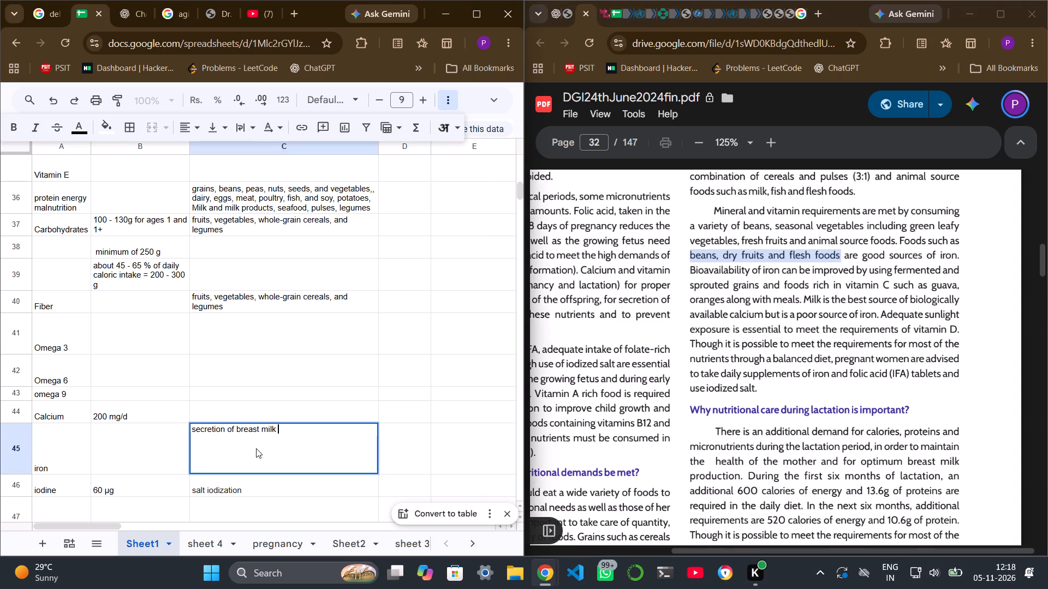
pyautogui.hotkey('ctrl', 'a')
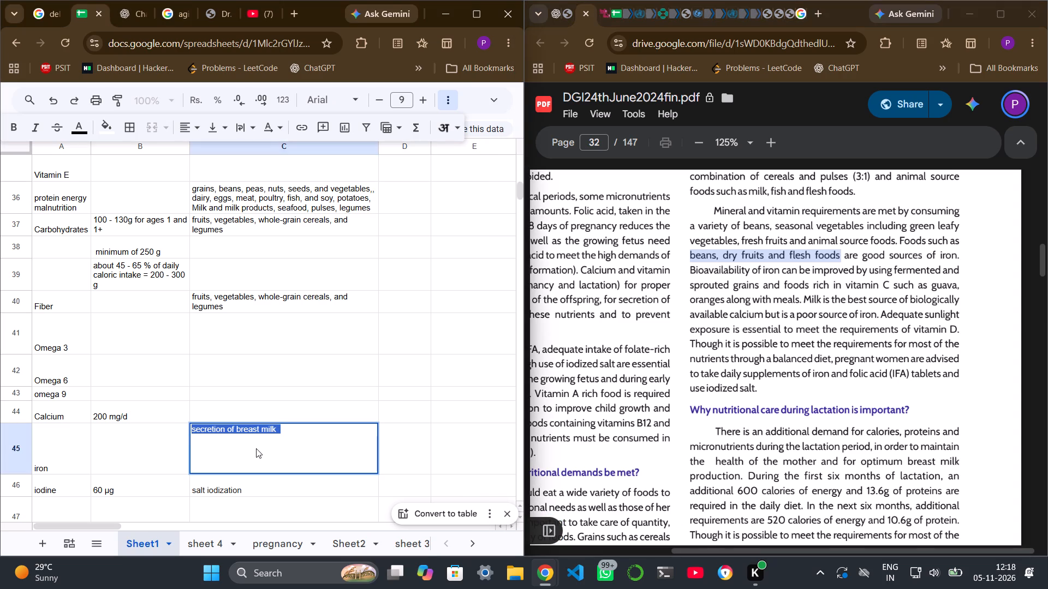
pyautogui.write('beans')
pyautogui.press('space')
pyautogui.press('BackSpace')
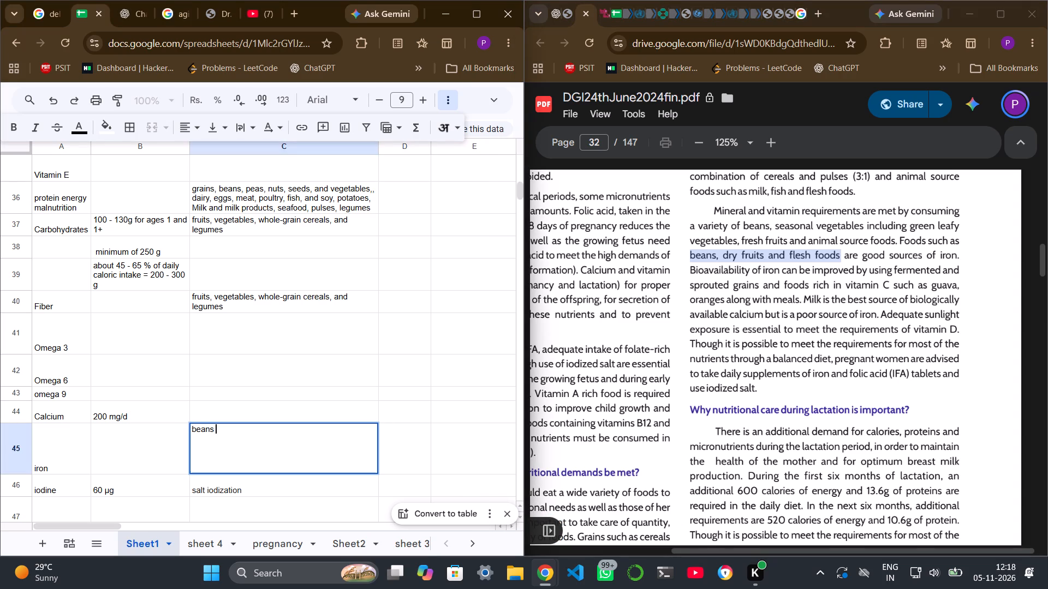
pyautogui.write(',')
pyautogui.press('space')
pyautogui.write('dry fruiy')
pyautogui.press('BackSpace')
pyautogui.write('ts')
pyautogui.press('space')
pyautogui.write('and flesh foods')
pyautogui.press('Return')
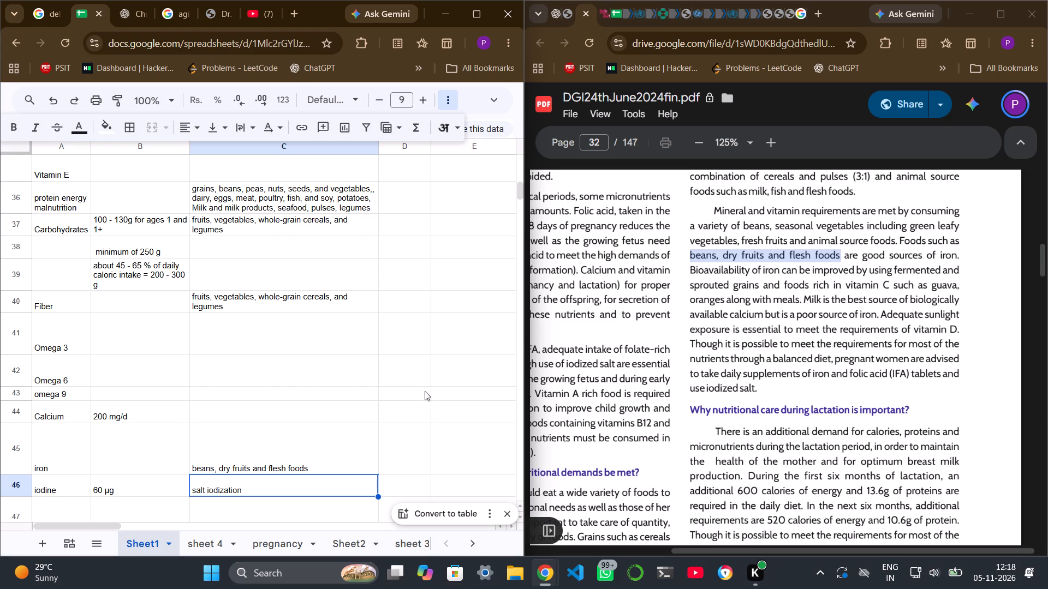
# Append ", guavas" to the vitamin C food sources in cell C34.
pyautogui.click(775, 306)
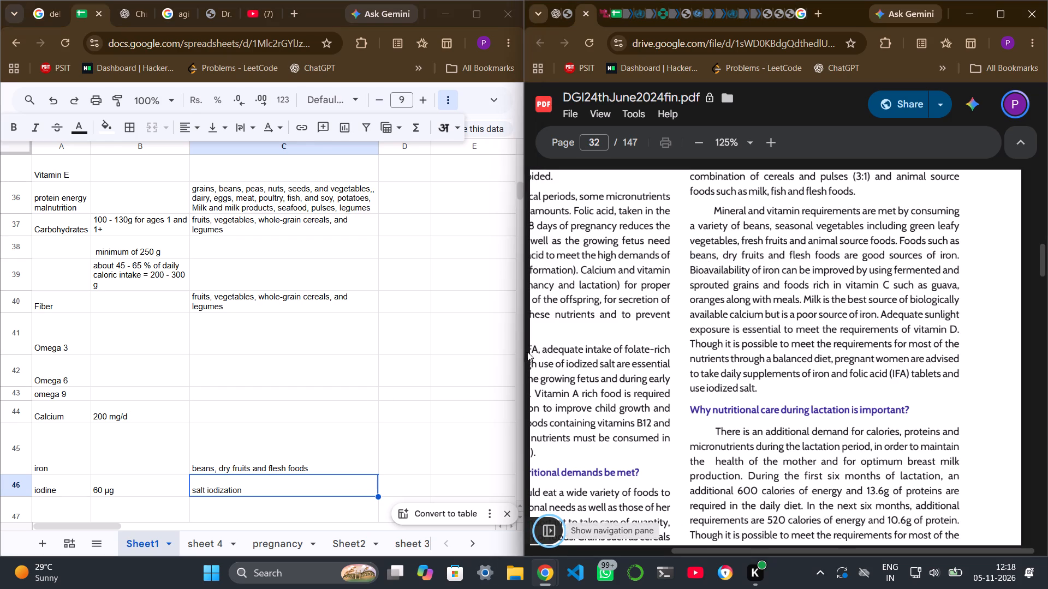
pyautogui.scroll(6, 207, 378)
pyautogui.scroll(-1, 207, 378)
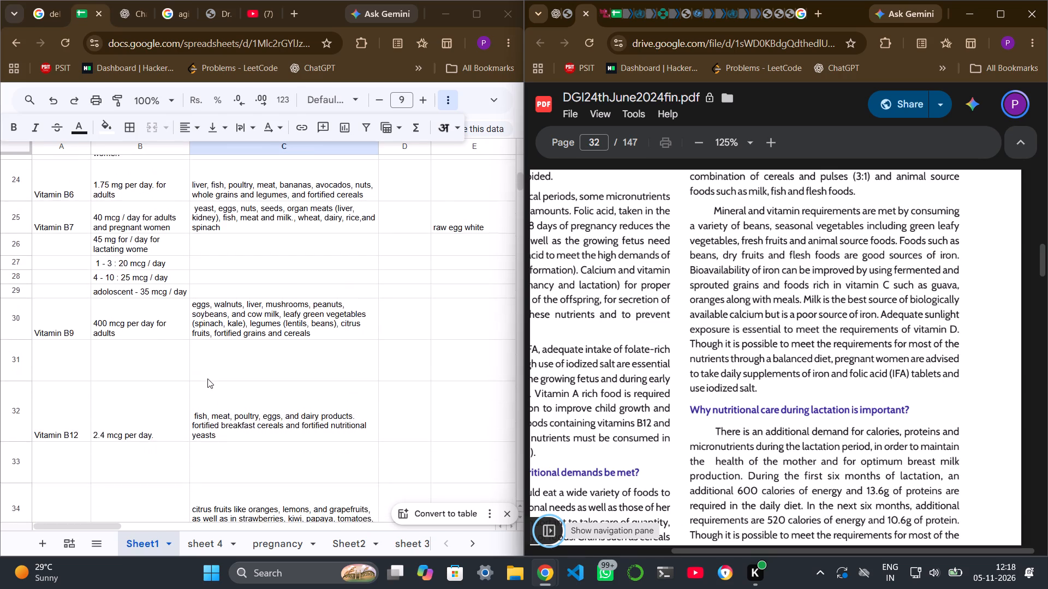
pyautogui.scroll(-2, 207, 378)
pyautogui.click(241, 390)
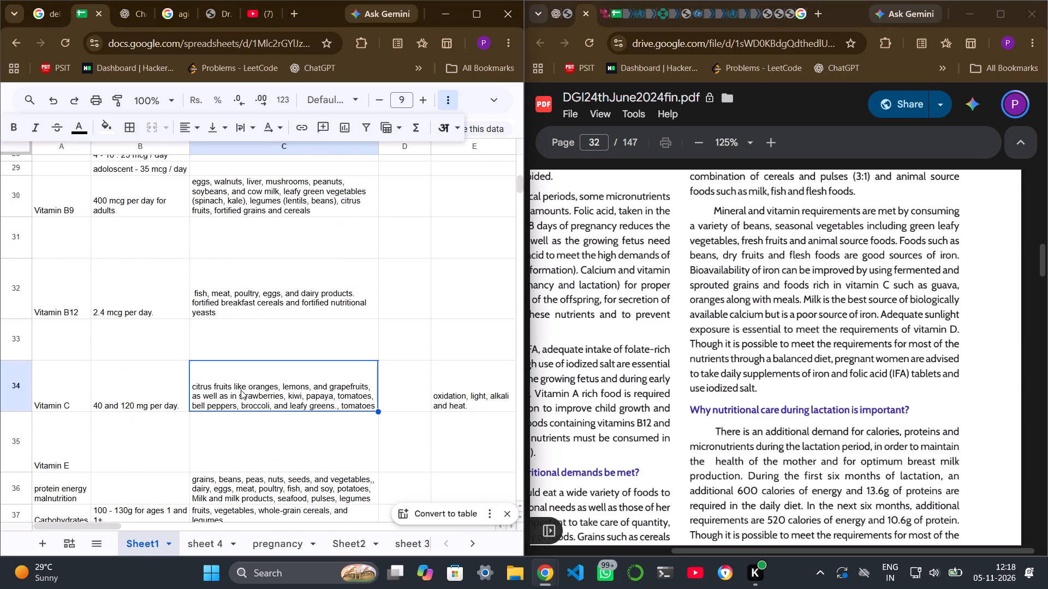
pyautogui.doubleClick(241, 390)
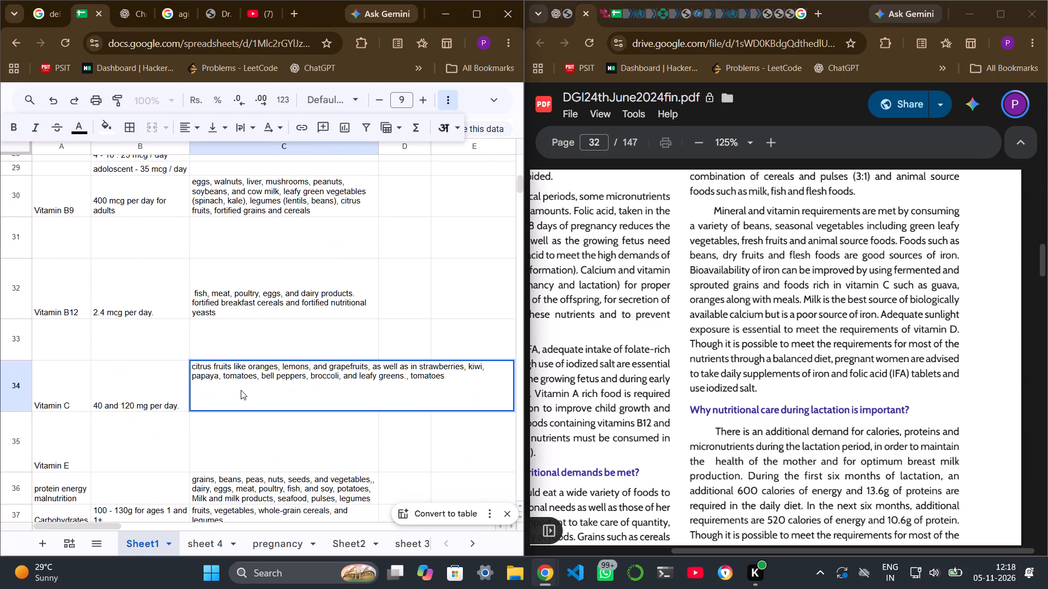
pyautogui.write(', guavas')
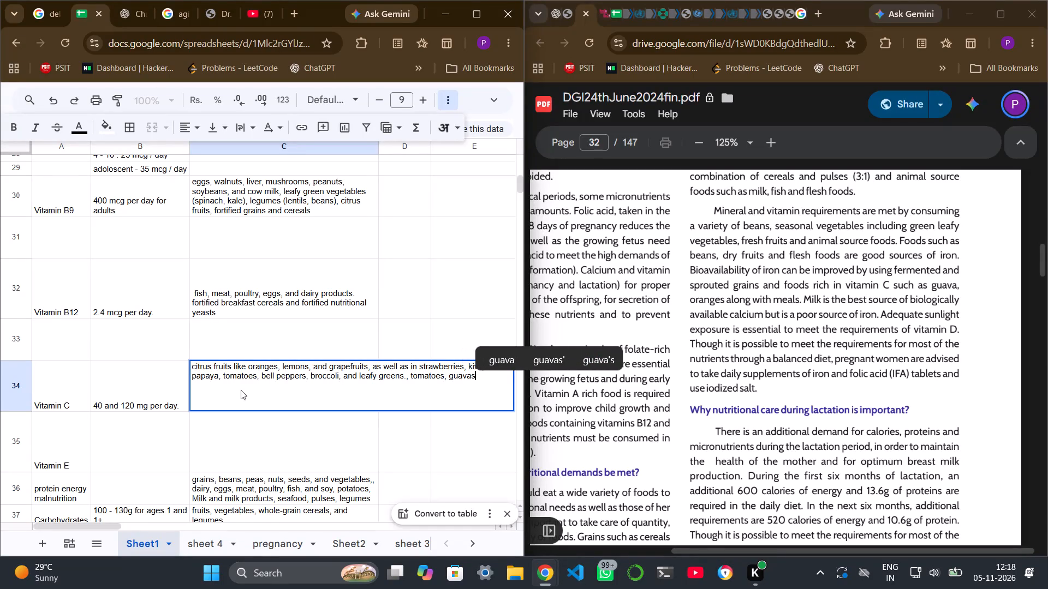
pyautogui.press('Return')
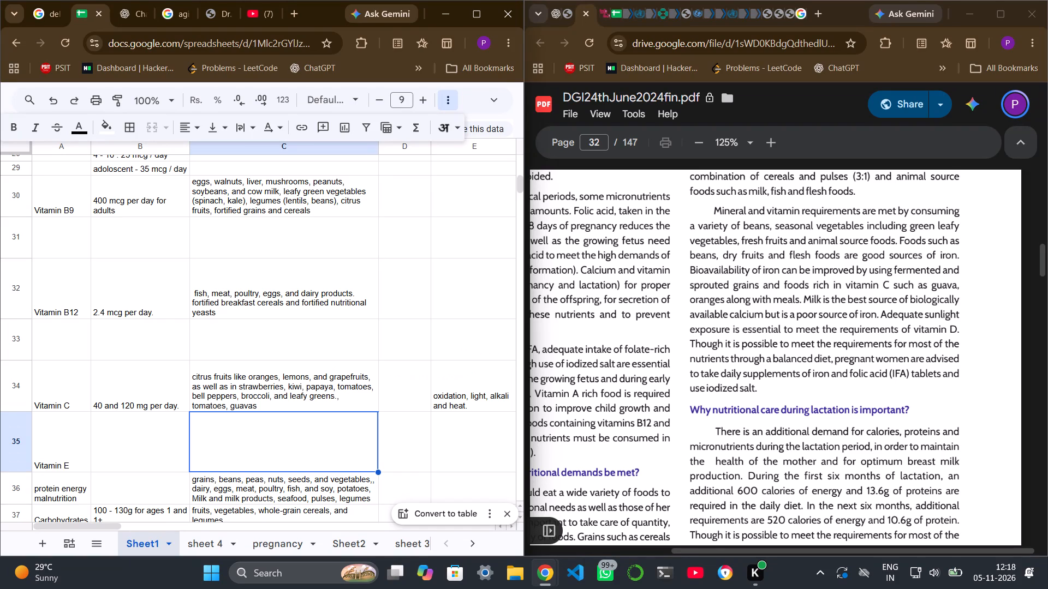
# Enter "milk" as the calcium food source in cell C44.
pyautogui.scroll(-2, 240, 455)
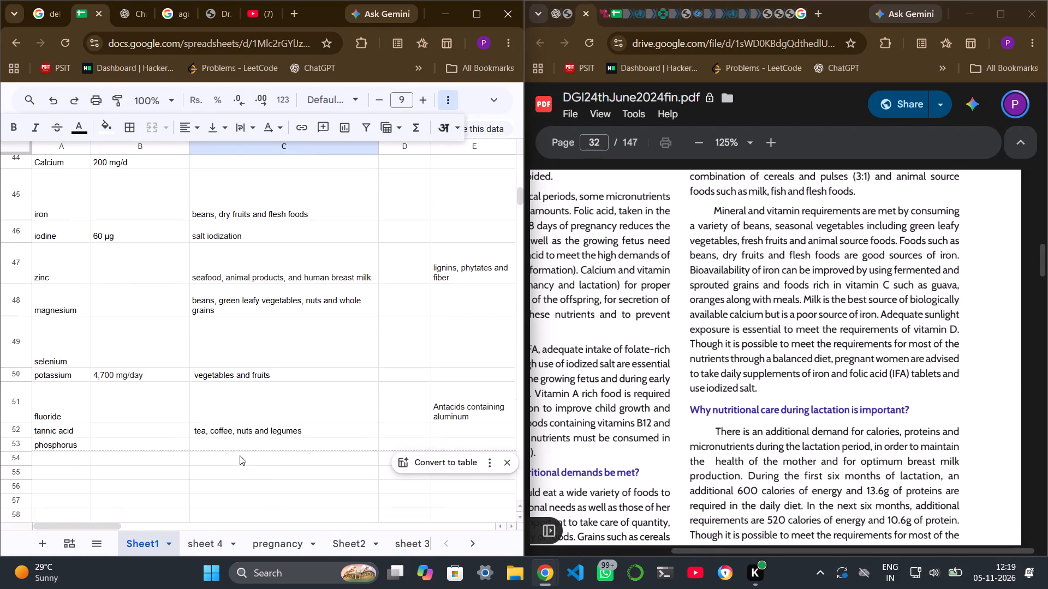
pyautogui.scroll(-2, 240, 455)
pyautogui.click(222, 215)
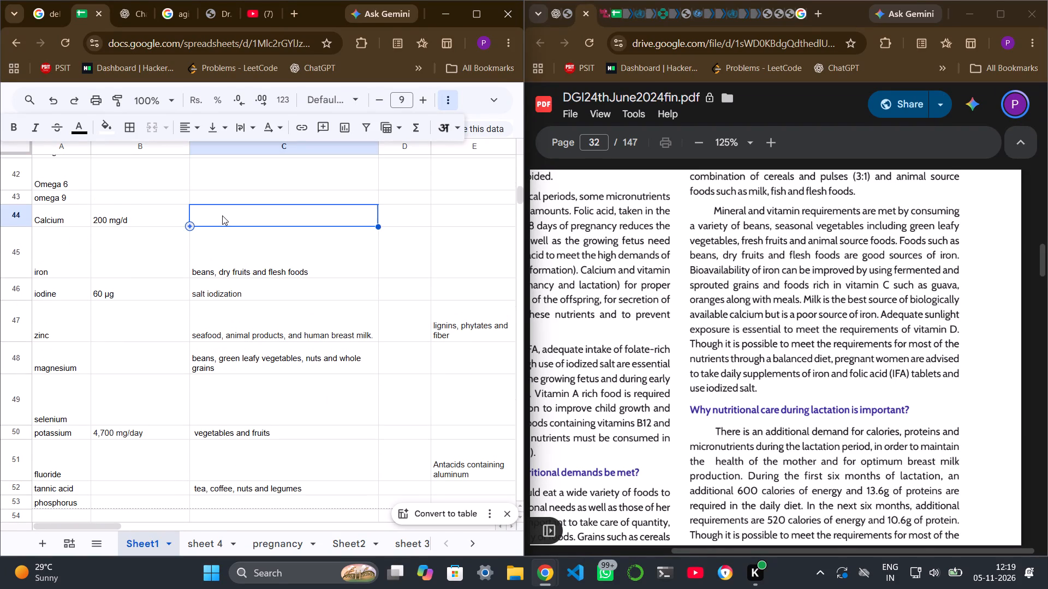
pyautogui.write('milk')
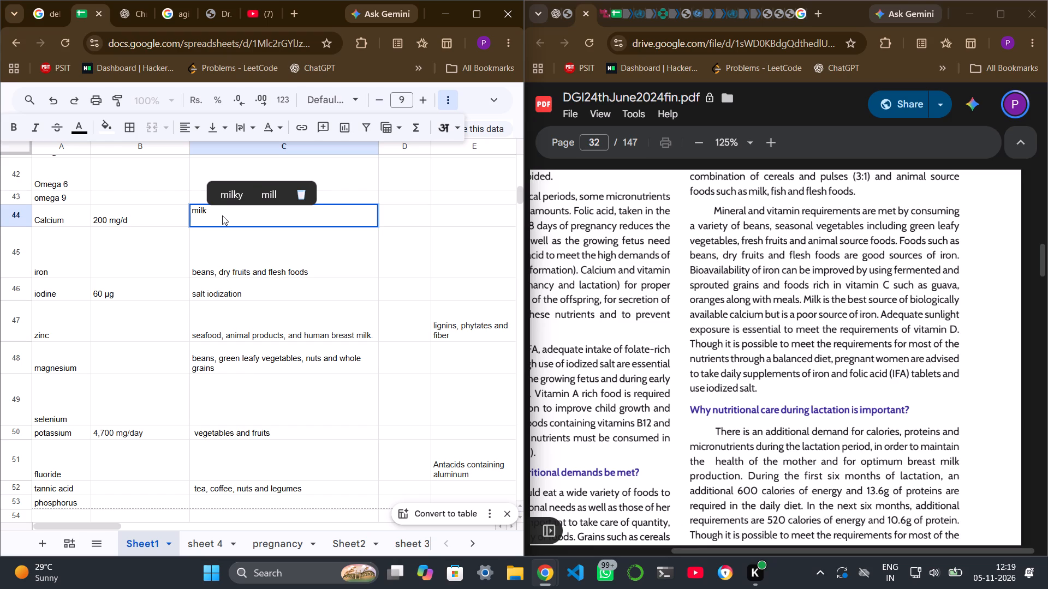
pyautogui.press('Return')
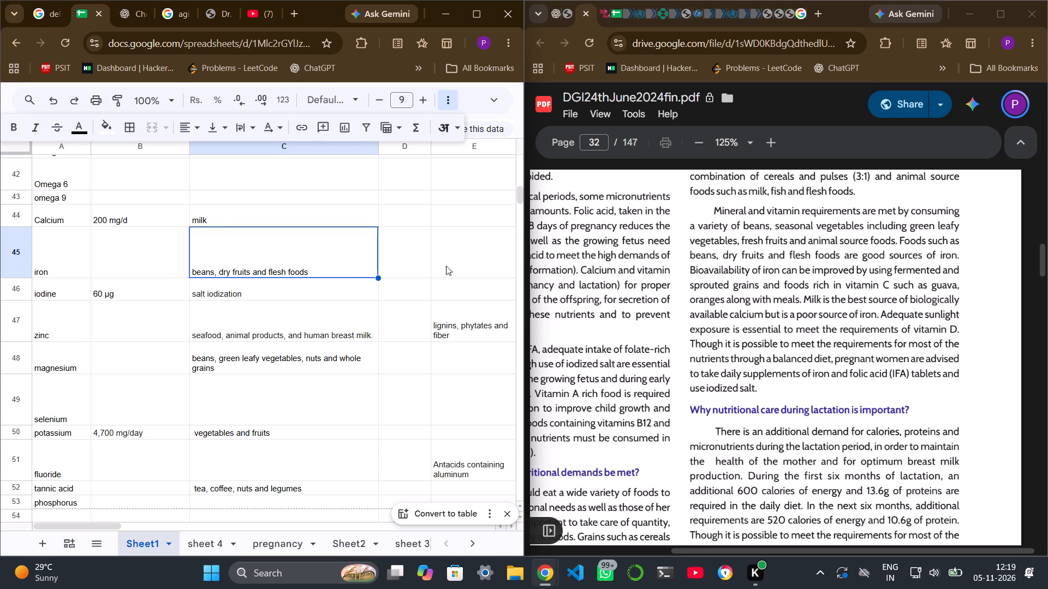
# Read the PDF's section on why nutritional care during lactation is important.
pyautogui.scroll(-2, 410, 342)
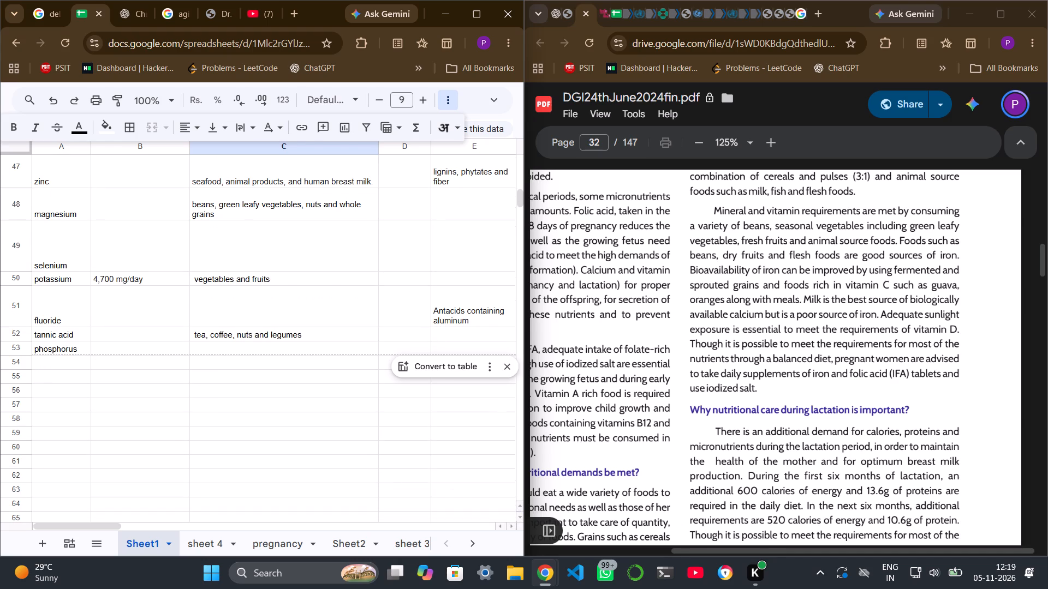
pyautogui.scroll(-4, 800, 486)
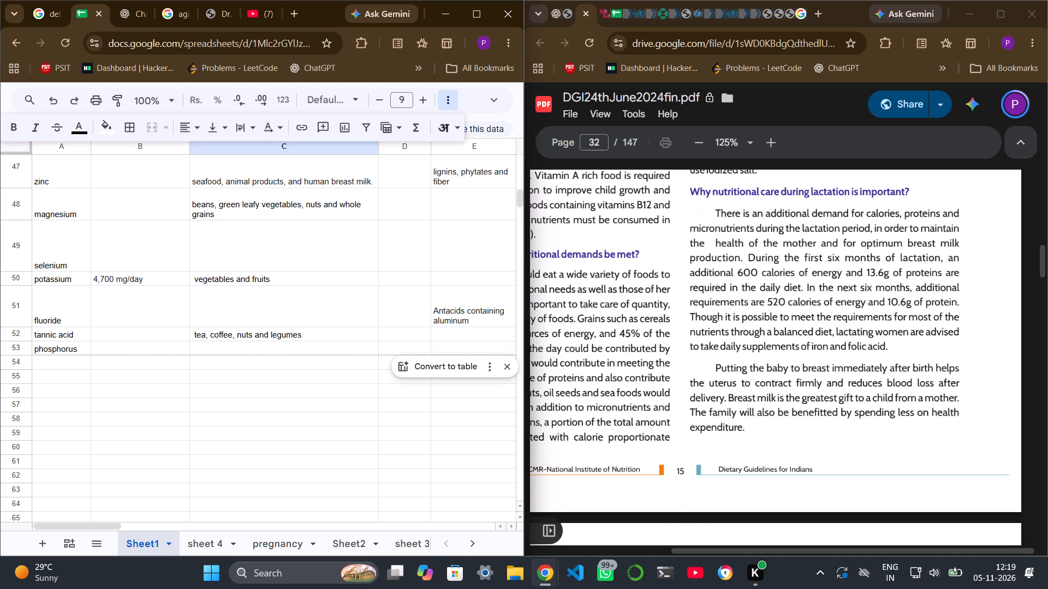
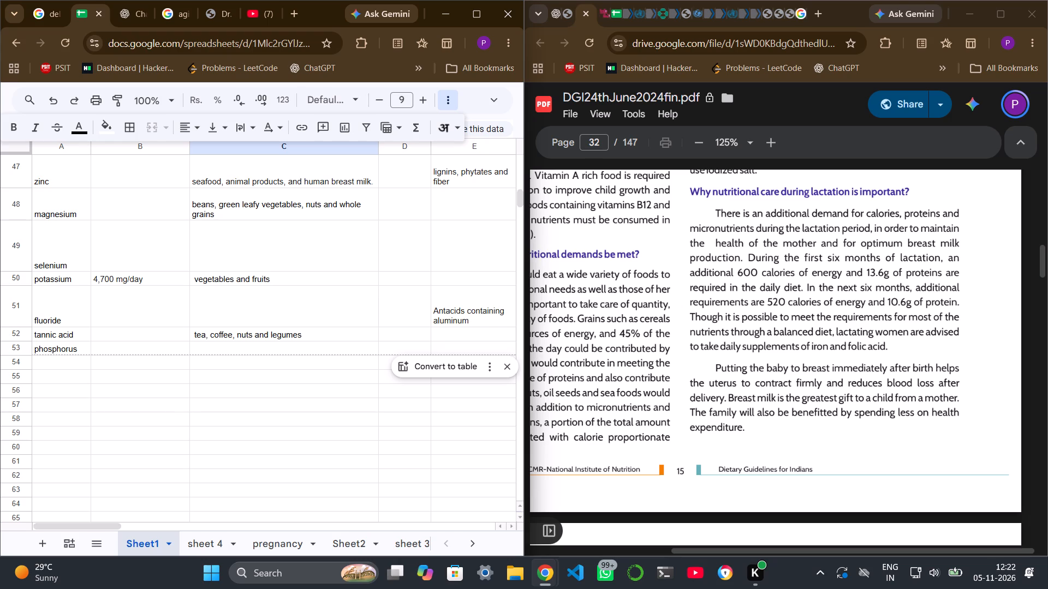
# Rename the pregnancy sheet as "pregnancy and lactation".
pyautogui.scroll(-1, 812, 384)
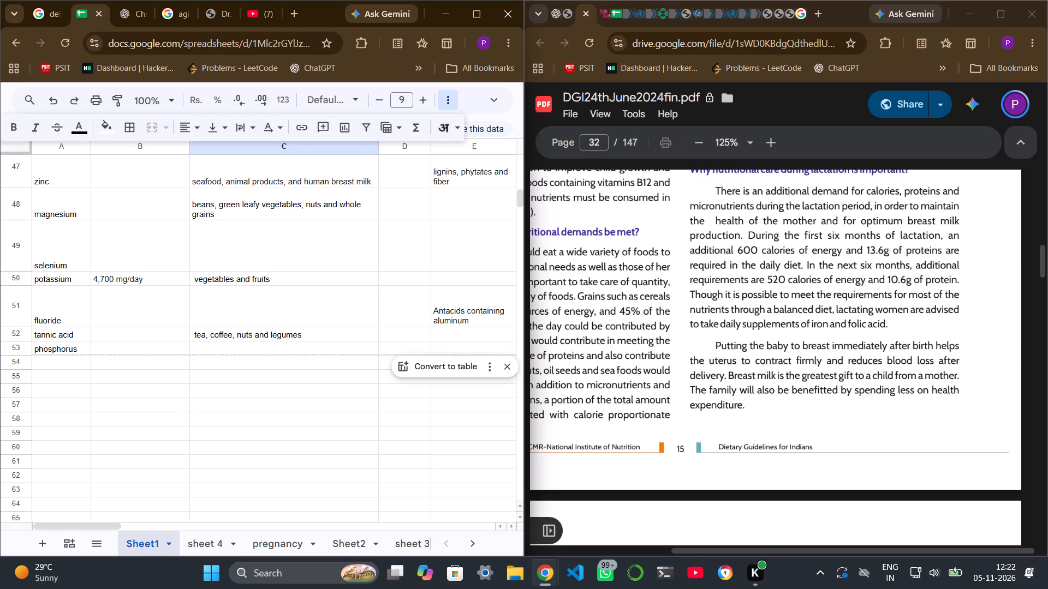
pyautogui.scroll(-2, 812, 384)
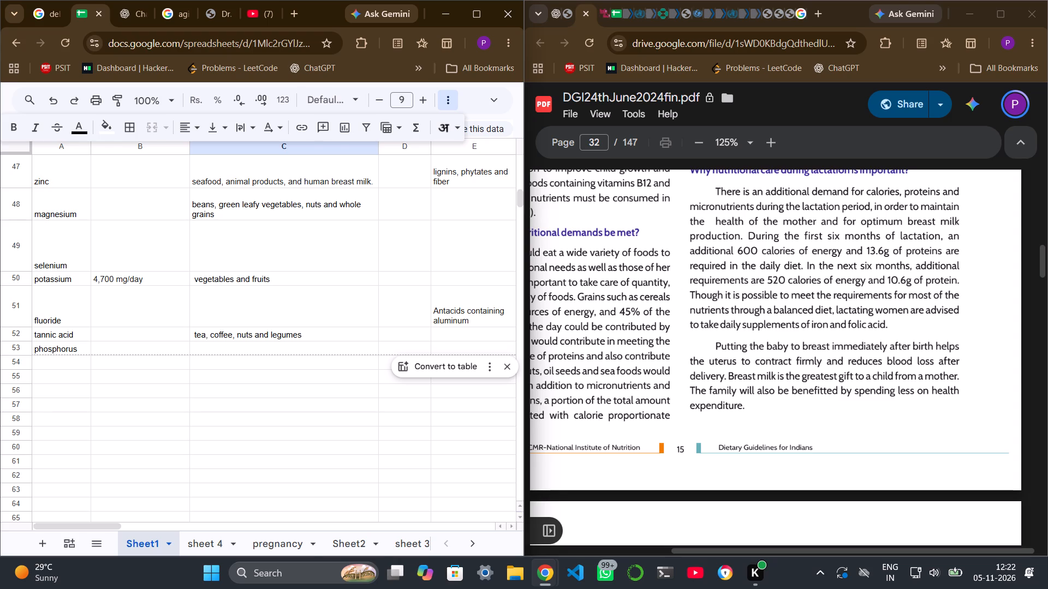
pyautogui.click(297, 553)
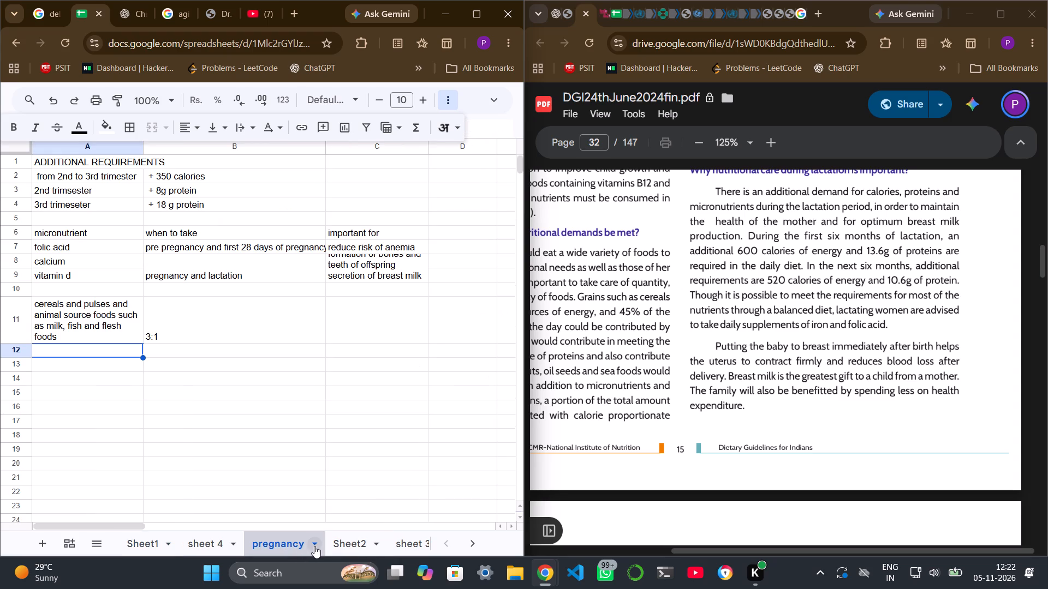
pyautogui.click(315, 545)
pyautogui.click(299, 342)
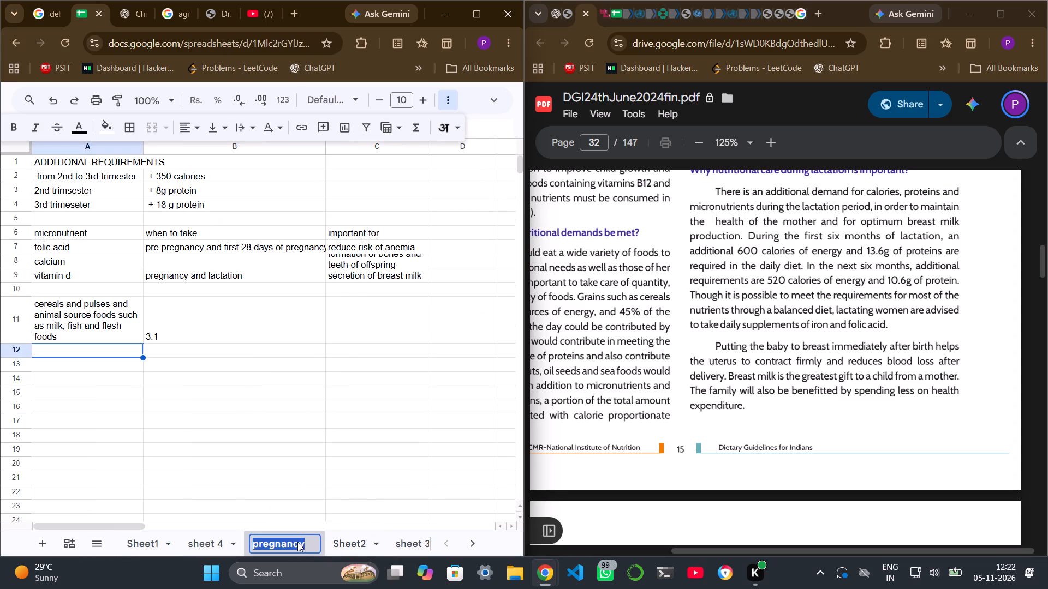
pyautogui.click(297, 542)
pyautogui.press('Down')
pyautogui.press('space')
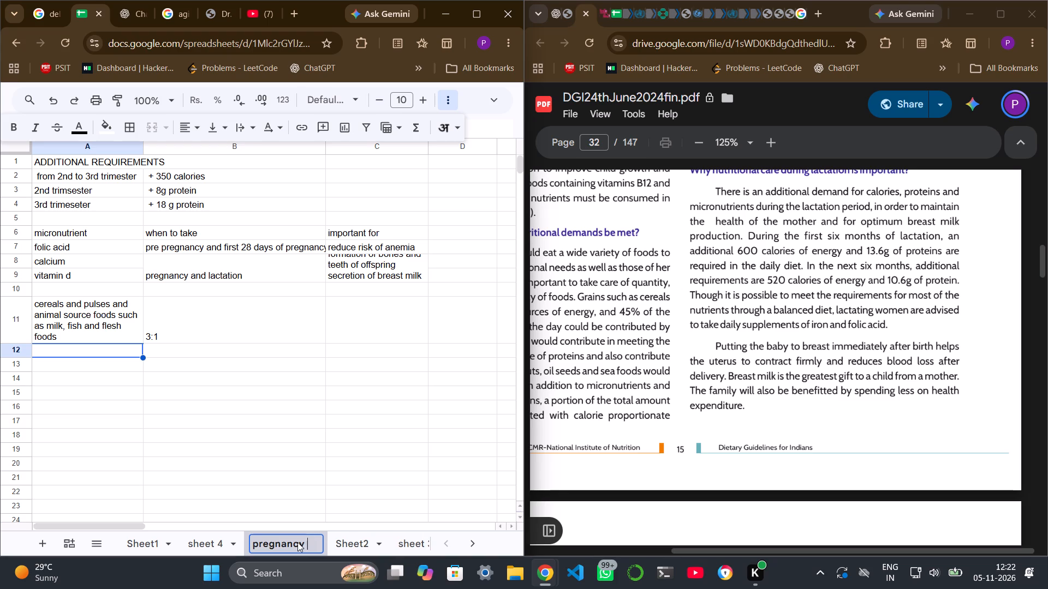
pyautogui.write('abd')
pyautogui.press('BackSpace')
pyautogui.press('BackSpace')
pyautogui.write('nd lactation')
pyautogui.press('Return')
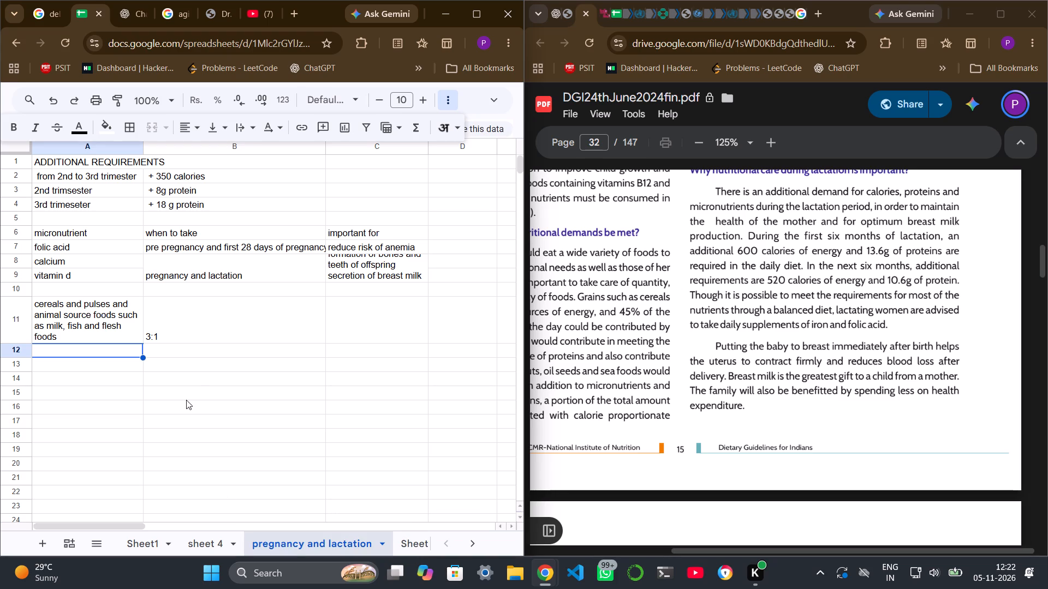
# Extend the heading in cell A1 to read "ADDITIONAL REQUIREMENTS DURING PREGNANCY".
pyautogui.click(114, 370)
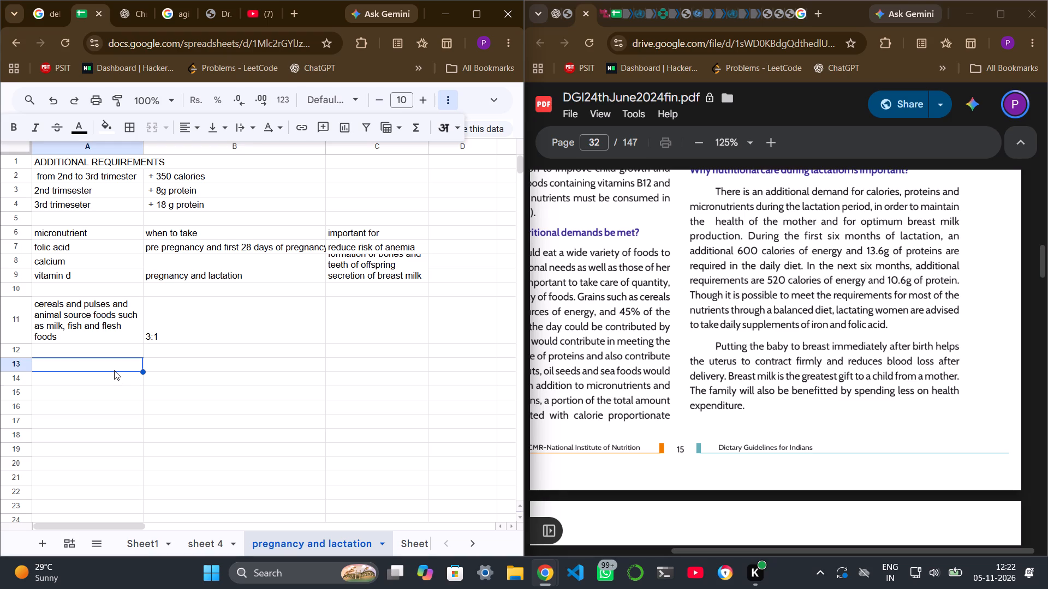
pyautogui.doubleClick(175, 162)
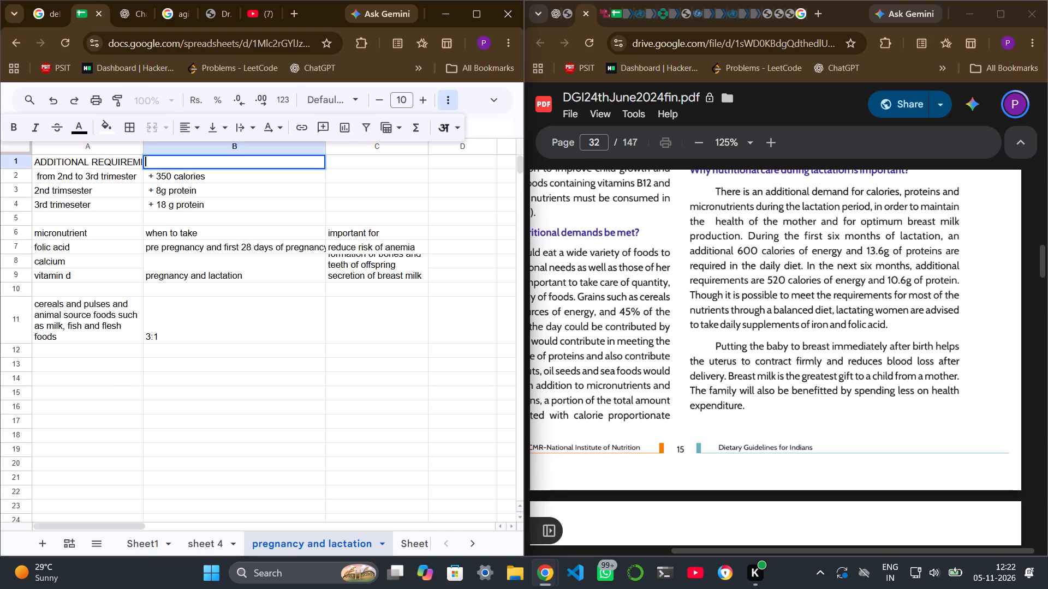
pyautogui.doubleClick(117, 159)
pyautogui.press('space')
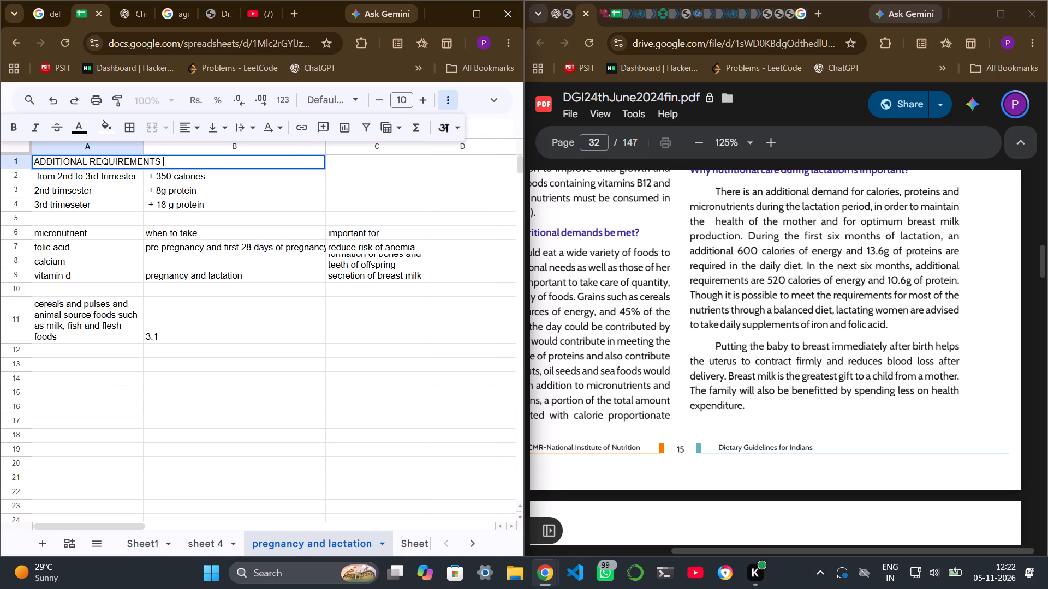
pyautogui.write('d')
pyautogui.press('BackSpace')
pyautogui.write('DURING PREGNANCY')
pyautogui.hotkey('shift', 'Return')
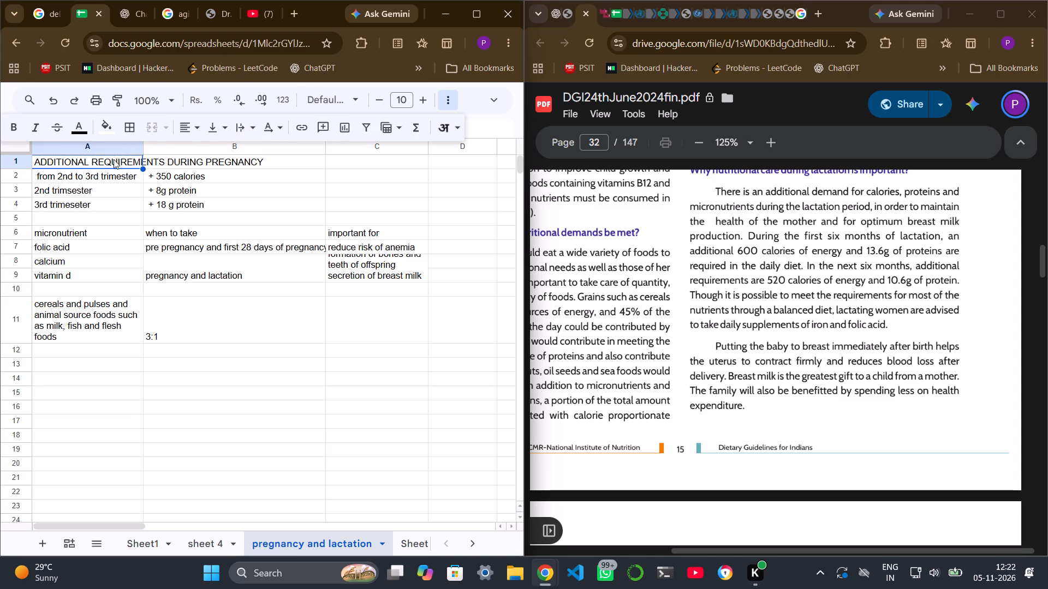
# Merge cells A1 to C1 and centre the pregnancy heading horizontally.
pyautogui.moveTo(96, 164); pyautogui.dragTo(371, 164)
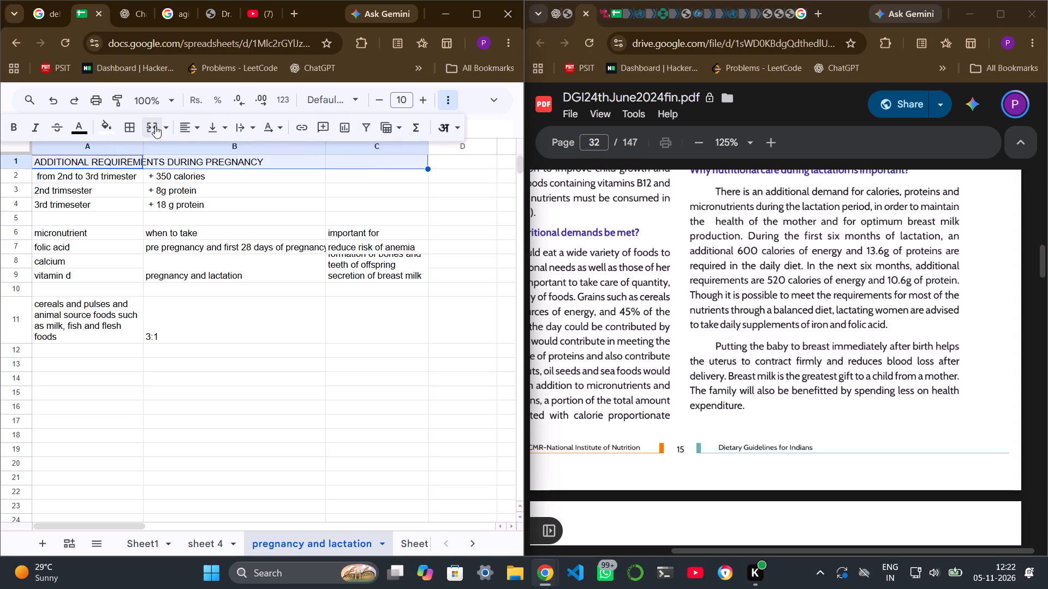
pyautogui.click(155, 126)
pyautogui.click(186, 127)
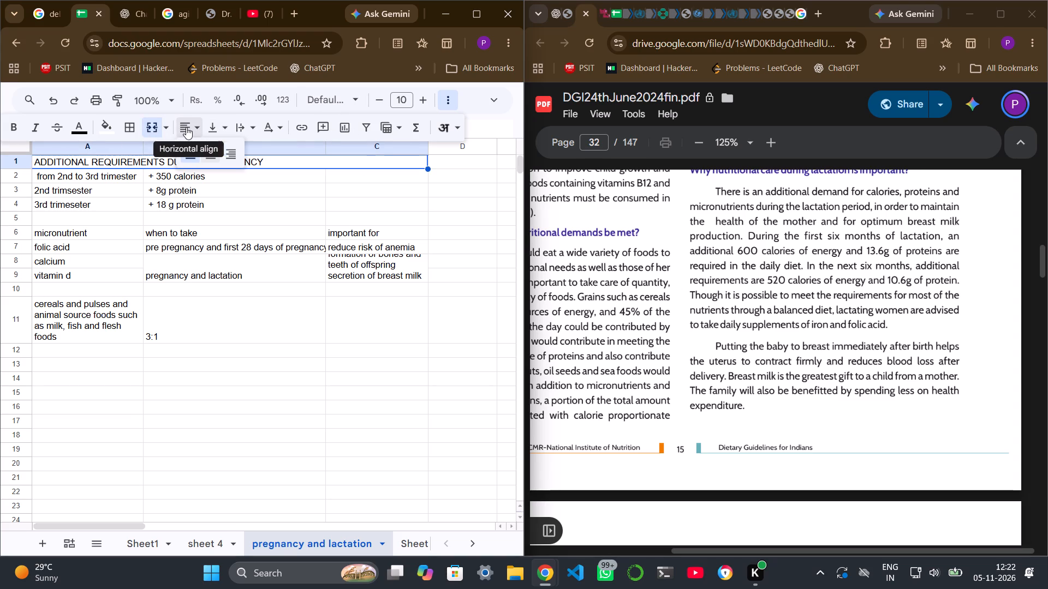
pyautogui.click(206, 150)
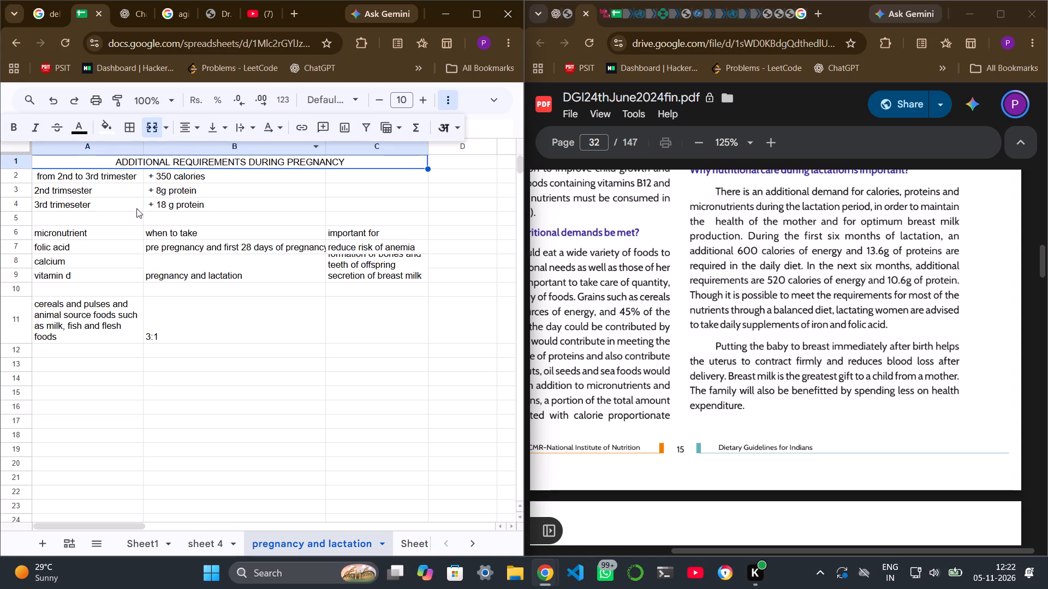
# Copy the heading text from row 1 into cell A13.
pyautogui.click(94, 160)
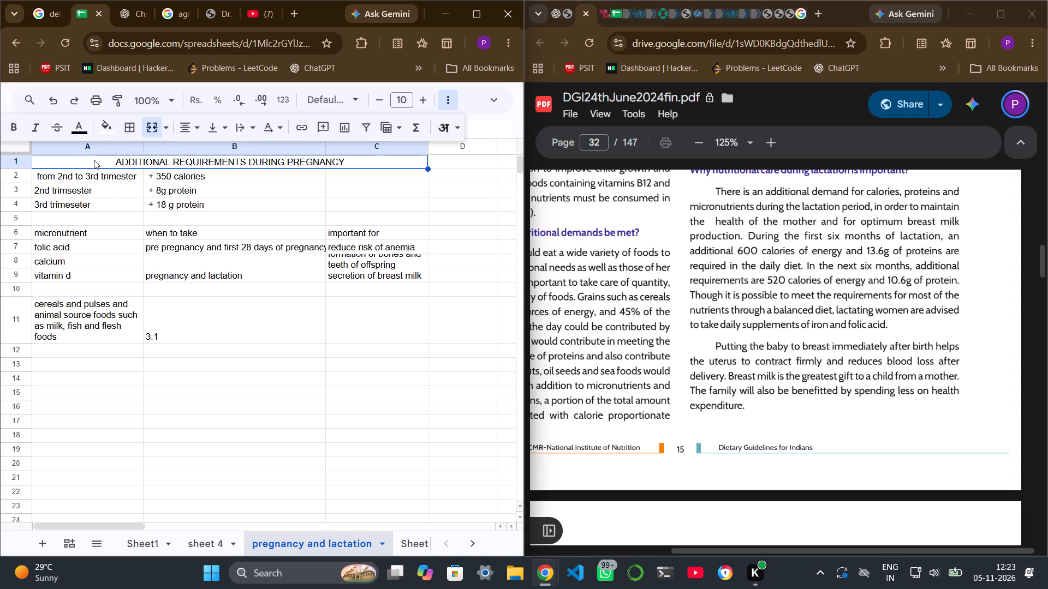
pyautogui.doubleClick(94, 160)
pyautogui.hotkey('ctrl', 'a')
pyautogui.hotkey('ctrl', 'c')
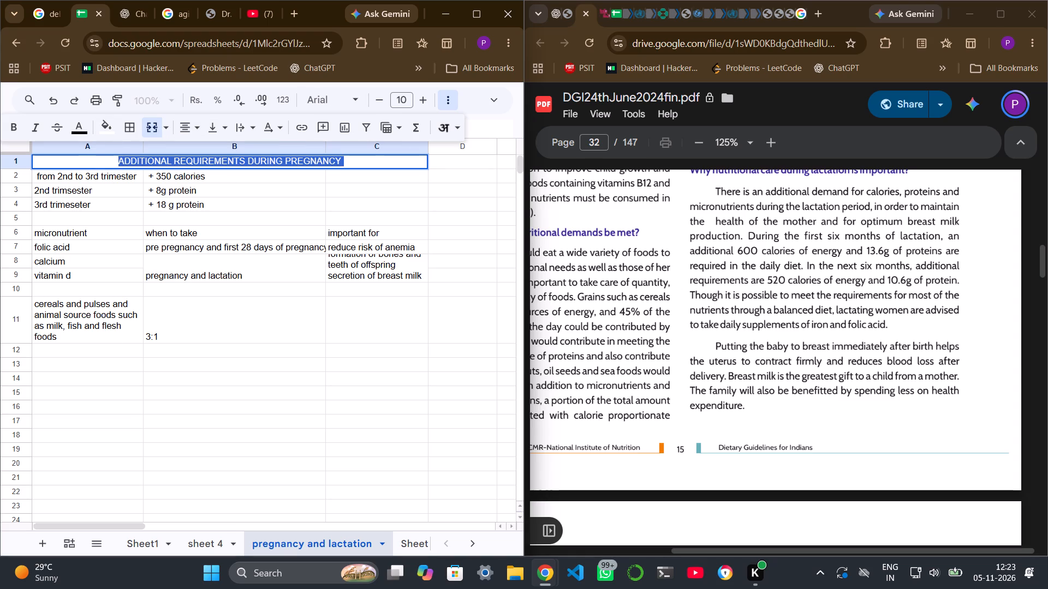
pyautogui.click(90, 366)
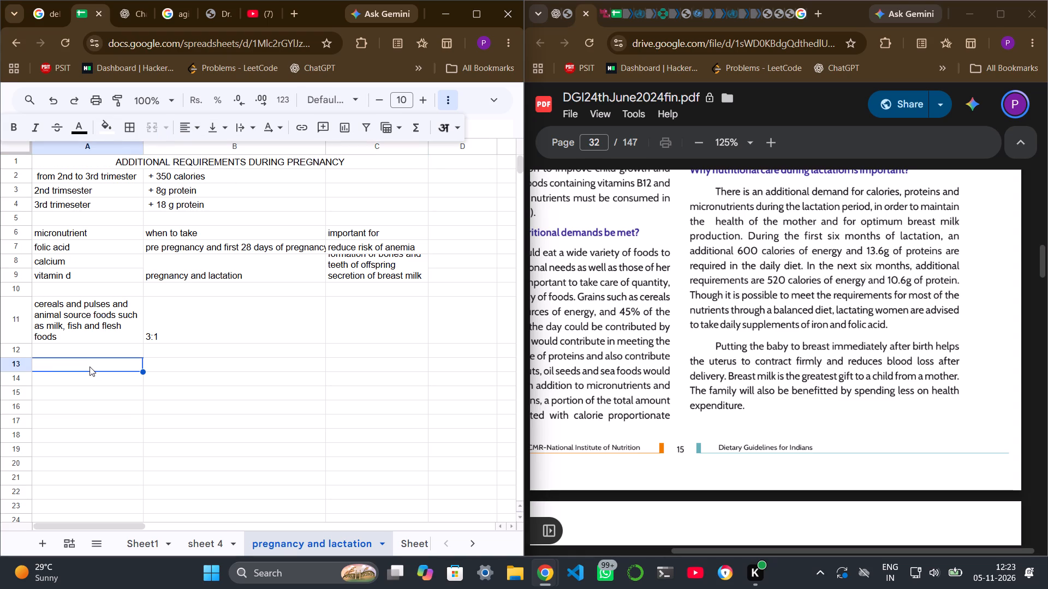
pyautogui.hotkey('ctrl', 'v')
# Change the heading in cell A13 to "ADDITIONAL REQUIREMENTS DURING LACTATION".
pyautogui.doubleClick(107, 367)
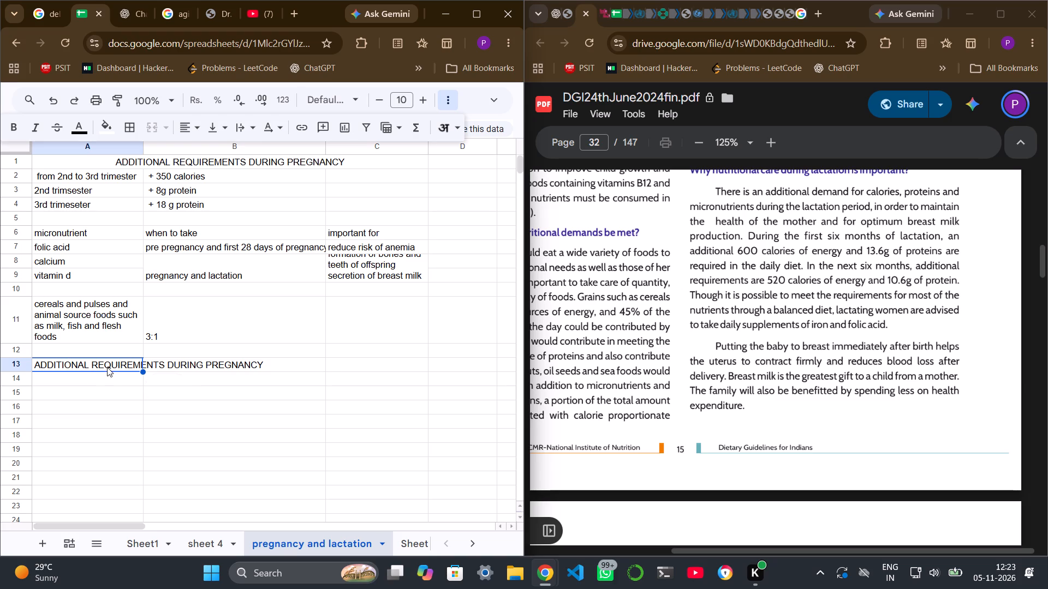
pyautogui.press('BackSpace')
pyautogui.press('BackSpace')
pyautogui.press('BackSpace')
pyautogui.press('BackSpace')
pyautogui.press('BackSpace')
pyautogui.press('BackSpace')
pyautogui.press('BackSpace')
pyautogui.press('BackSpace')
pyautogui.press('BackSpace')
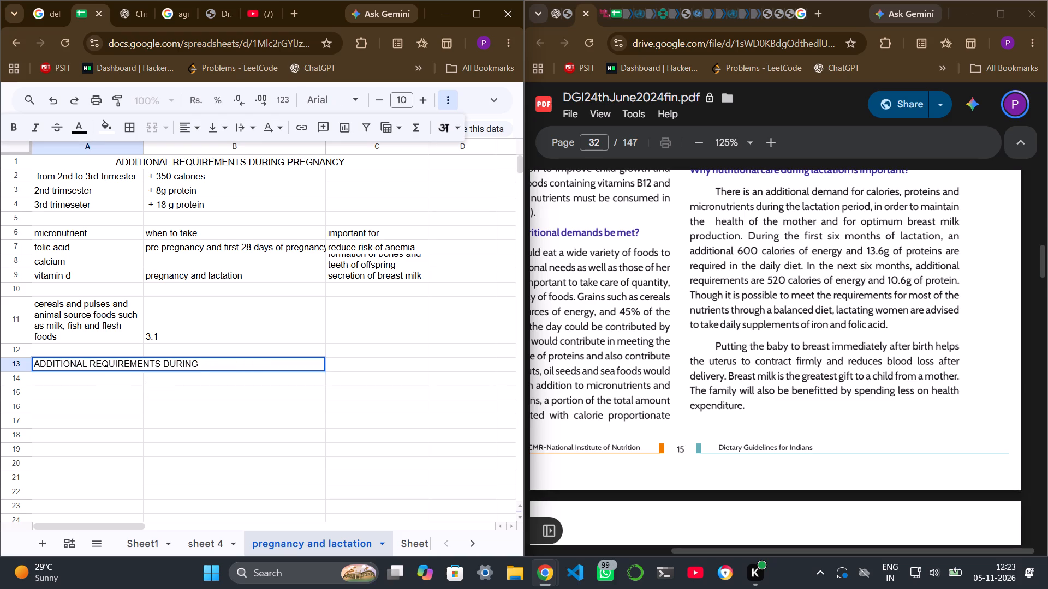
pyautogui.write('lac')
pyautogui.press('BackSpace')
pyautogui.press('BackSpace')
pyautogui.press('BackSpace')
pyautogui.write('LACTION')
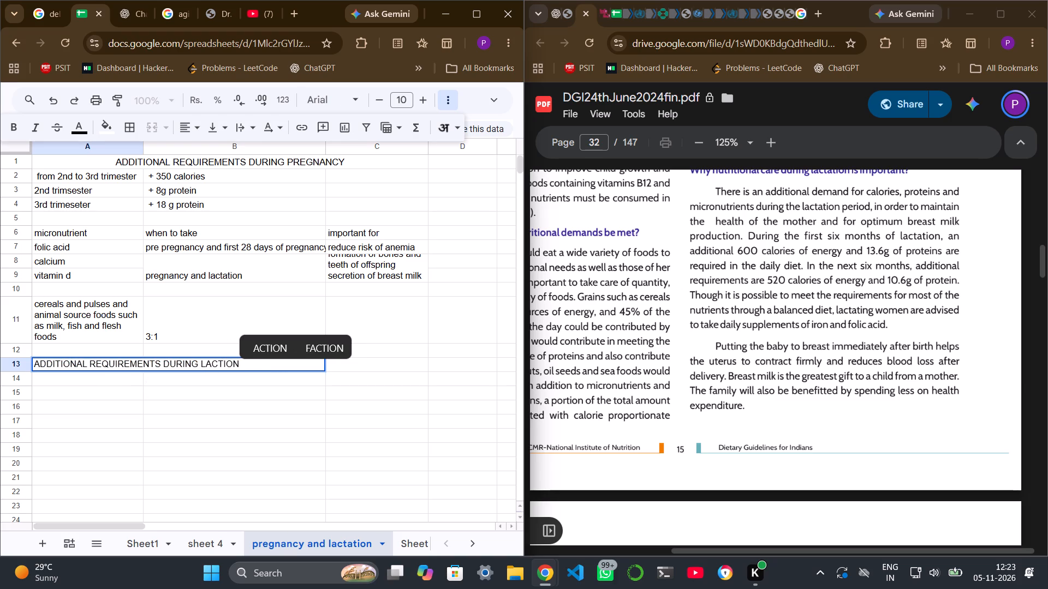
pyautogui.hotkey('shift', 'BackSpace')
pyautogui.hotkey('shift', 'BackSpace')
pyautogui.hotkey('shift', 'BackSpace')
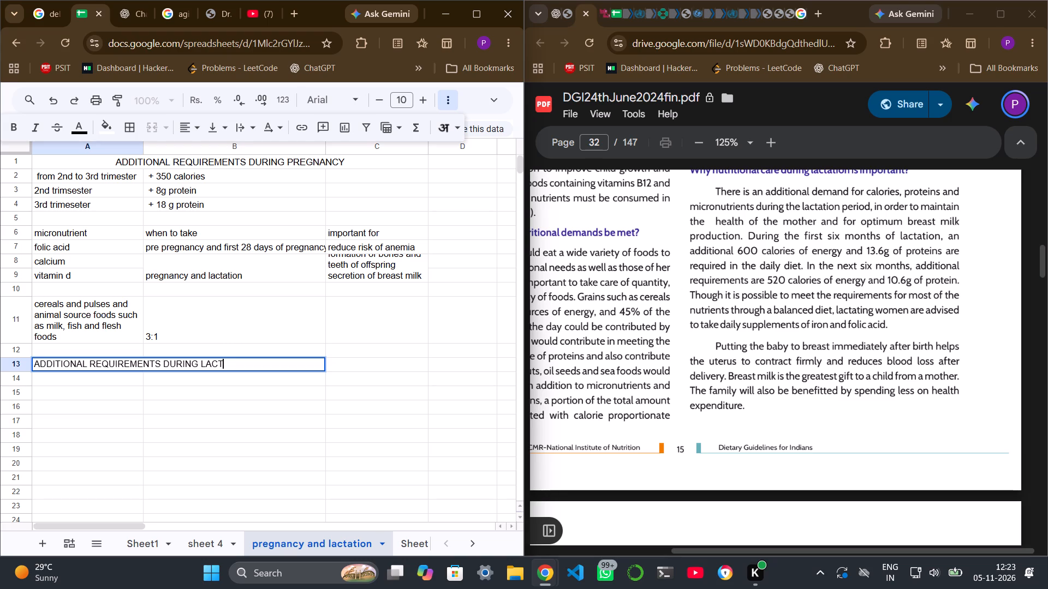
pyautogui.write('ATION')
pyautogui.hotkey('shift', 'Return')
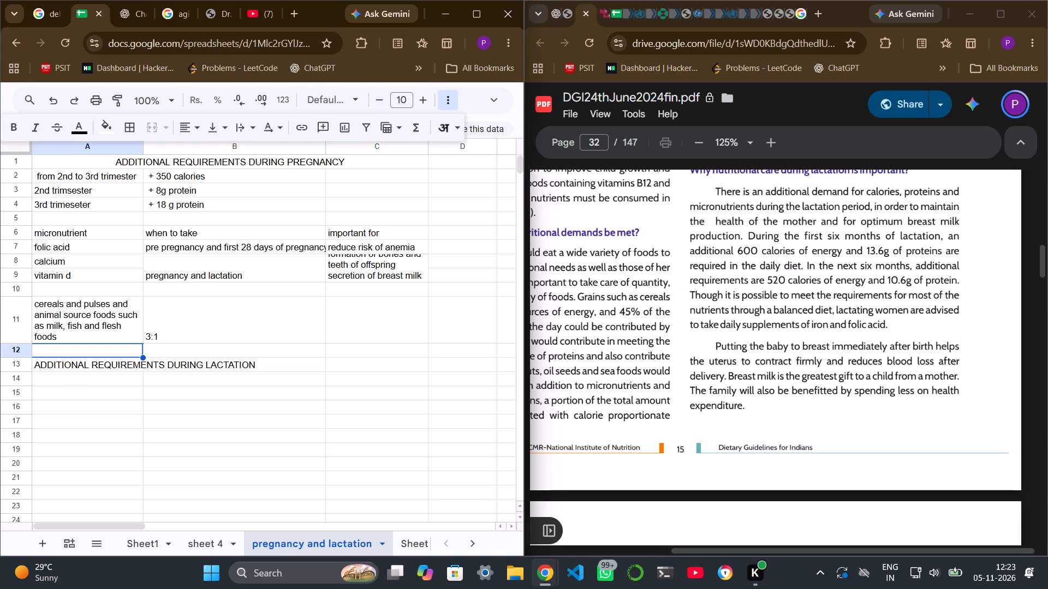
# Enter "first 6 months" in cell A14 as the first lactation period.
pyautogui.click(85, 382)
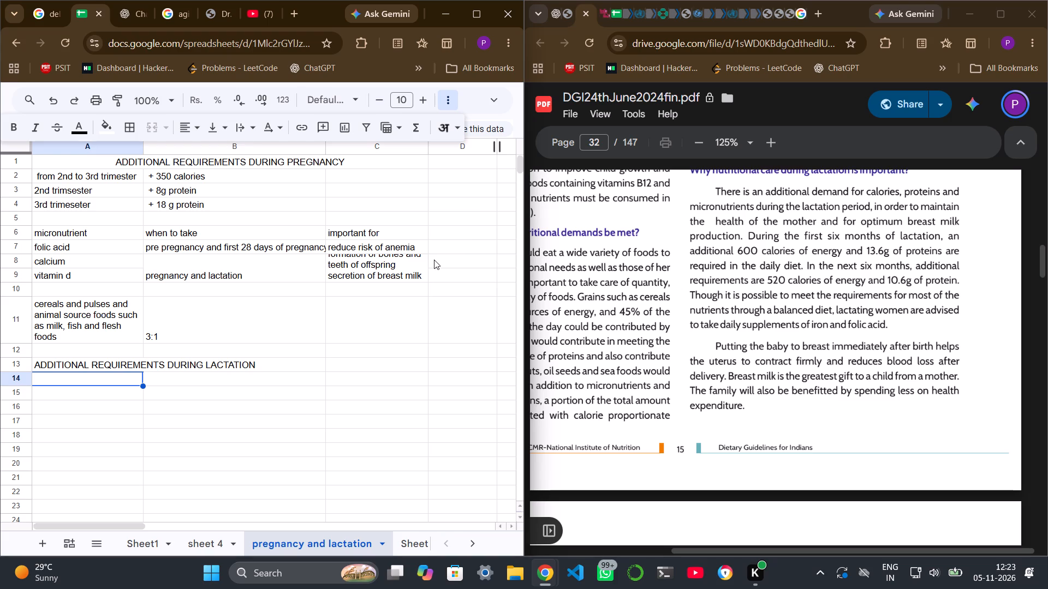
pyautogui.write('firts')
pyautogui.press('space')
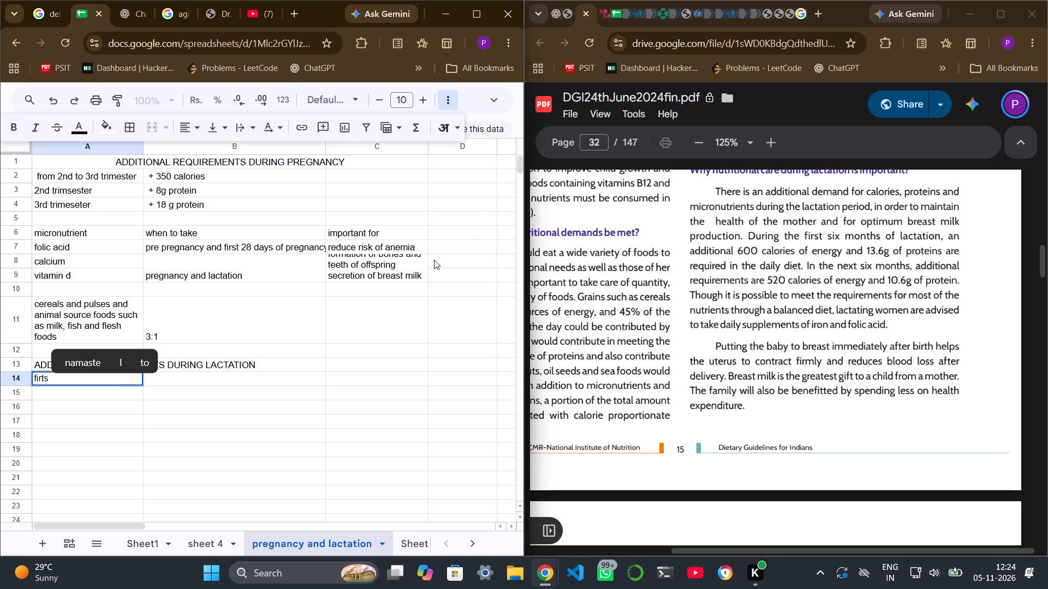
pyautogui.press('BackSpace')
pyautogui.press('BackSpace')
pyautogui.press('BackSpace')
pyautogui.write('st 6 months')
pyautogui.press('Right')
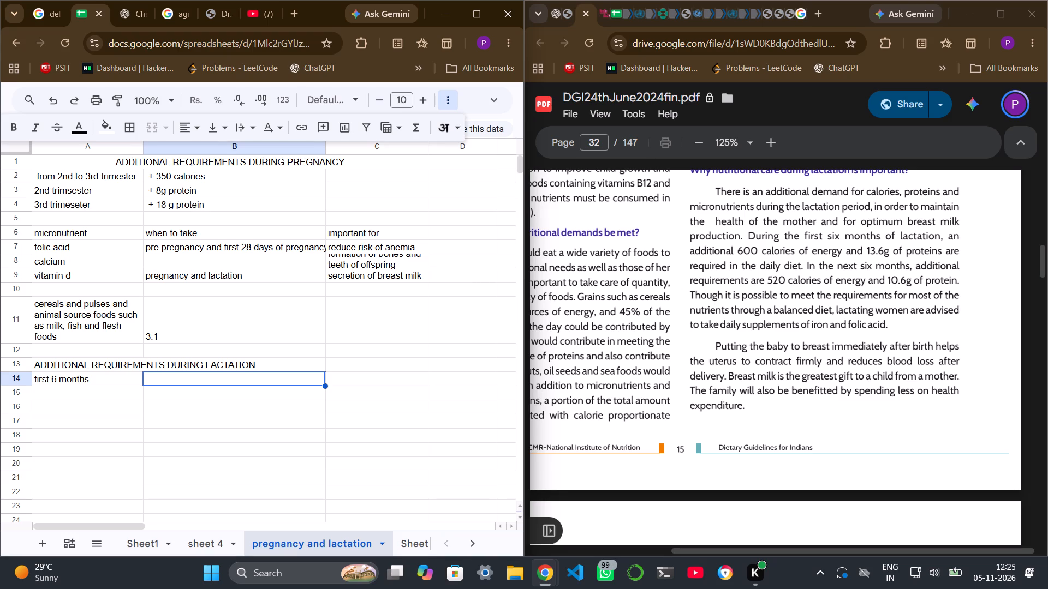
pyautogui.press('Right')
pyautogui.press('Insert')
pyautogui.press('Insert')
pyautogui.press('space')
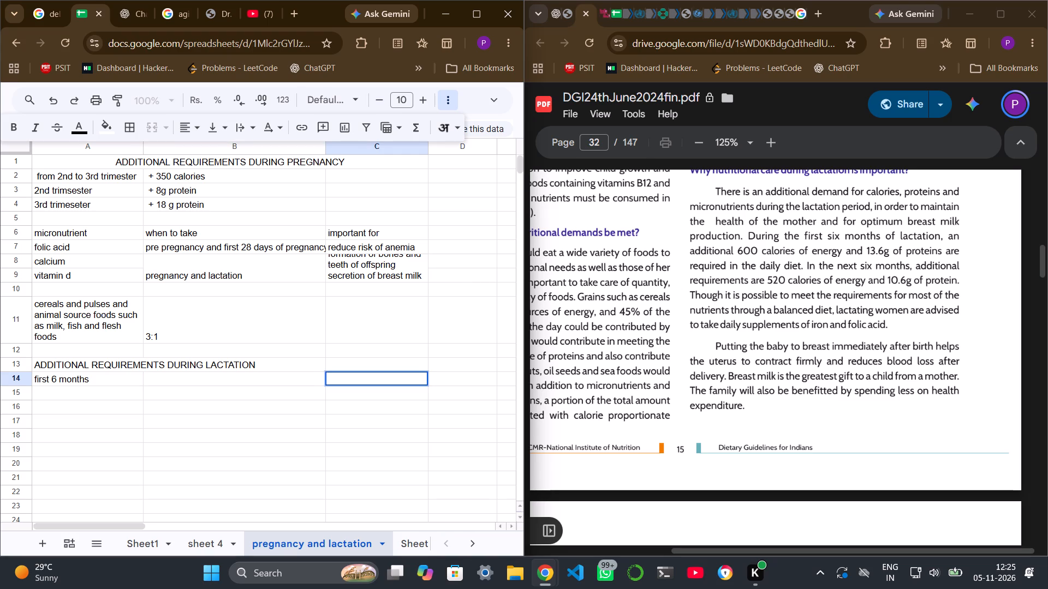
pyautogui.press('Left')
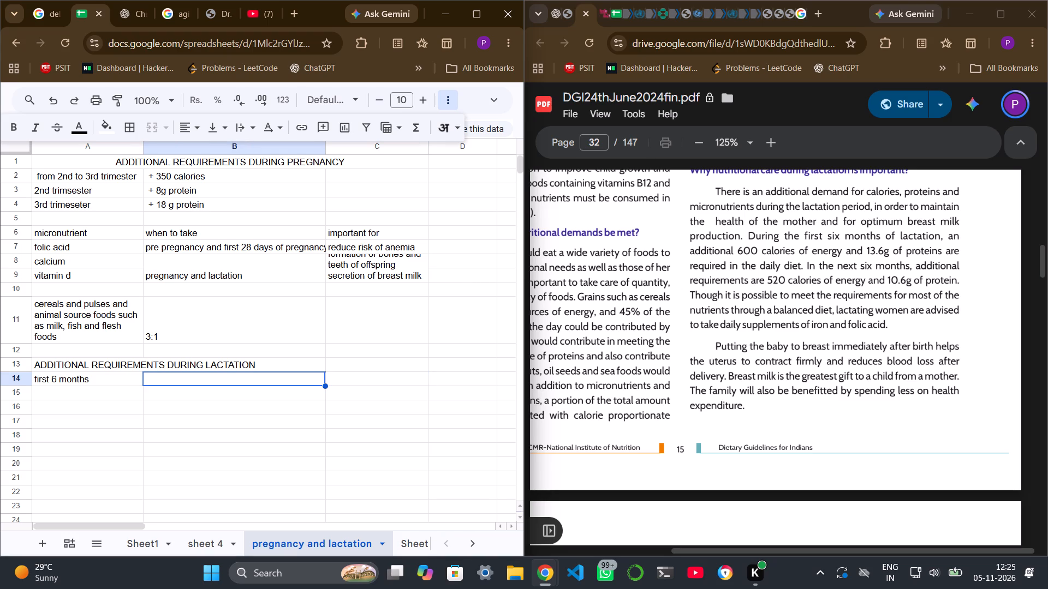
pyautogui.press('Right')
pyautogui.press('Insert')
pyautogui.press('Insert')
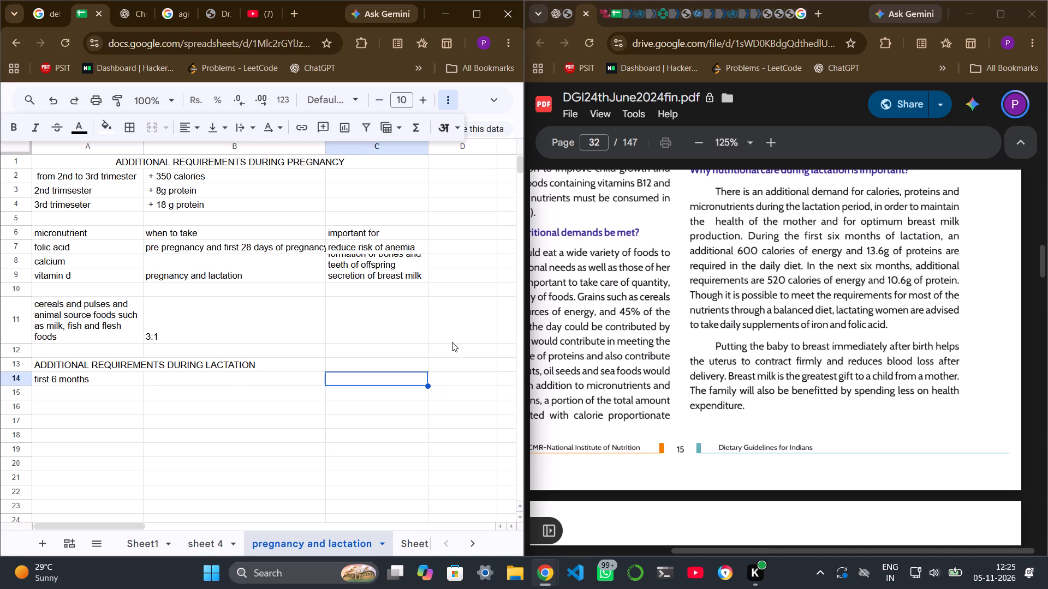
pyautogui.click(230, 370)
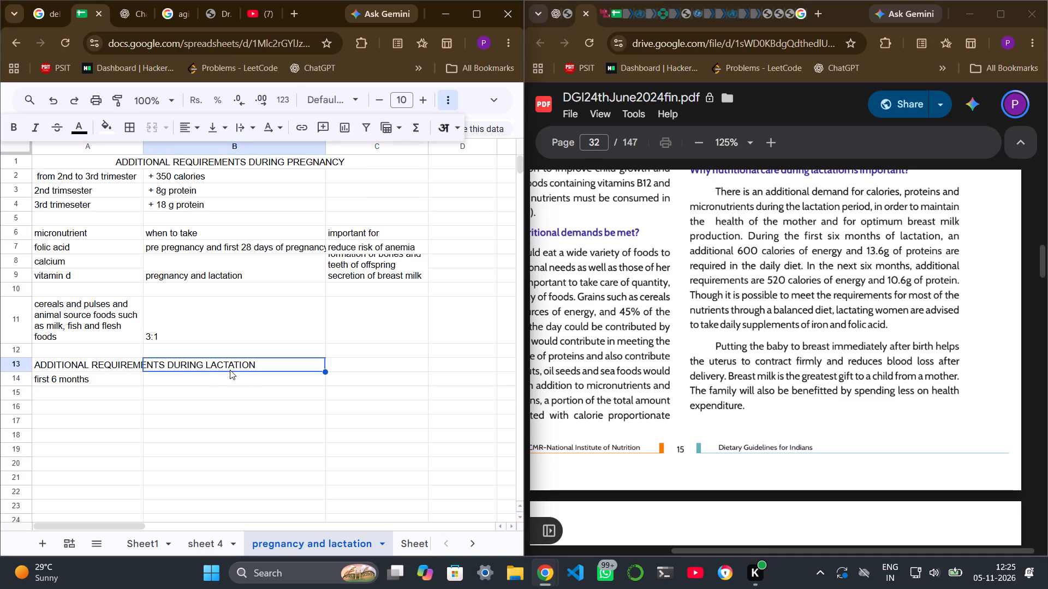
# Enter "600 calories of energy" in cell B14 as the additional requirement for the first 6 months.
pyautogui.click(233, 378)
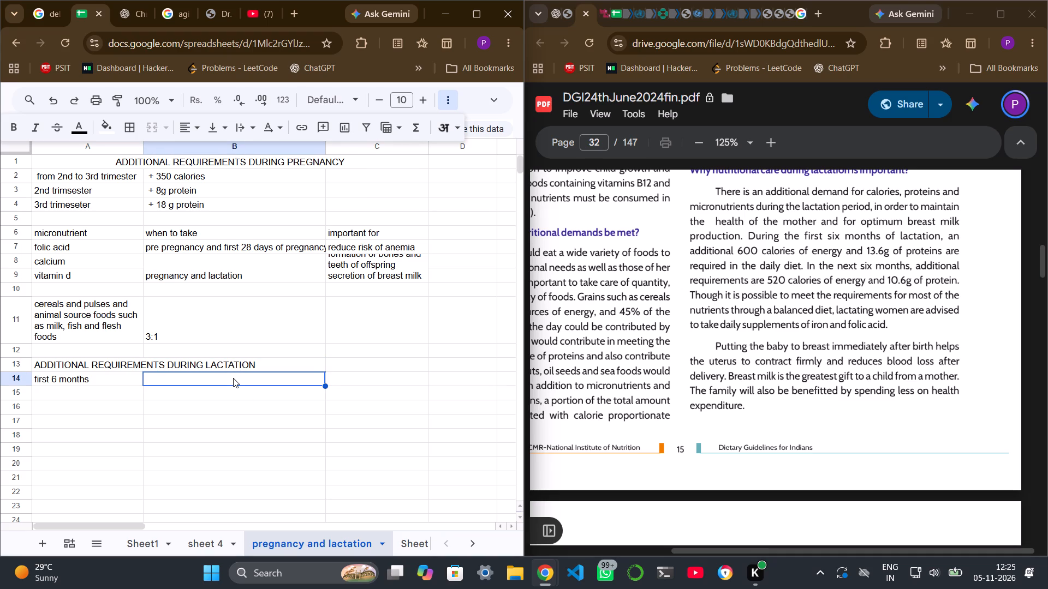
pyautogui.press('6')
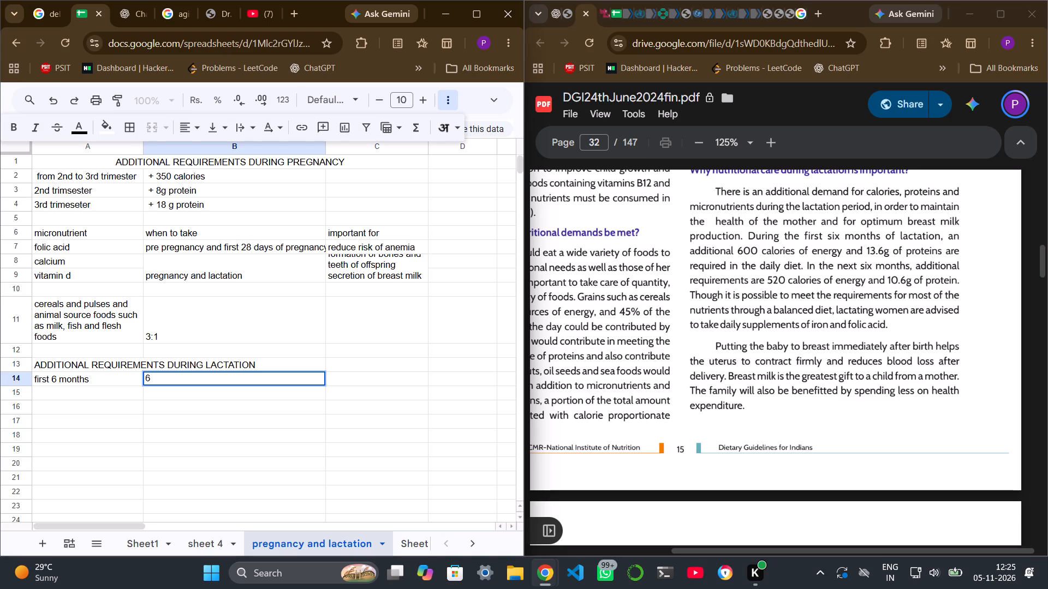
pyautogui.write('00')
pyautogui.press('space')
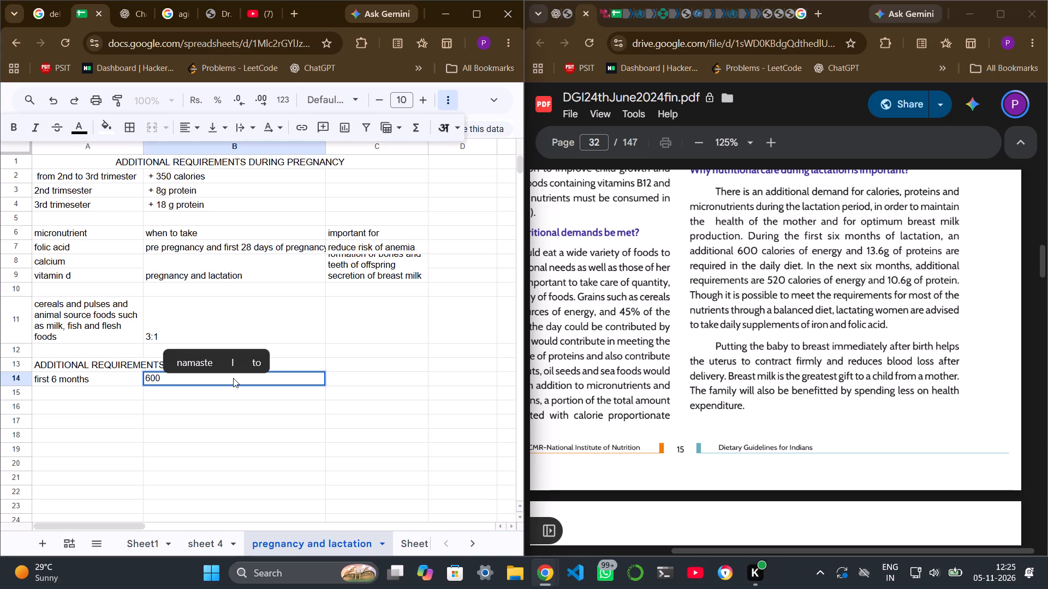
pyautogui.write('co')
pyautogui.press('BackSpace')
pyautogui.write('alories')
pyautogui.press('space')
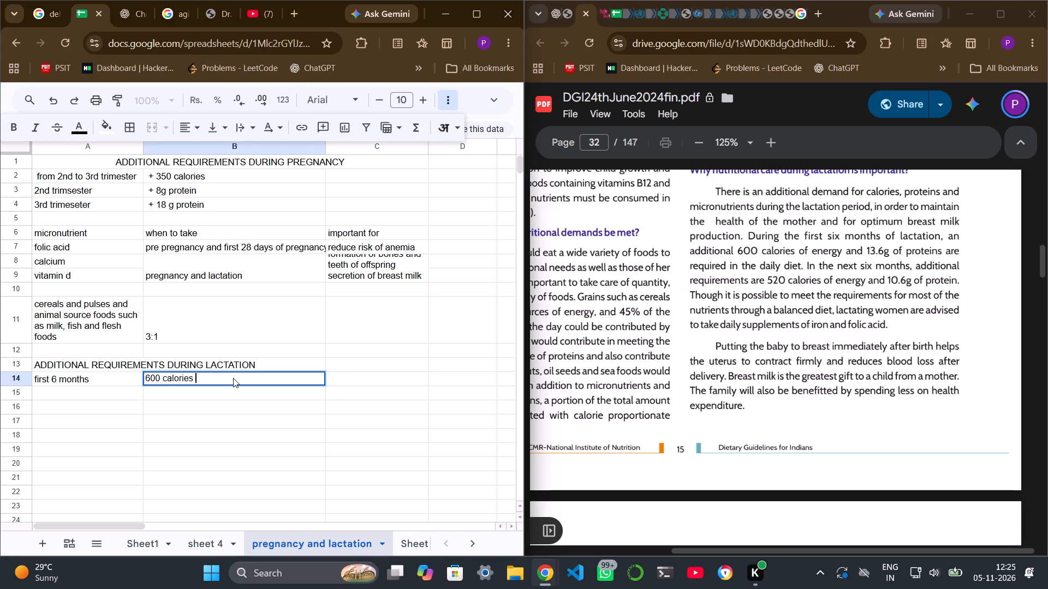
pyautogui.write('of energy')
pyautogui.press('Return')
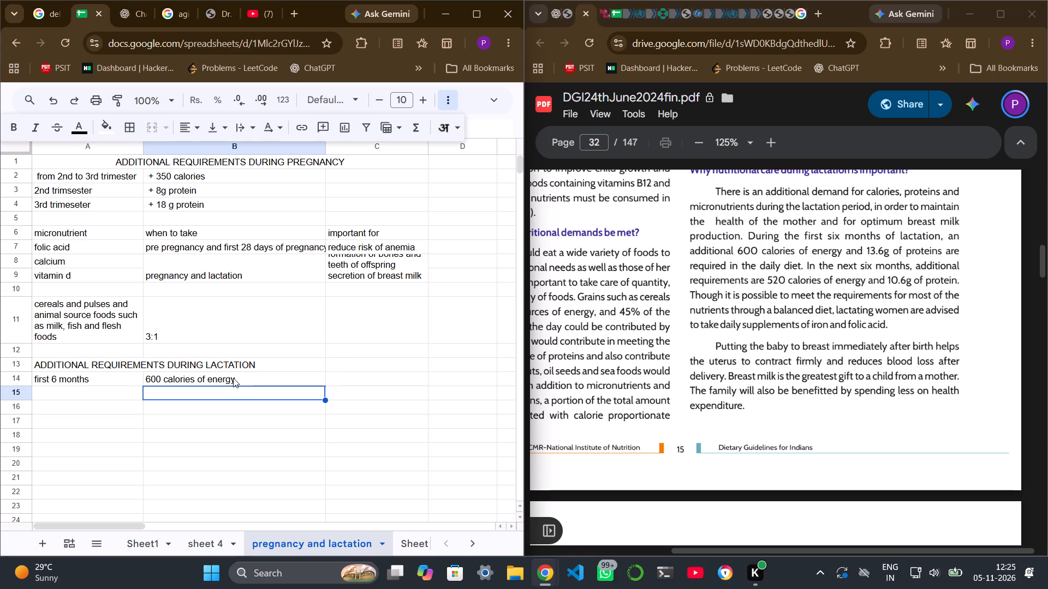
# Enter "13.6 g of proteins" in cell B15 as the additional protein requirement for the first 6 months.
pyautogui.press('1')
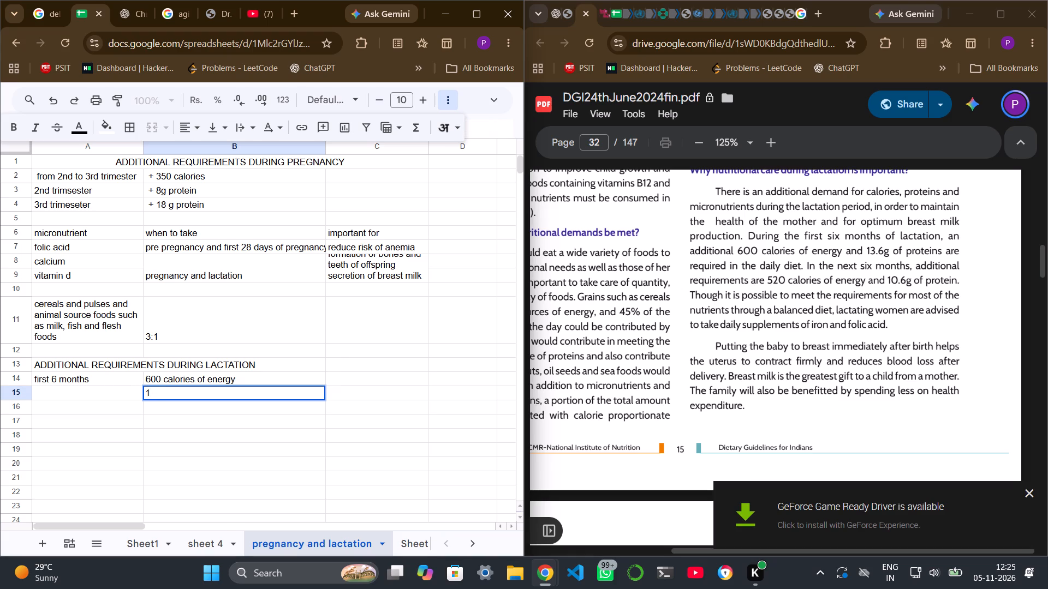
pyautogui.write('3.')
pyautogui.write('6 g')
pyautogui.press('space')
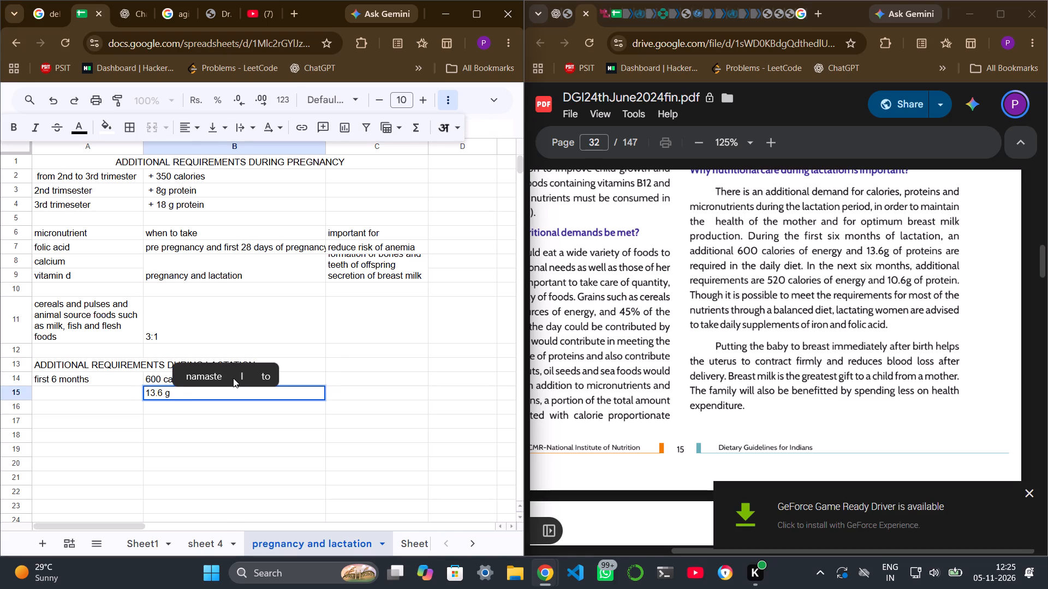
pyautogui.write('of proteins')
pyautogui.press('Return')
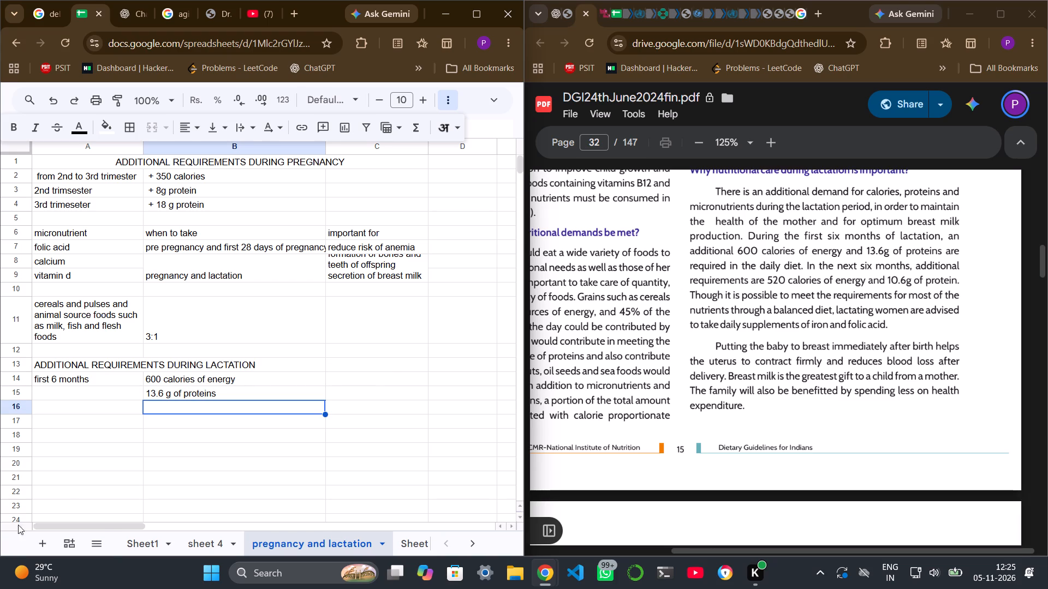
# Add the second lactation period "7 - 12 months" in cell A16 with "520 calories" in cell B16.
pyautogui.click(79, 406)
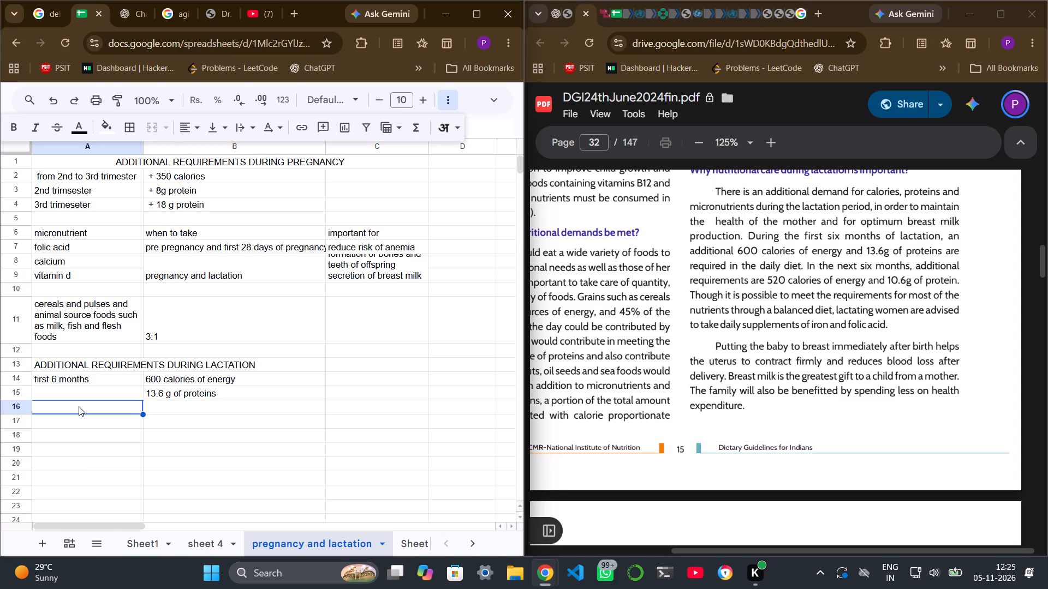
pyautogui.write('7 - 12 months')
pyautogui.press('Right')
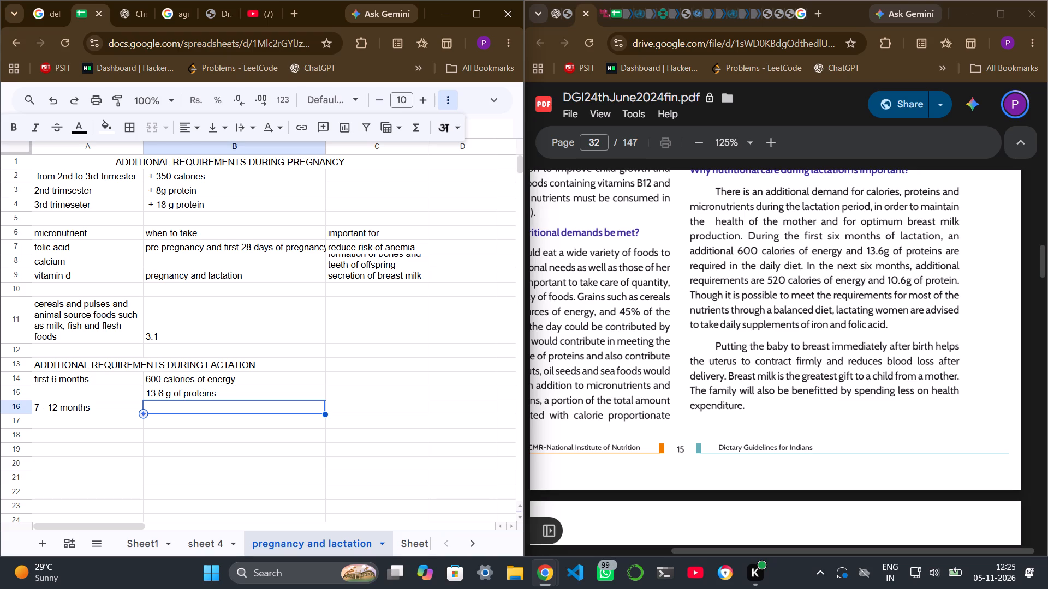
pyautogui.write('520')
pyautogui.press('space')
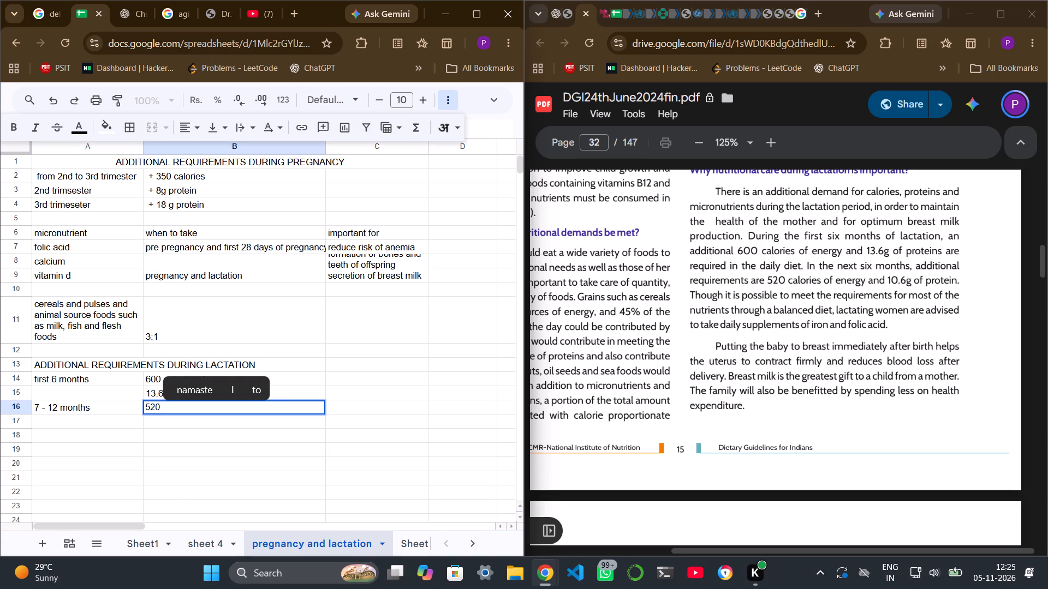
pyautogui.write('calories')
pyautogui.press('Return')
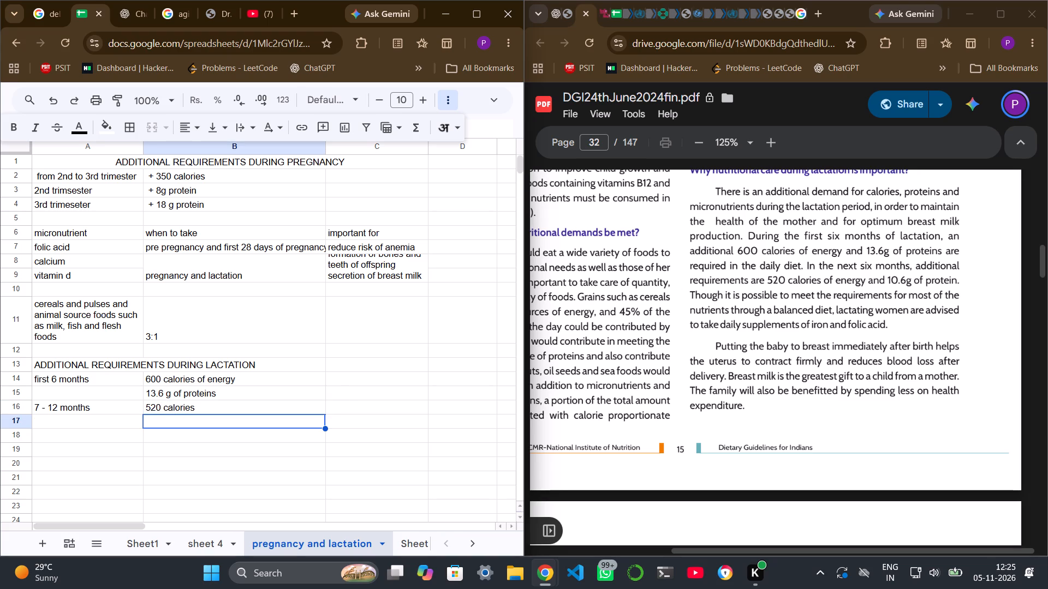
# Enter "10.6 g of protein" in cell B17 as the additional protein requirement for months 7 to 12.
pyautogui.write('10.6')
pyautogui.press('space')
pyautogui.write('g of protein')
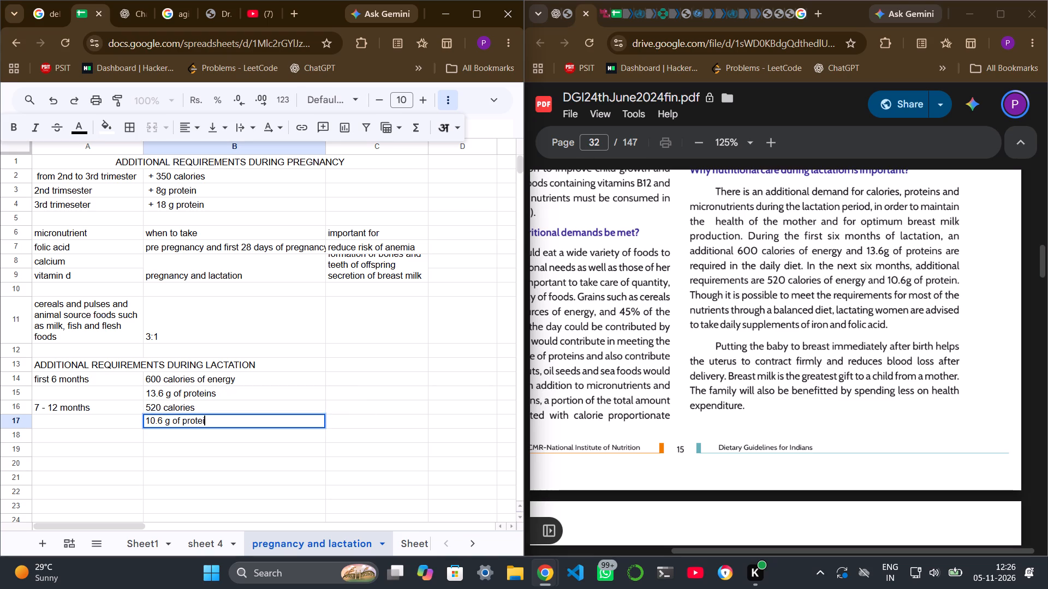
pyautogui.press('Return')
# Examine the following page of the dietary guidelines PDF on daily foods beneficial during normal pregnancy.
pyautogui.scroll(-2, 818, 329)
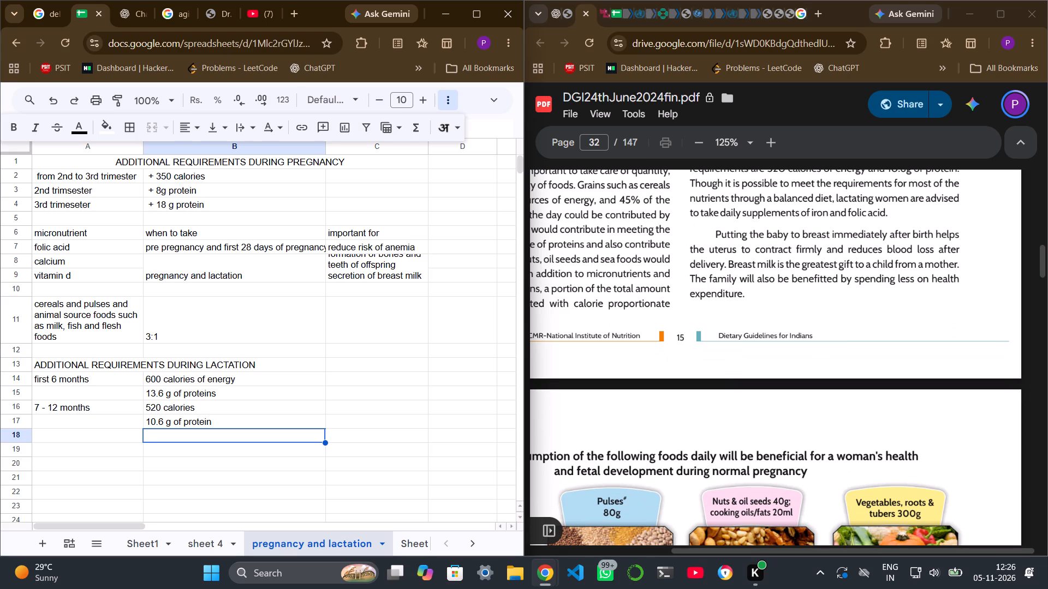
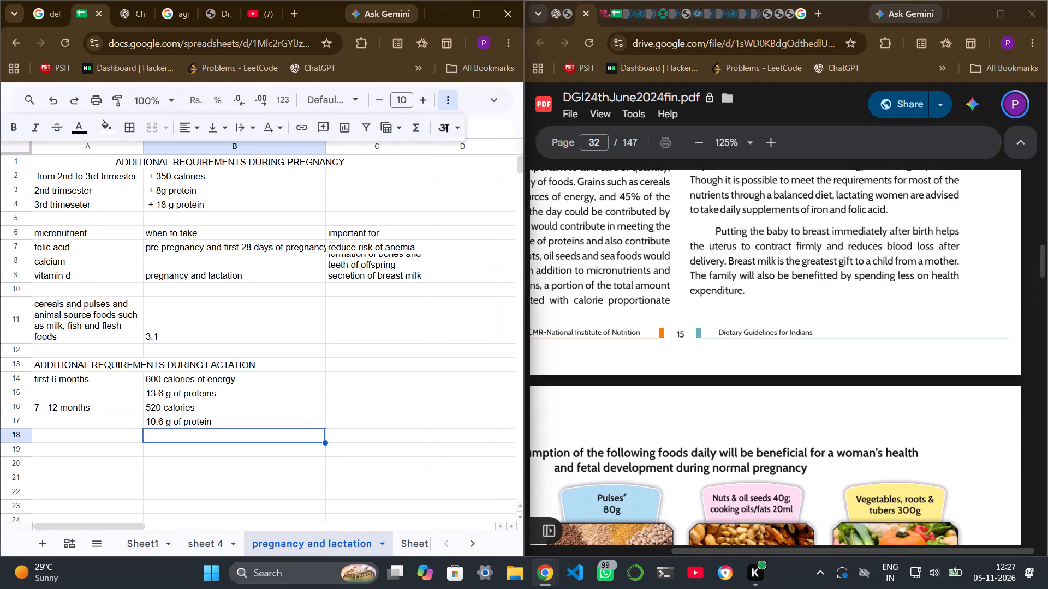
# Examine Figure 2.2 in the guidelines PDF on daily food groups and quantities beneficial during normal pregnancy.
pyautogui.scroll(-1, 803, 232)
pyautogui.scroll(-1, 805, 295)
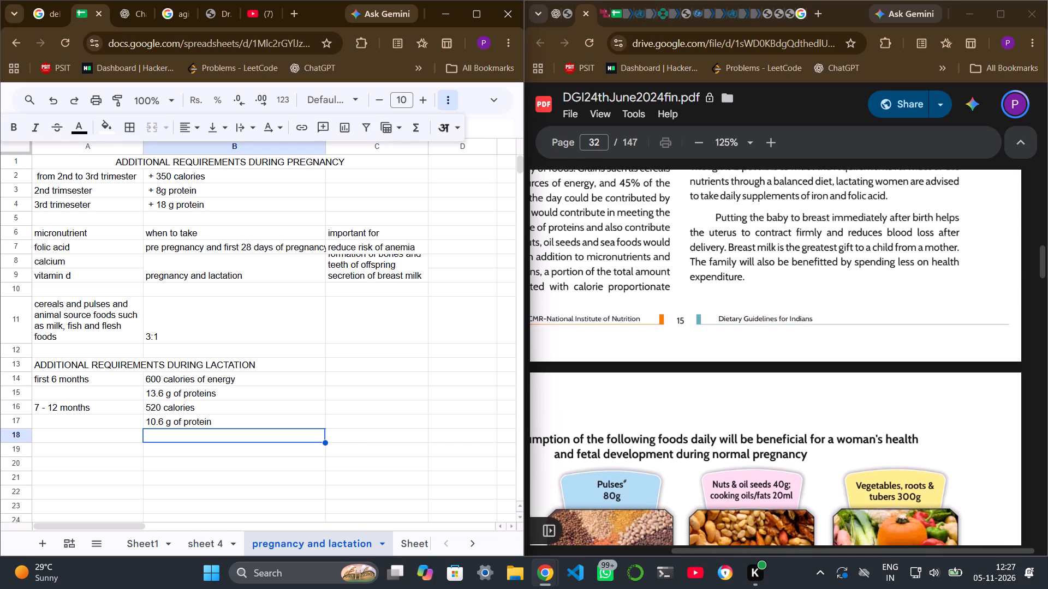
pyautogui.scroll(-2, 805, 295)
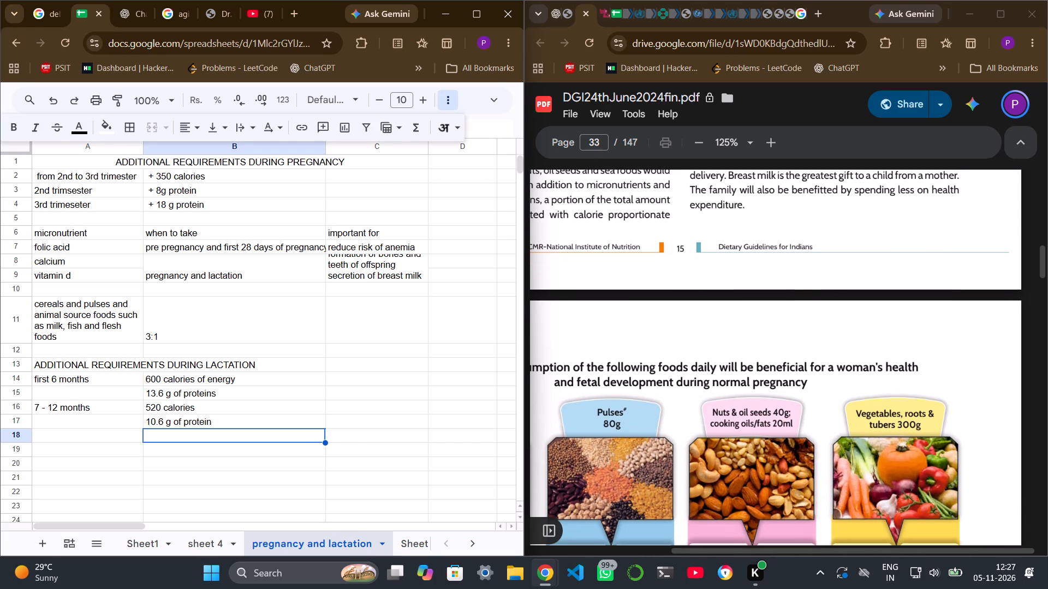
pyautogui.scroll(-2, 805, 295)
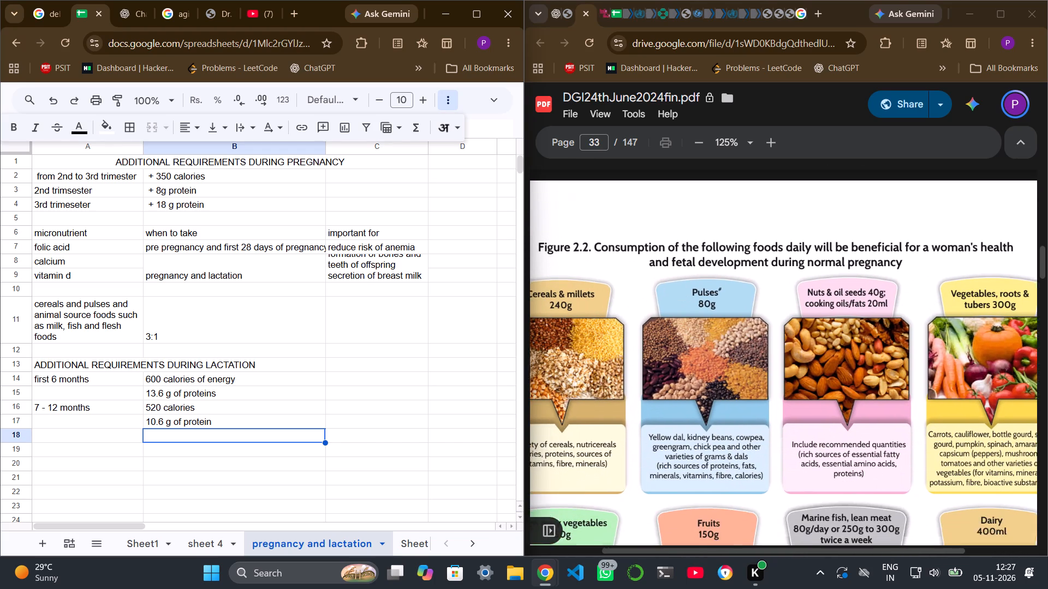
pyautogui.scroll(-1, 805, 295)
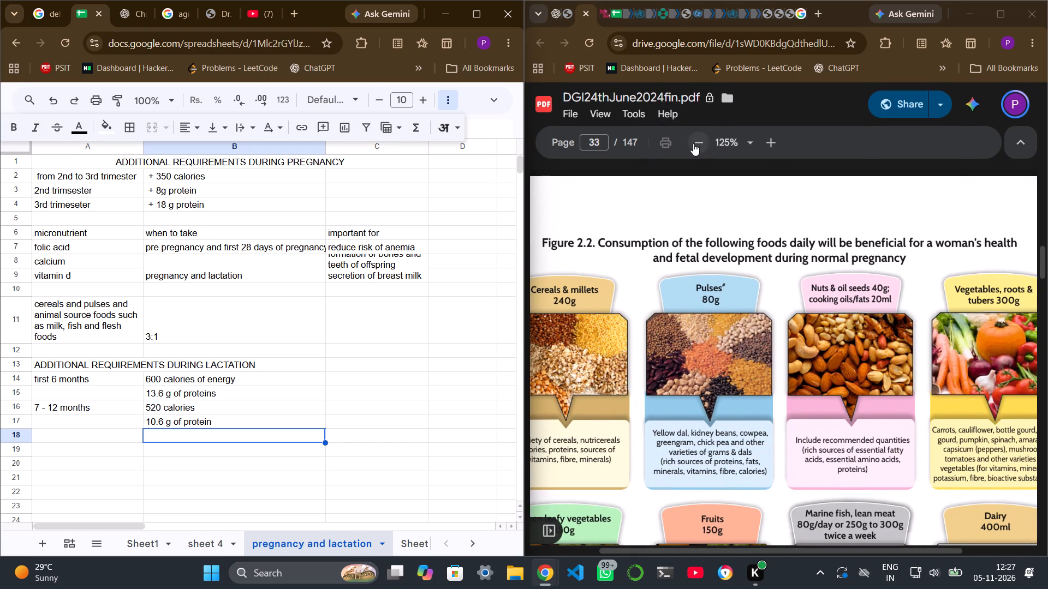
pyautogui.click(695, 145)
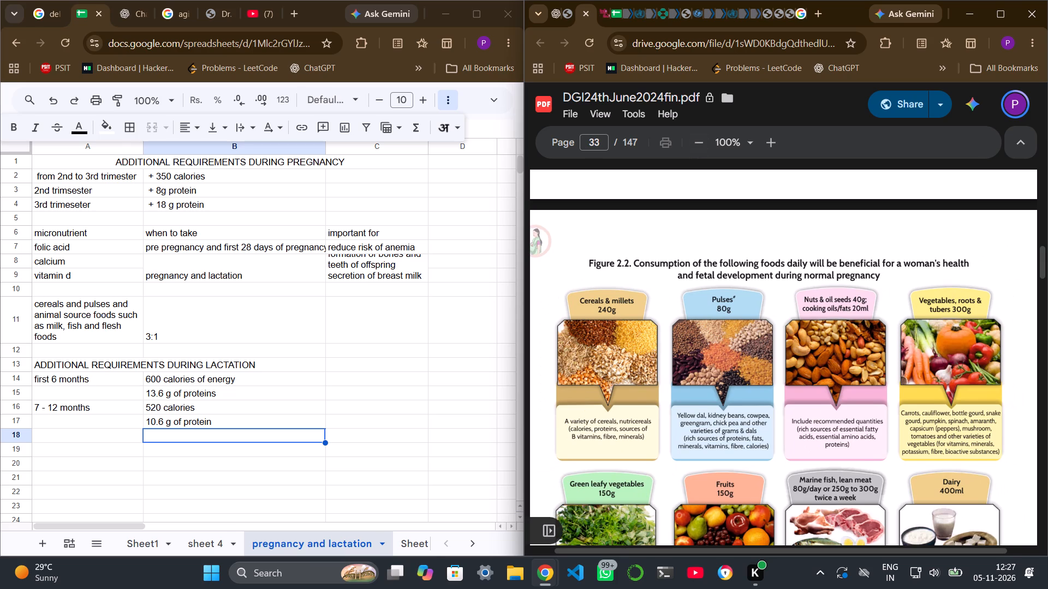
pyautogui.scroll(-1, 739, 338)
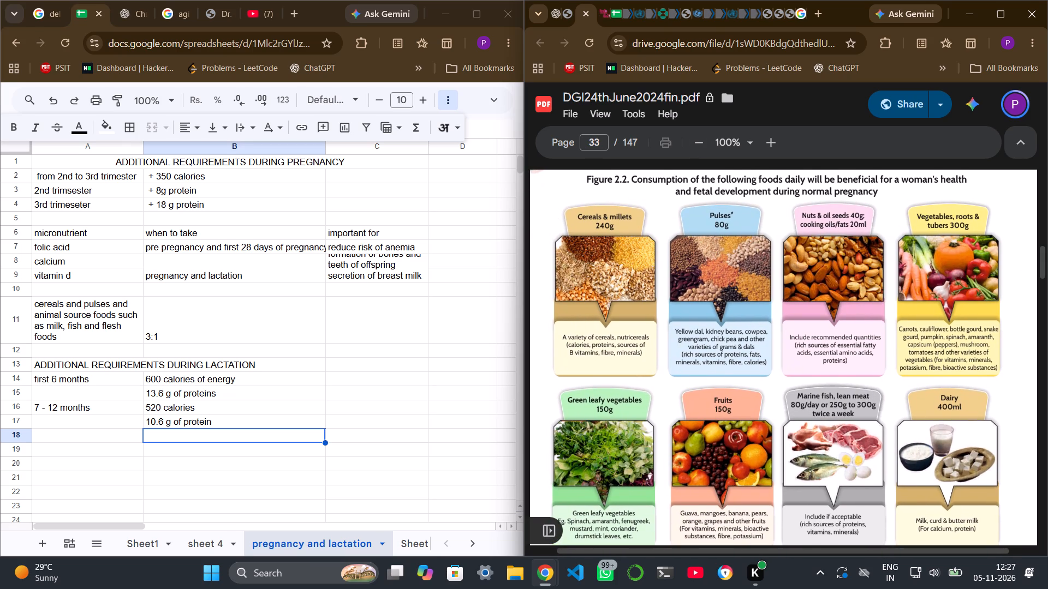
pyautogui.scroll(-1, 739, 338)
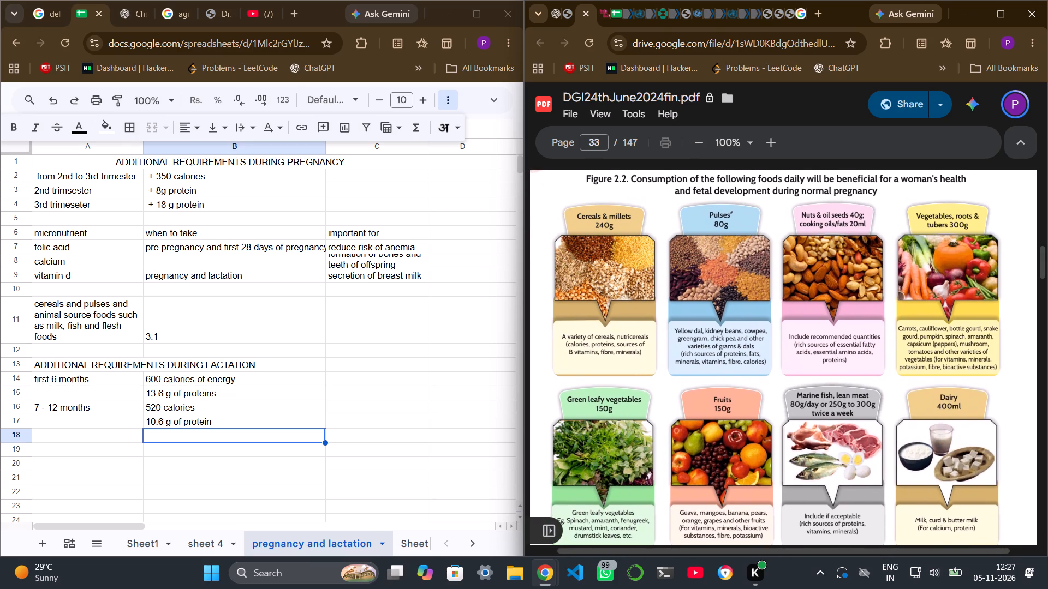
pyautogui.scroll(-2, 739, 338)
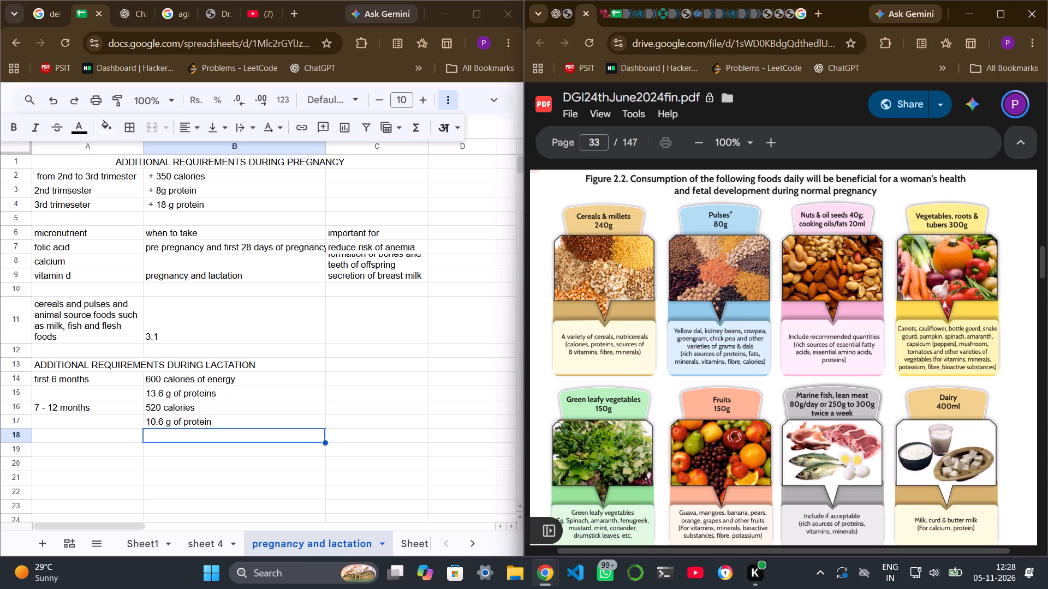
pyautogui.scroll(-1, 789, 374)
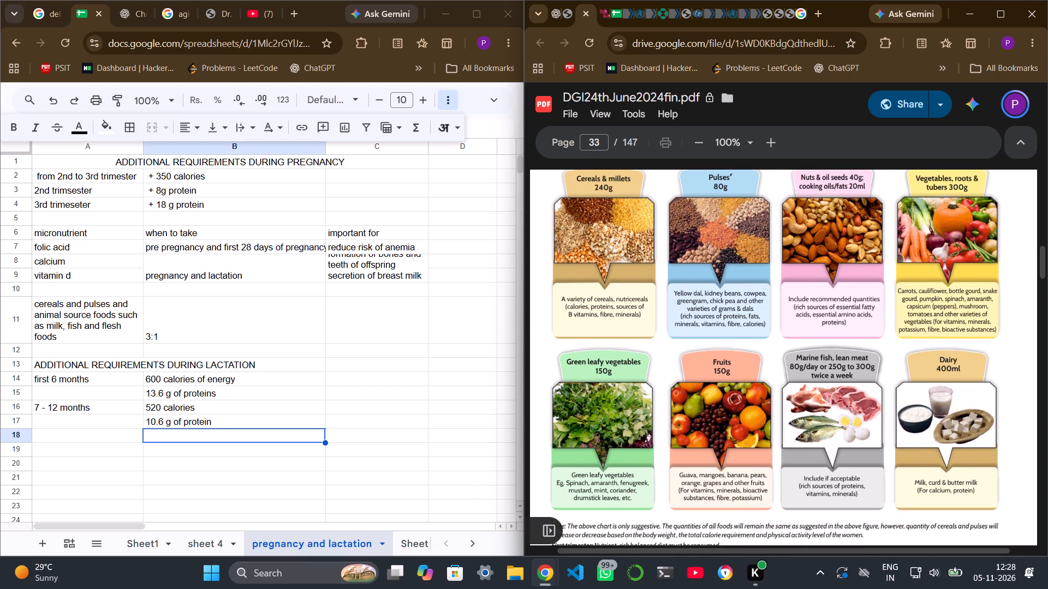
pyautogui.scroll(-1, 789, 374)
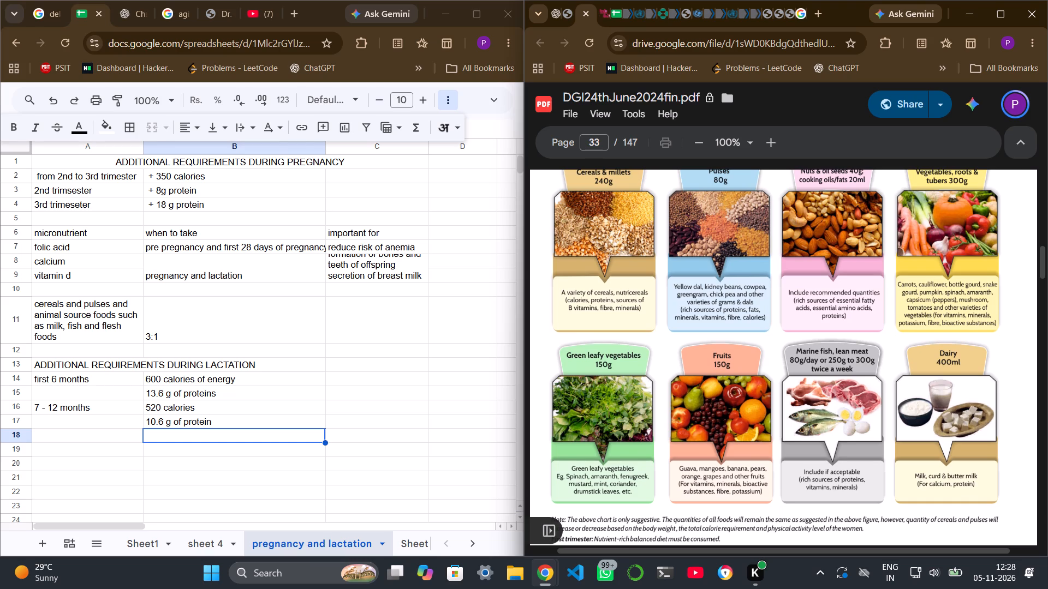
pyautogui.scroll(-2, 789, 374)
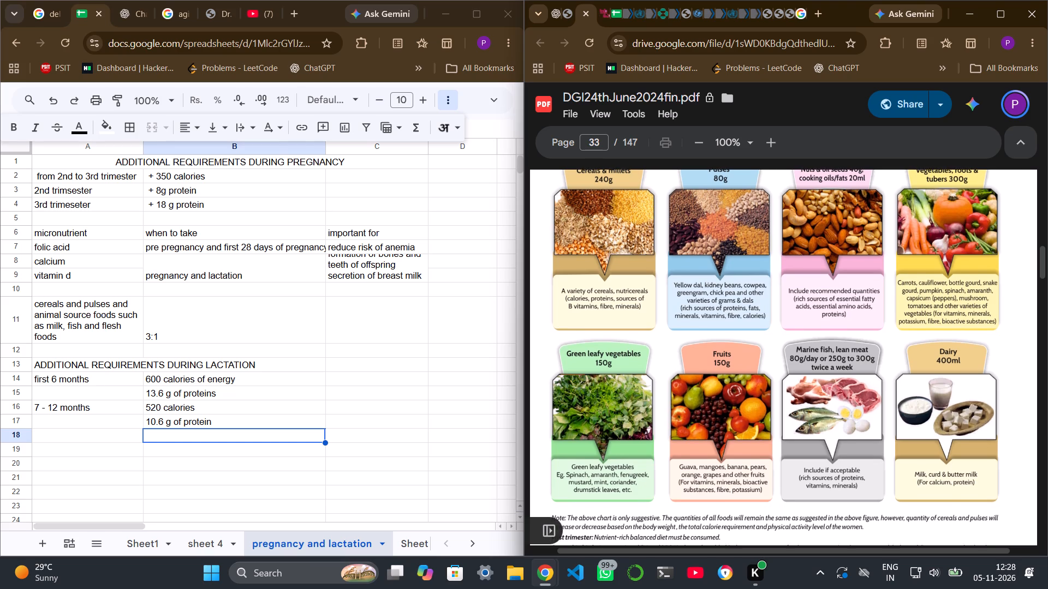
# Read the notes below Figure 2.2 on trimester needs and on undernourished and overweight pregnant women.
pyautogui.scroll(-1, 789, 374)
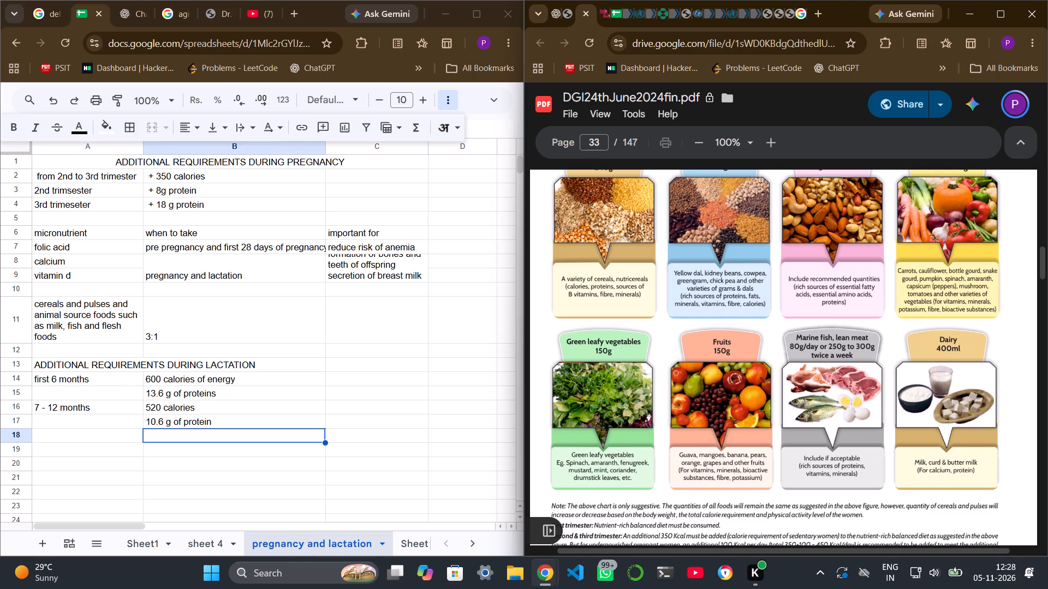
pyautogui.scroll(-1, 789, 374)
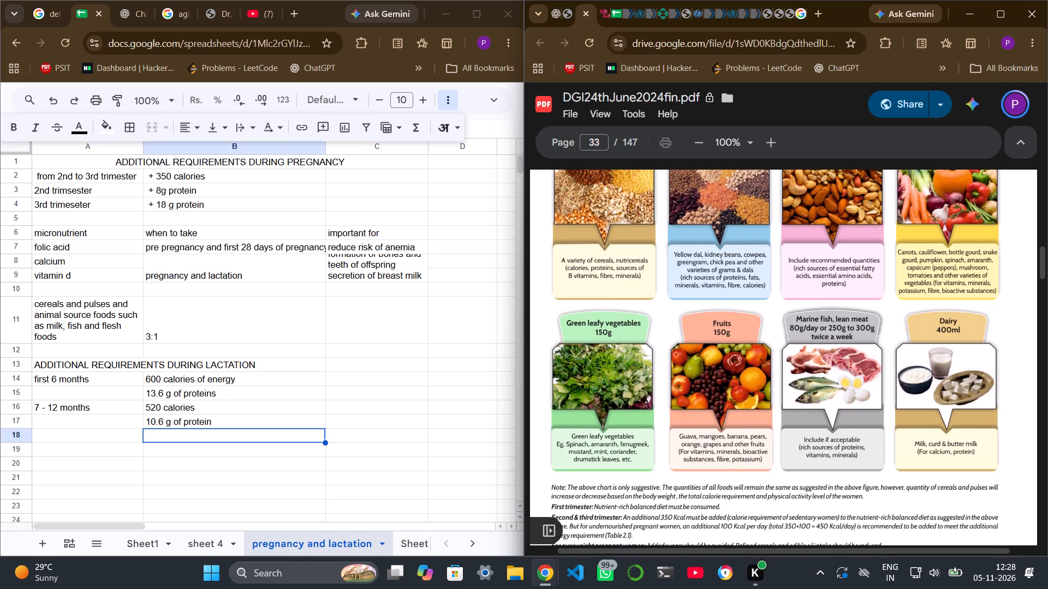
pyautogui.scroll(-1, 789, 374)
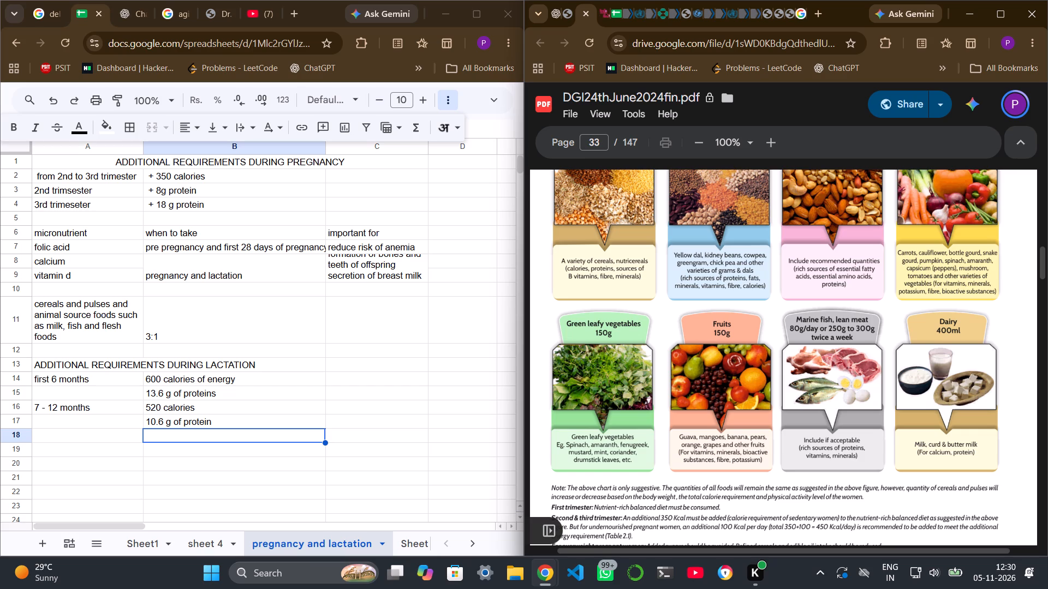
pyautogui.scroll(-1, 661, 391)
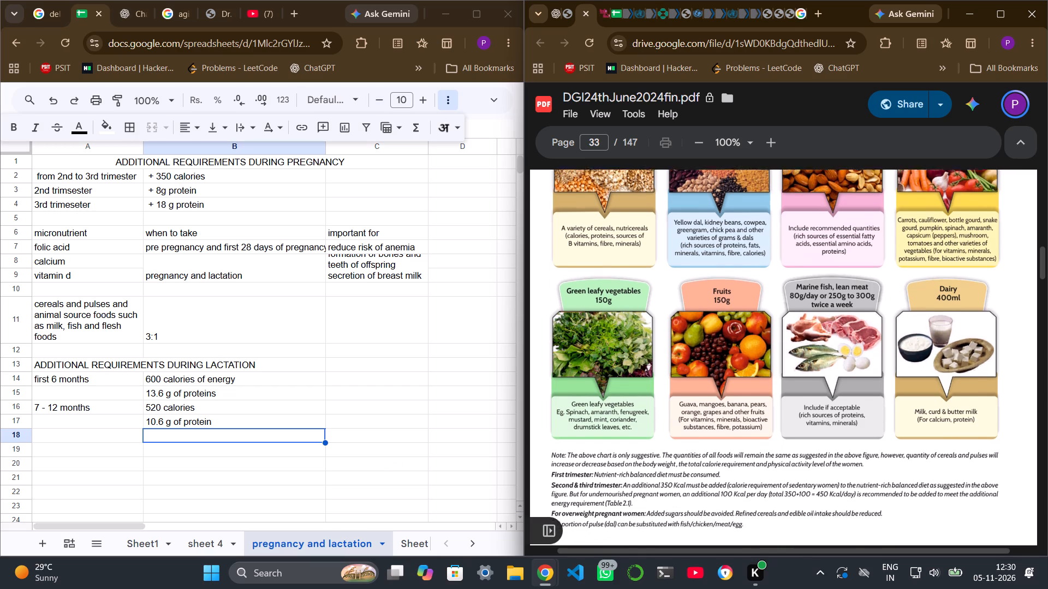
pyautogui.scroll(-3, 661, 391)
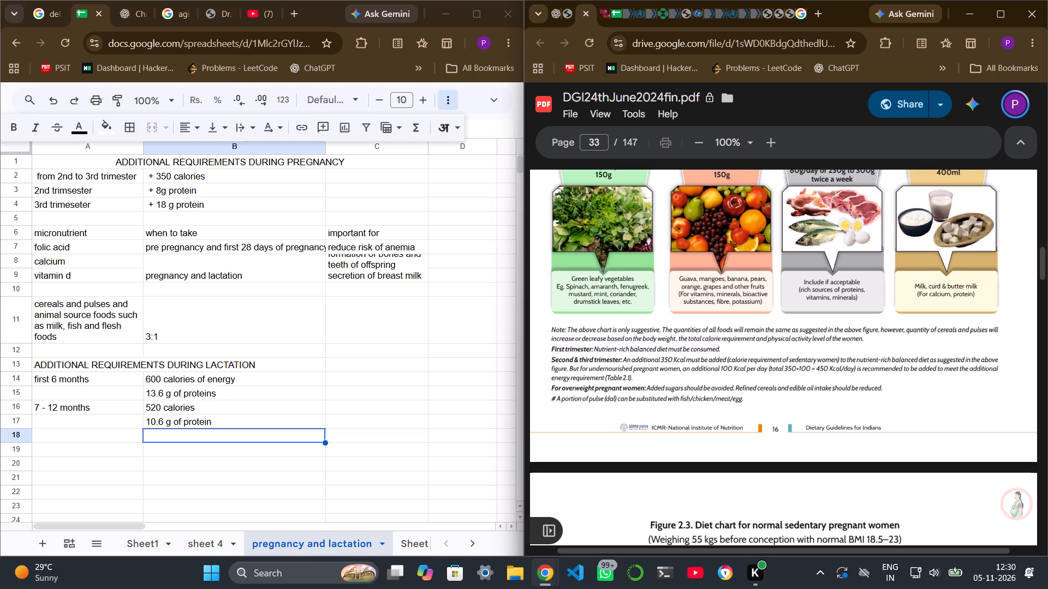
pyautogui.scroll(-1, 627, 372)
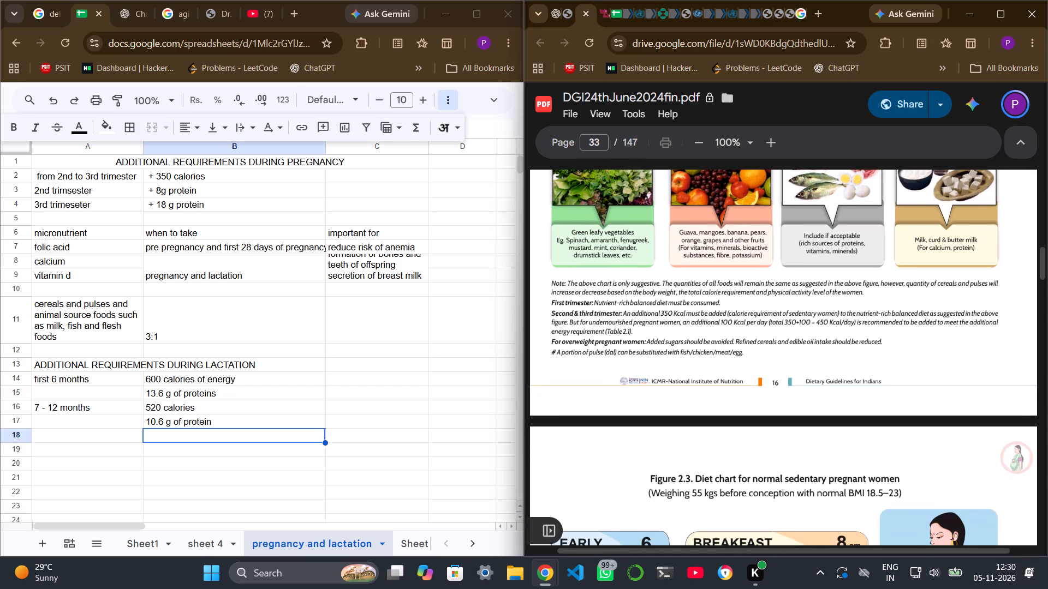
pyautogui.scroll(-1, 627, 372)
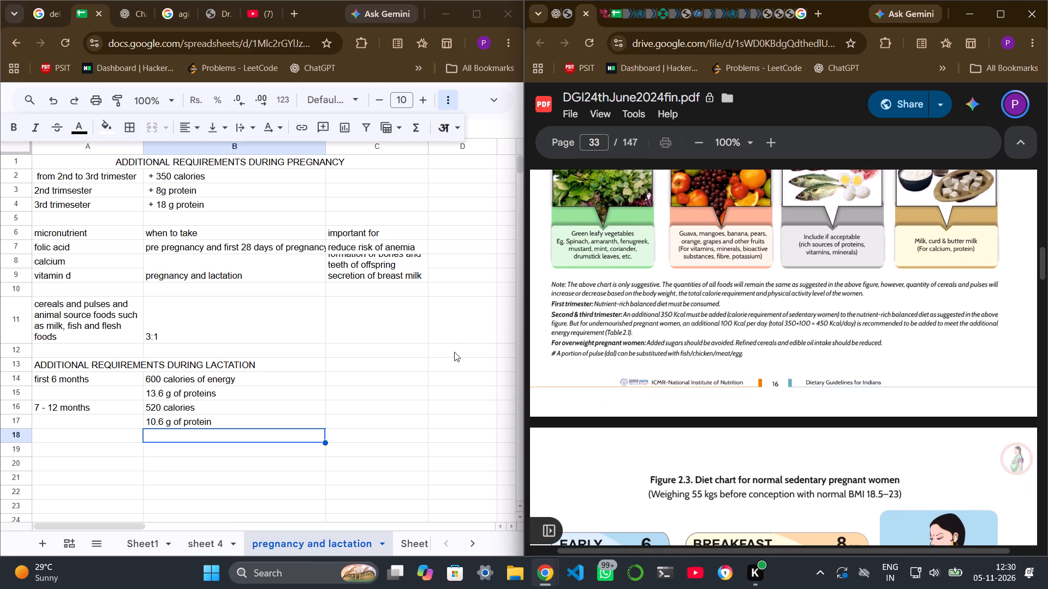
pyautogui.scroll(1, 455, 352)
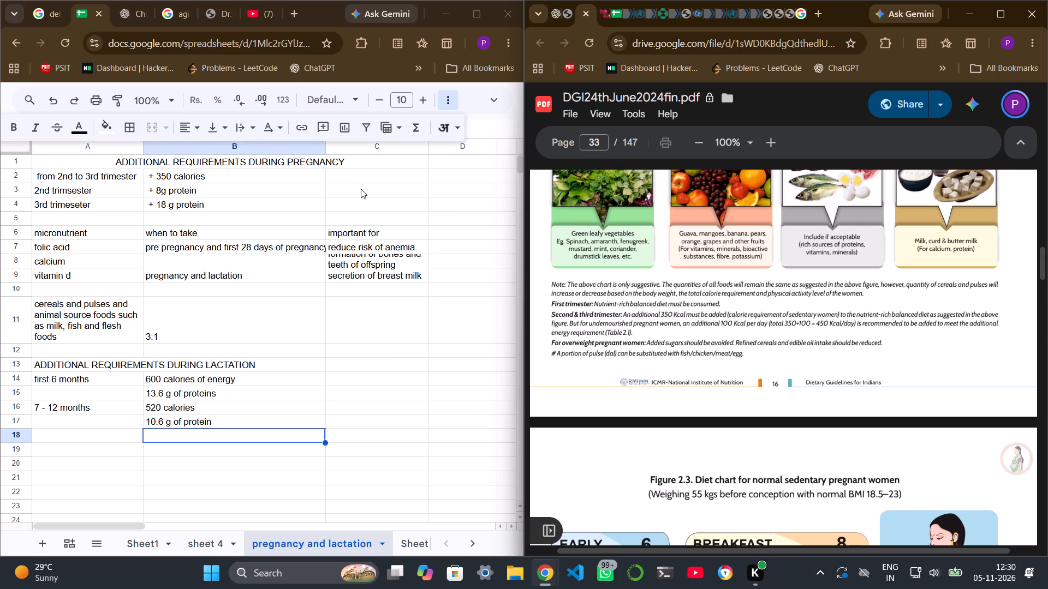
# Insert a blank row above the "from 2nd to 3rd trimester" row in the "pregnancy and lactation" sheet.
pyautogui.click(361, 189)
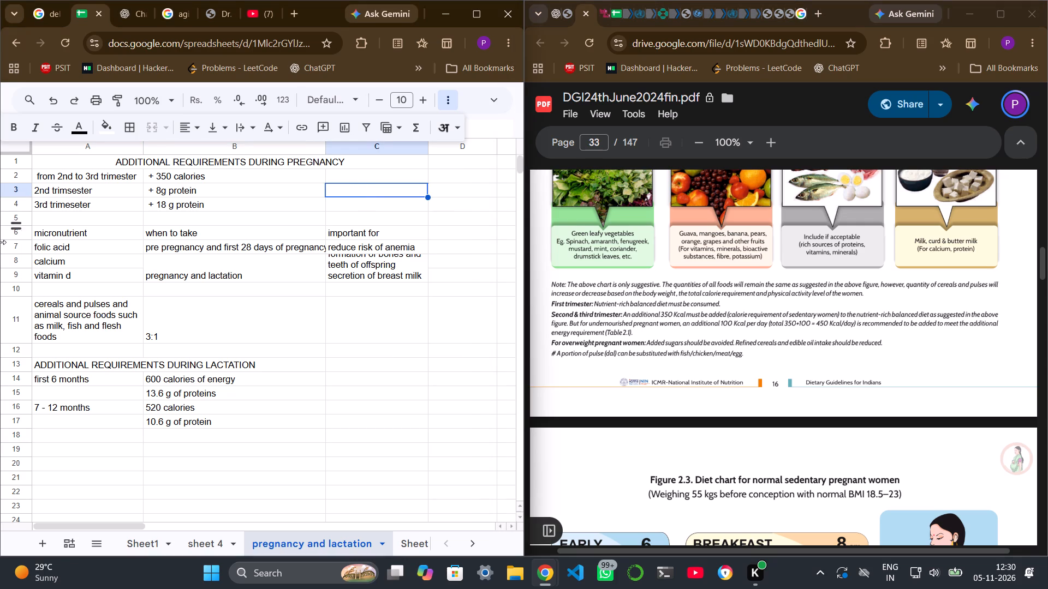
pyautogui.click(20, 176)
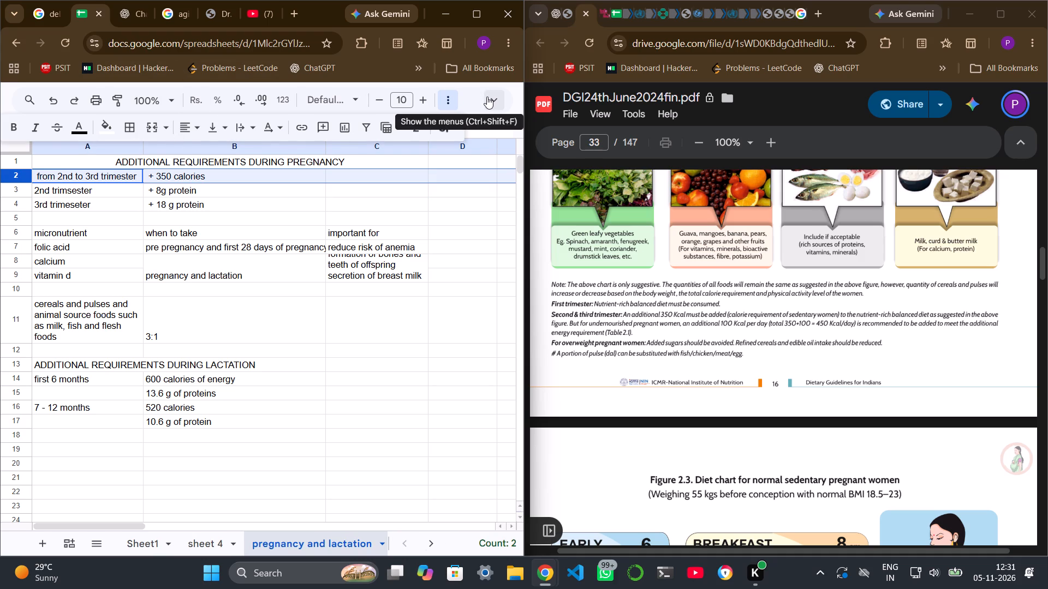
pyautogui.click(486, 17)
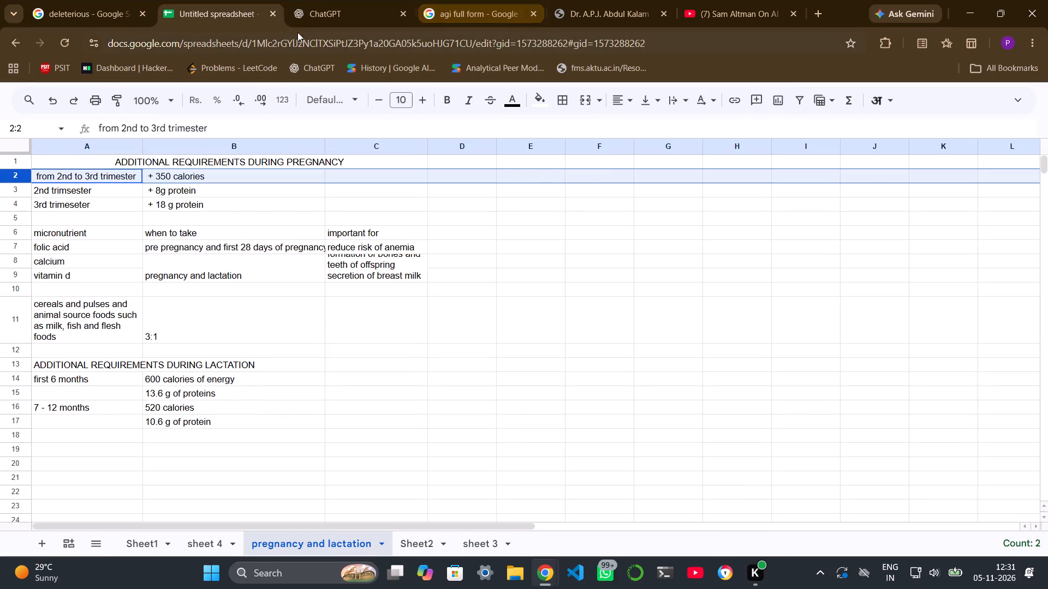
pyautogui.click(1022, 105)
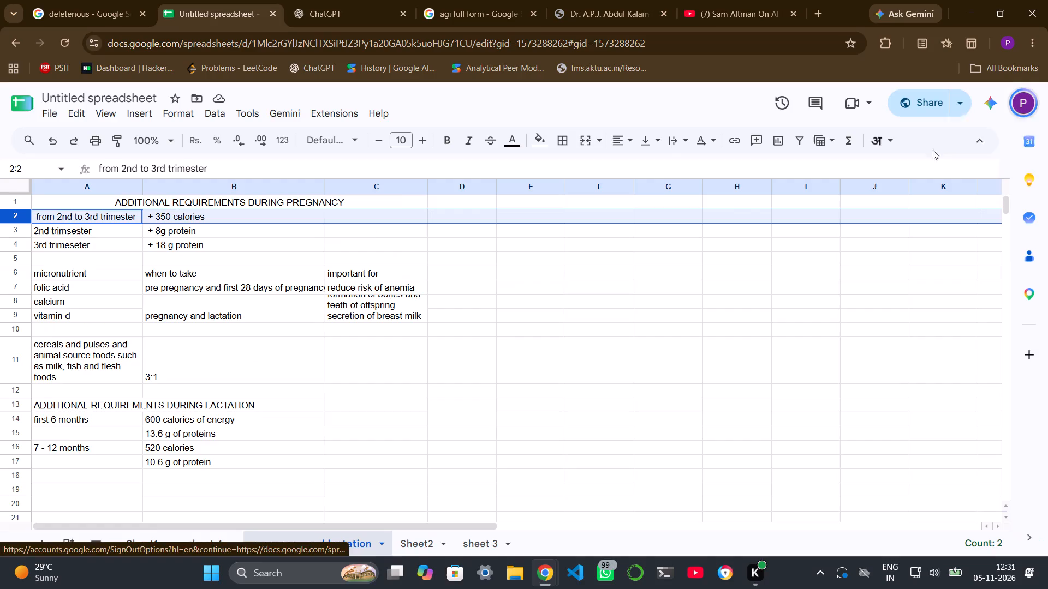
pyautogui.click(133, 112)
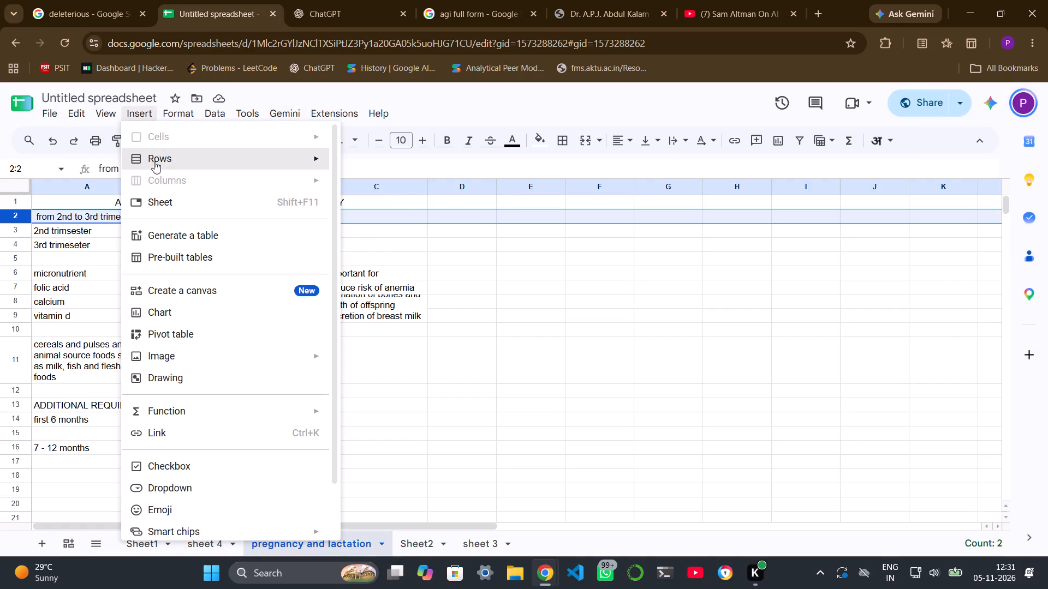
pyautogui.click(390, 173)
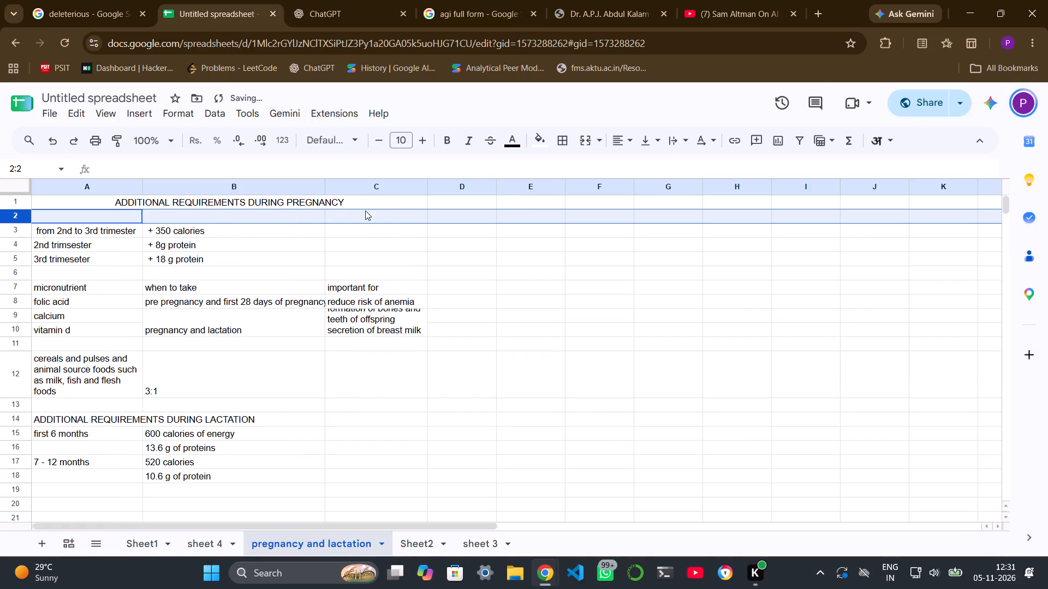
pyautogui.click(365, 212)
# Enter the column heading "healthy woman" in cell B2 of the new row.
pyautogui.click(290, 218)
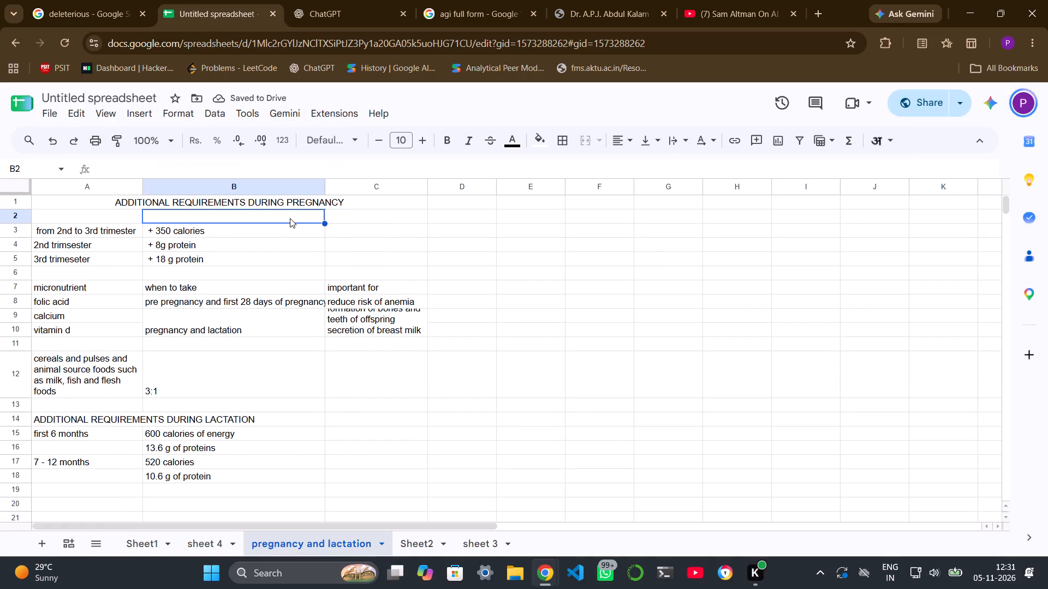
pyautogui.write('heal')
pyautogui.write('th7')
pyautogui.press('BackSpace')
pyautogui.write('y')
pyautogui.press('space')
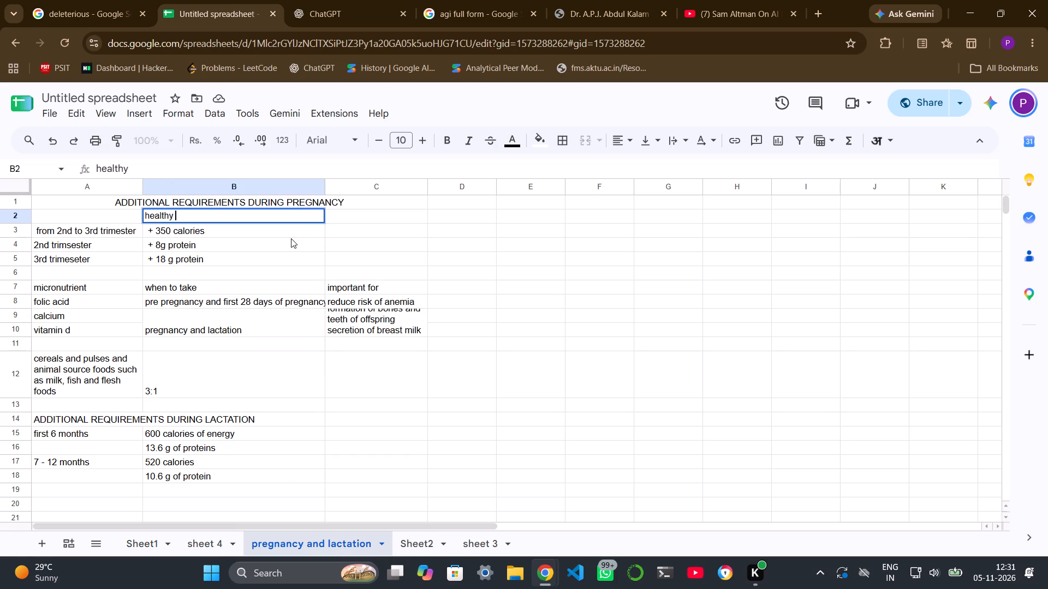
pyautogui.write('wome')
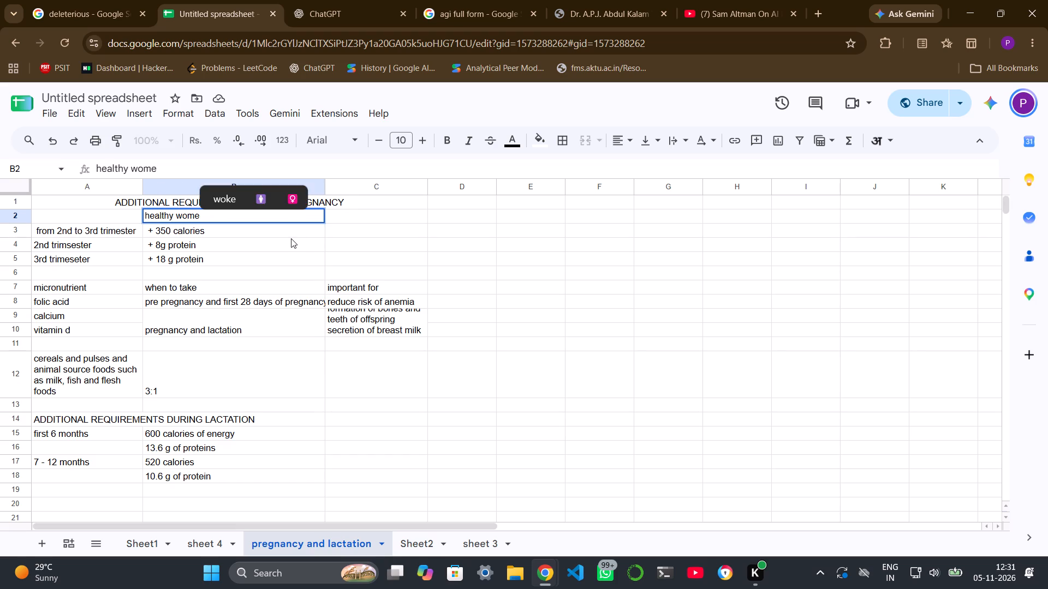
pyautogui.press('BackSpace')
pyautogui.write('am')
pyautogui.press('BackSpace')
pyautogui.press('n')
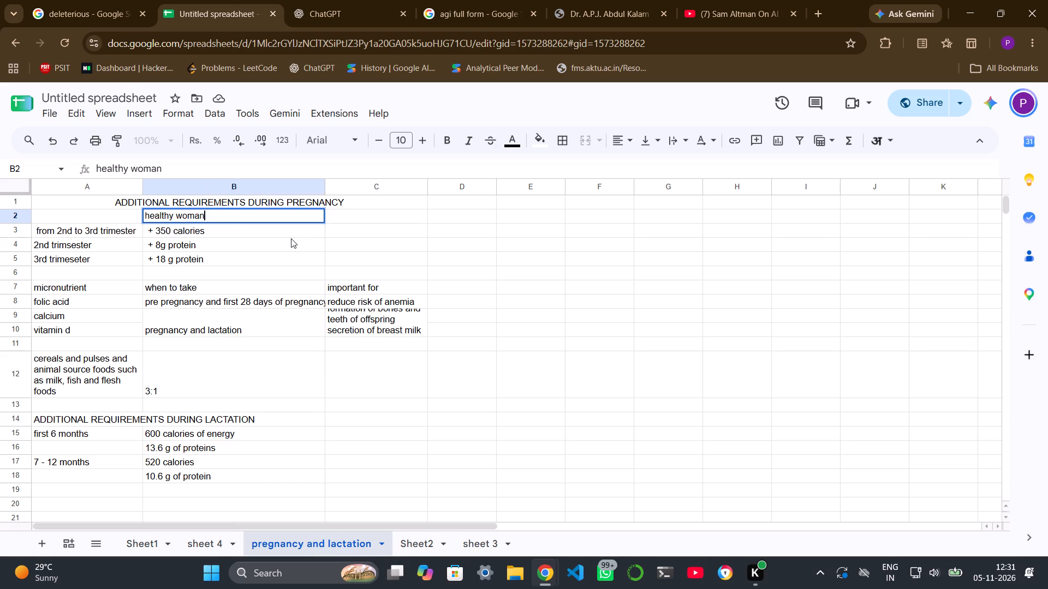
pyautogui.press('Right')
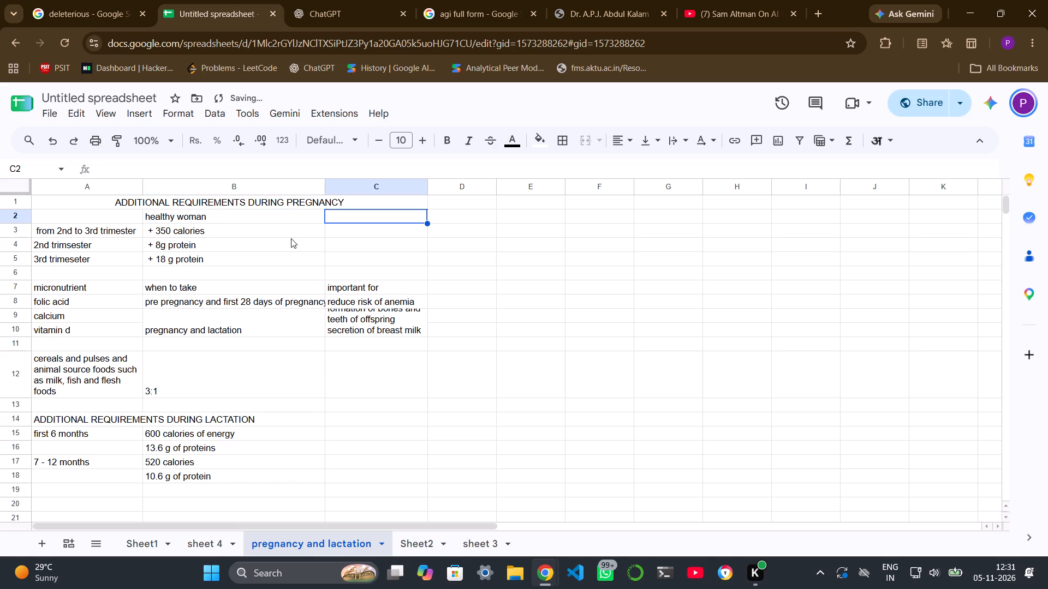
# Enter the column heading "undernourished" in cell C2.
pyautogui.write('undernourished')
pyautogui.press('space')
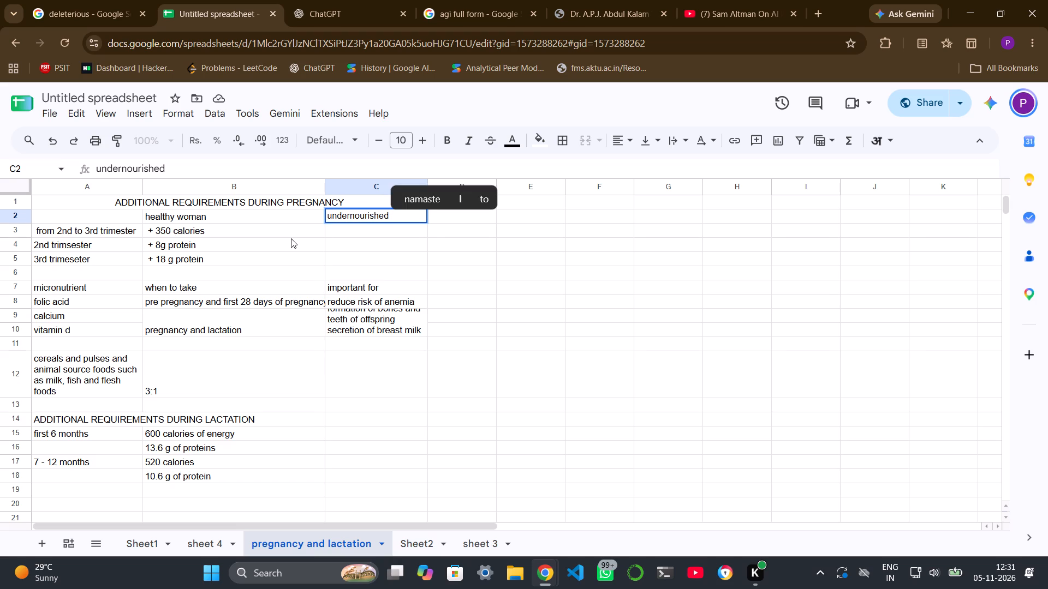
pyautogui.press('Return')
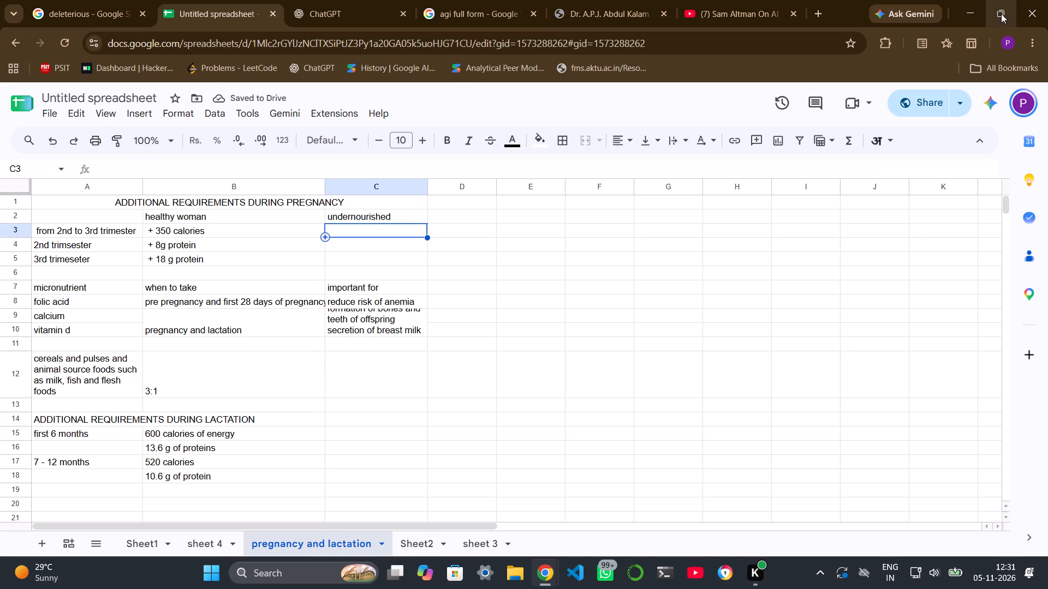
# Enter "450 calories" in cell C3 as the undernourished woman's requirement from the 2nd to 3rd trimester.
pyautogui.click(921, 45)
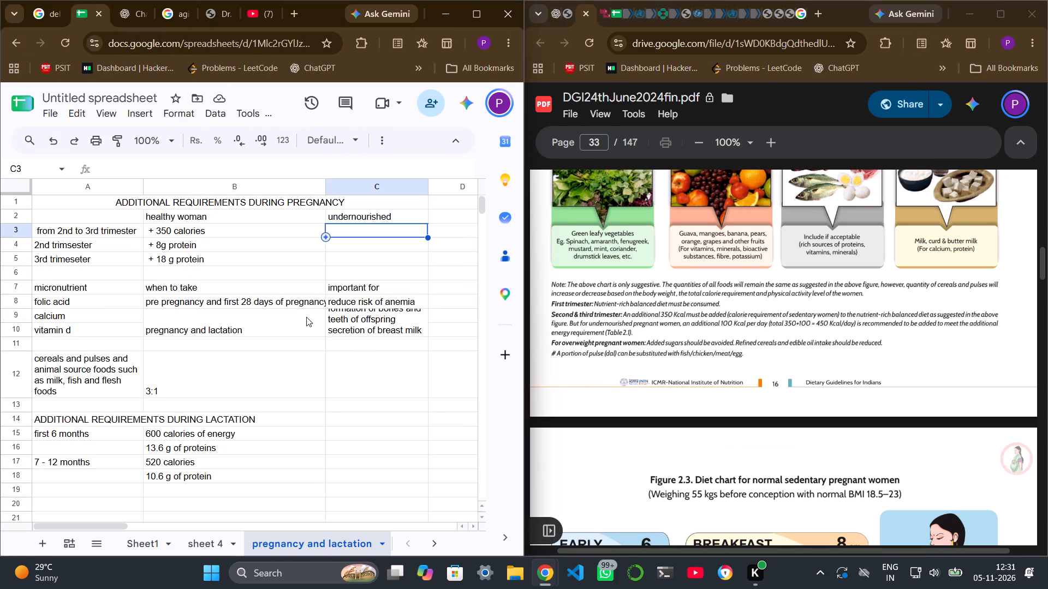
pyautogui.doubleClick(353, 230)
pyautogui.write('450')
pyautogui.press('space')
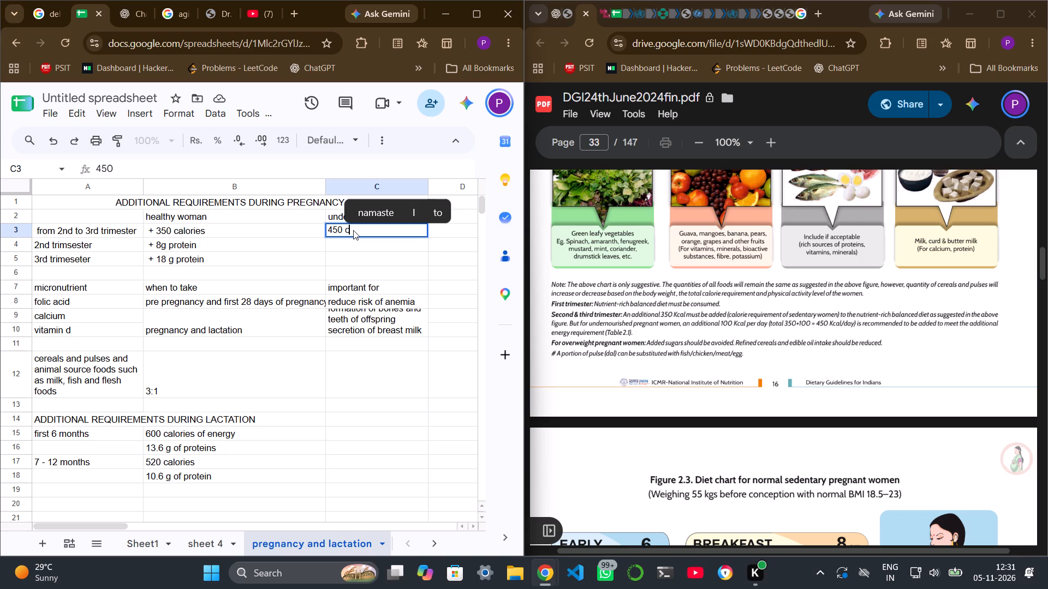
pyautogui.press('BackSpace')
pyautogui.press('BackSpace')
pyautogui.write('cal')
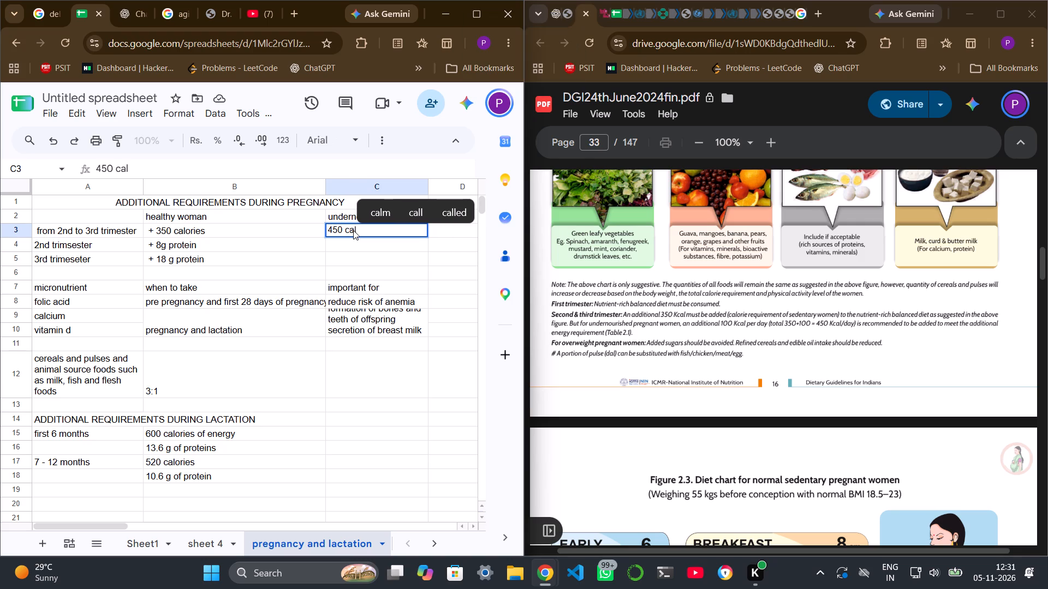
pyautogui.write('pries')
pyautogui.press('BackSpace')
pyautogui.press('BackSpace')
pyautogui.press('BackSpace')
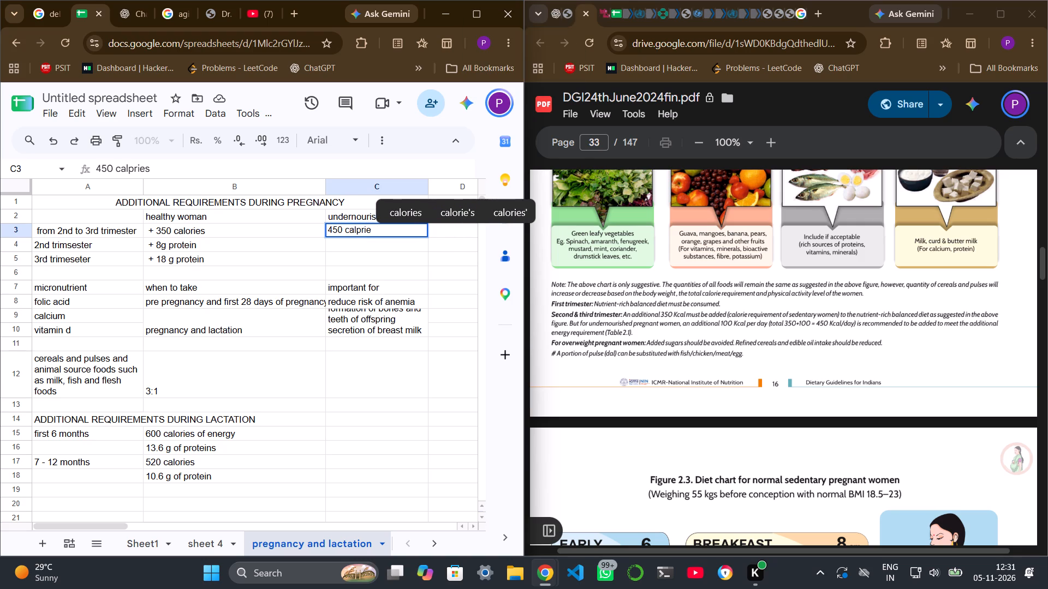
pyautogui.press('BackSpace')
pyautogui.press('BackSpace')
pyautogui.write('ories')
pyautogui.press('Return')
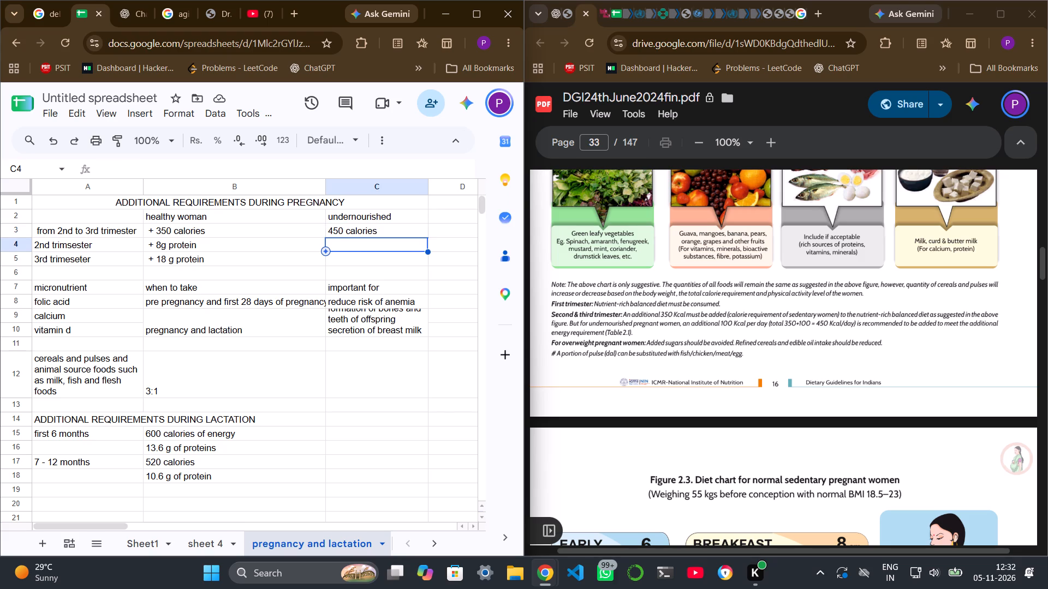
# Select the empty heading cell D2 beside "undernourished" for another column heading.
pyautogui.scroll(-1, 665, 328)
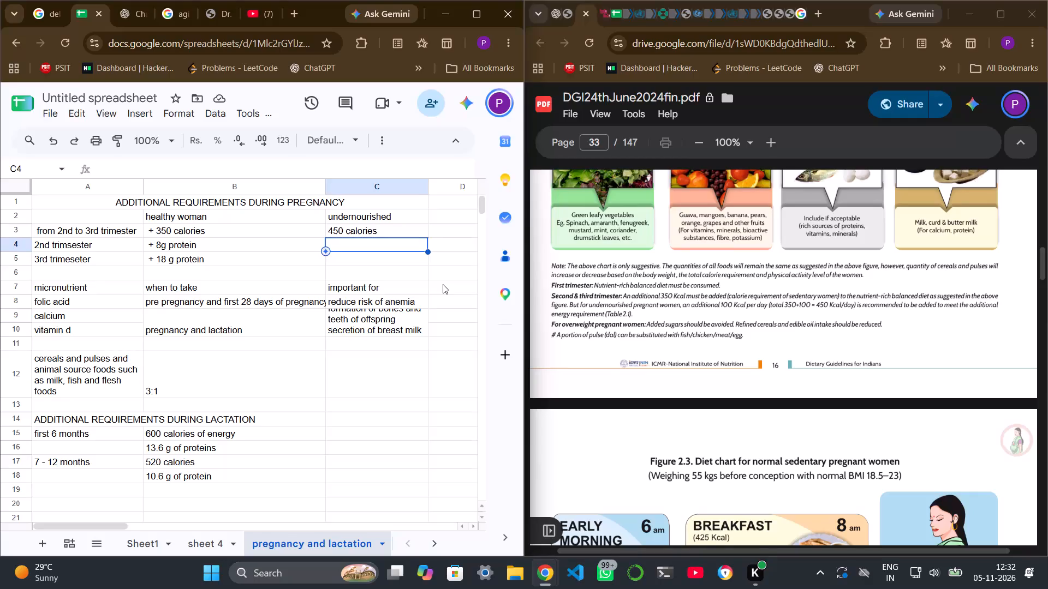
pyautogui.hscroll(-1, 422, 248)
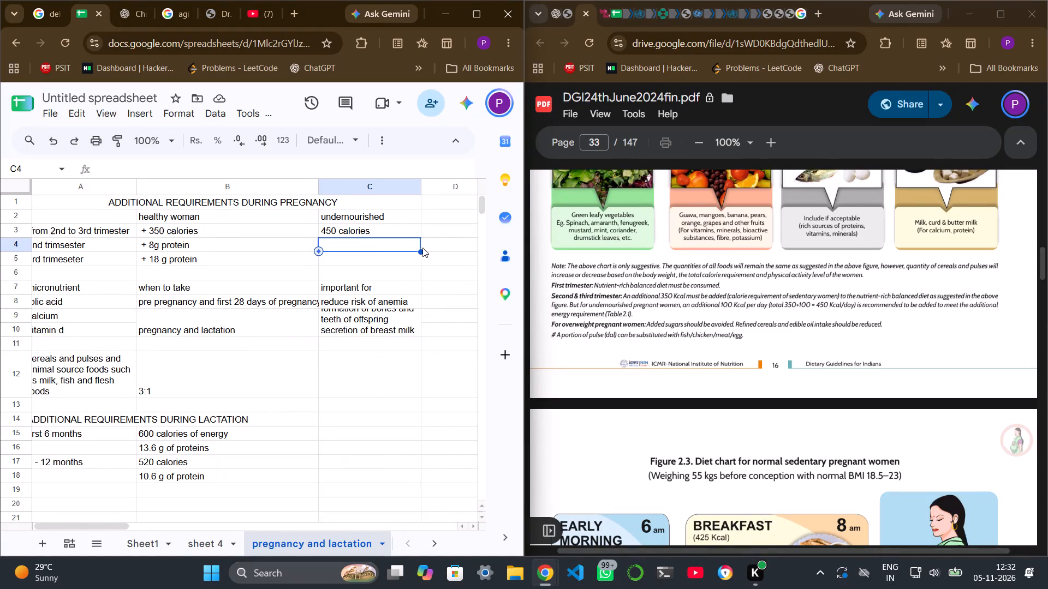
pyautogui.hscroll(-1, 422, 248)
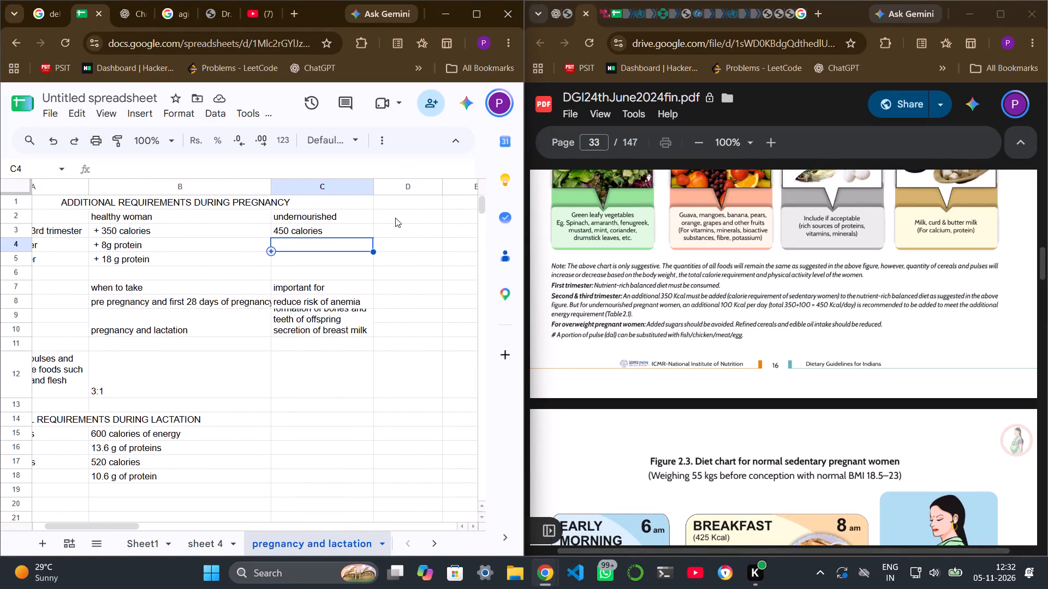
pyautogui.click(395, 218)
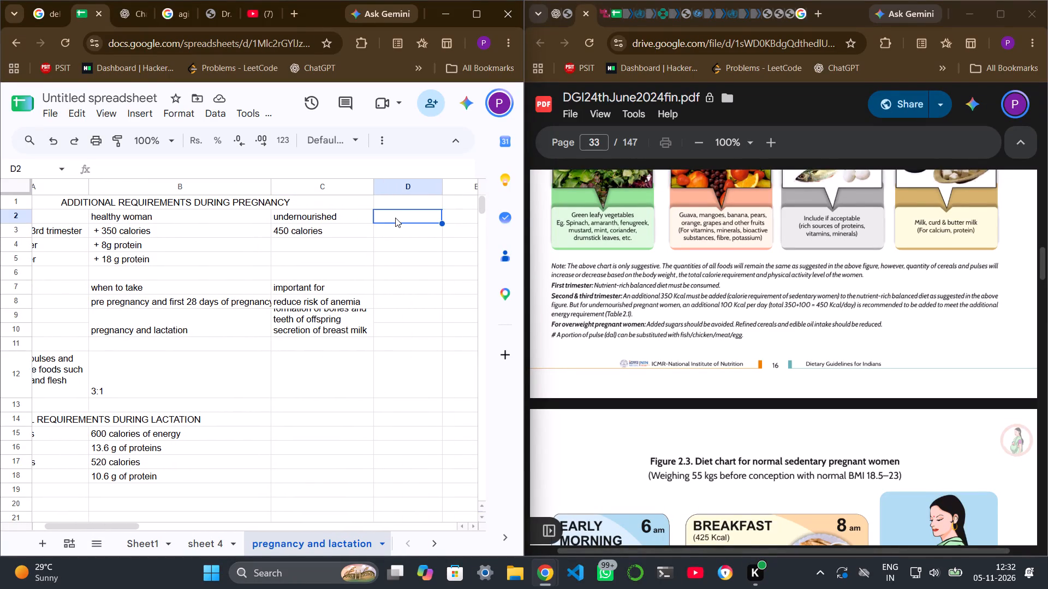
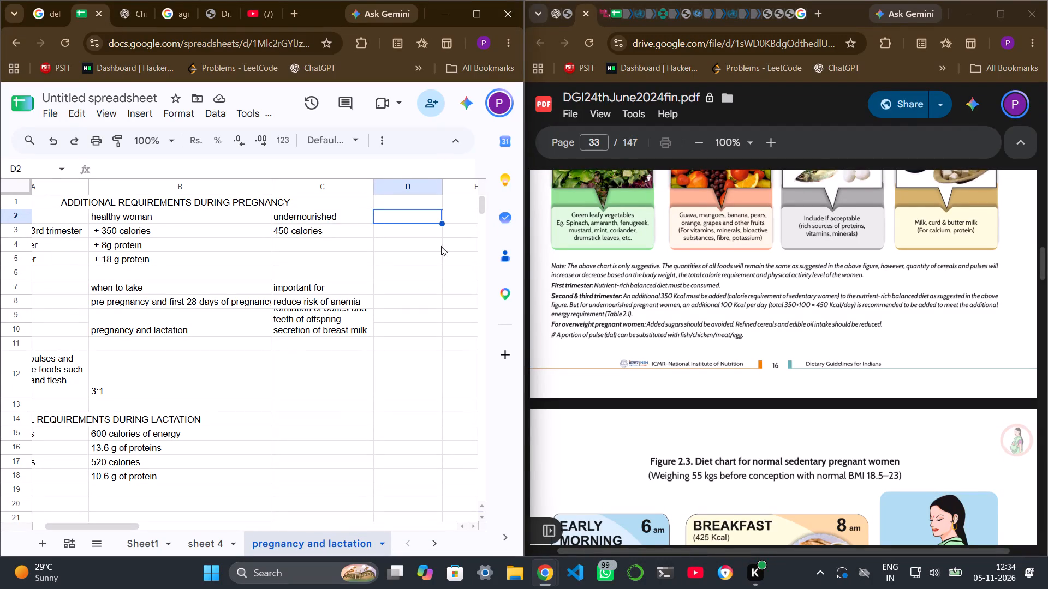
# Examine the Figure 2.3 diet chart for normal sedentary pregnant women in the guidelines PDF.
pyautogui.scroll(-3, 623, 395)
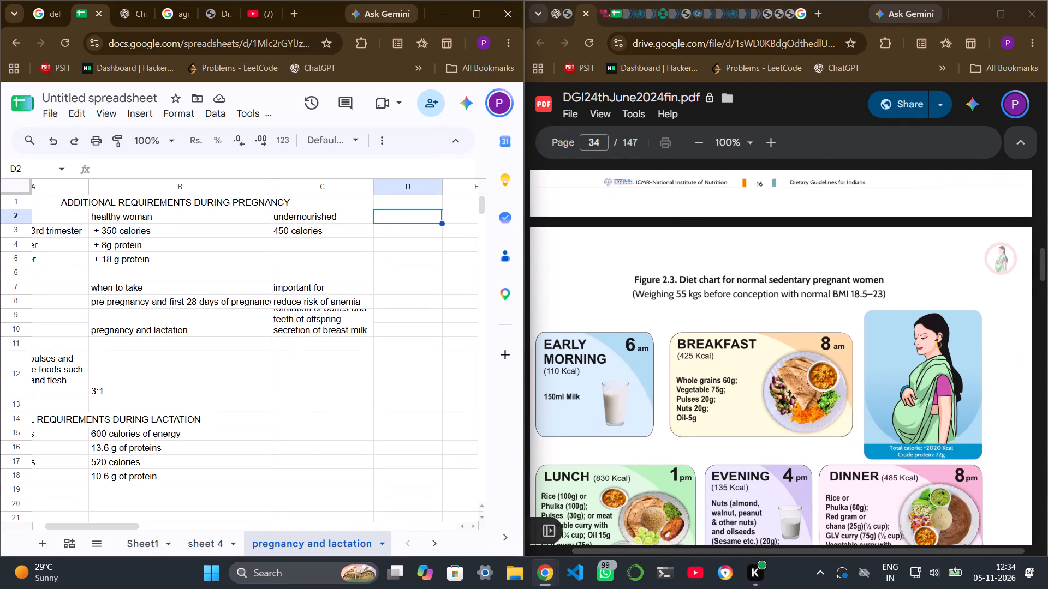
pyautogui.scroll(-2, 623, 395)
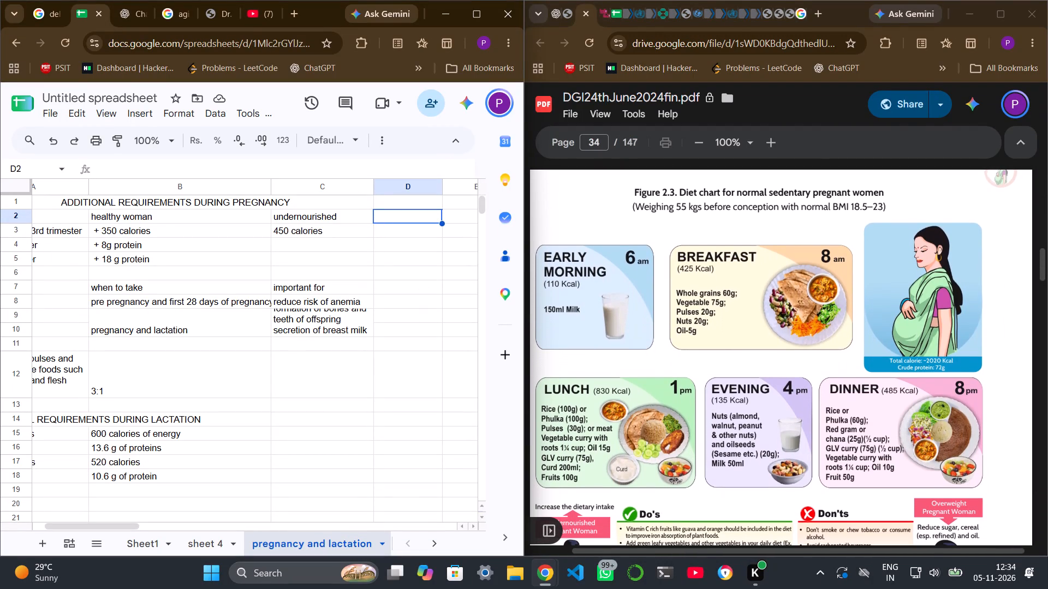
pyautogui.scroll(-1, 623, 395)
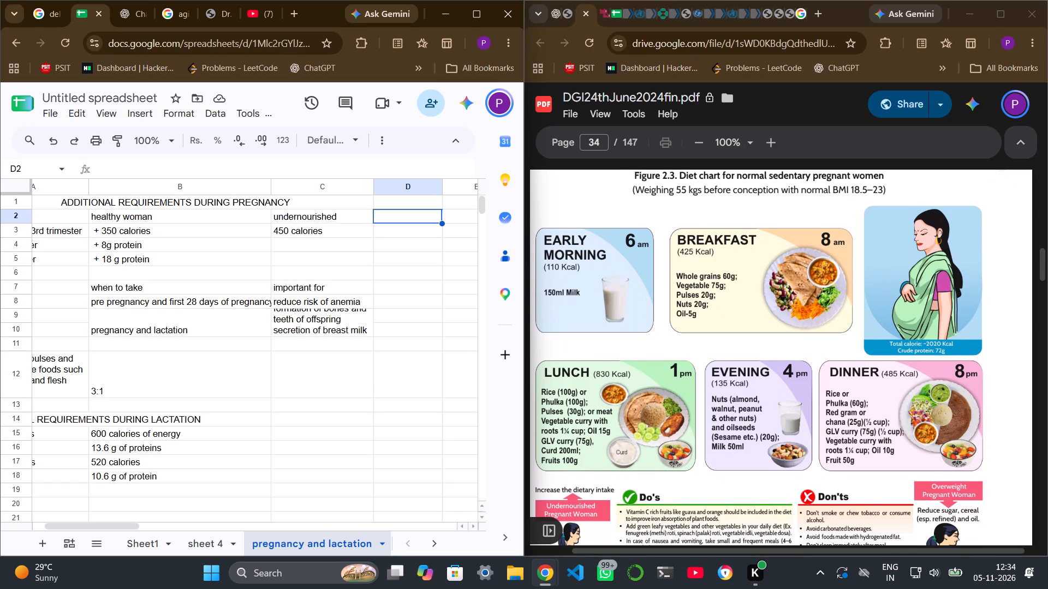
pyautogui.scroll(-1, 623, 395)
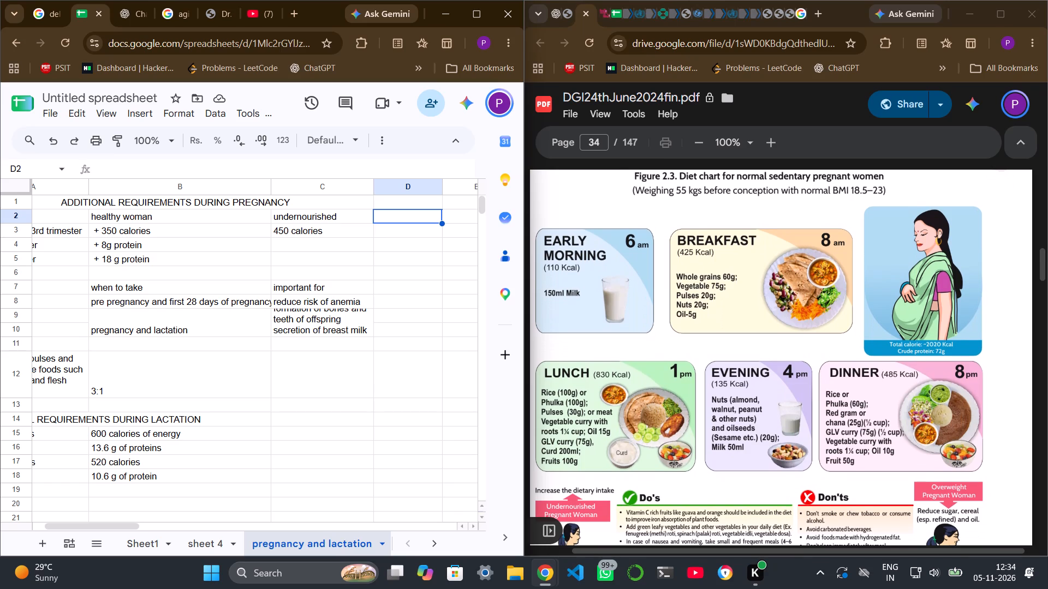
pyautogui.scroll(-1, 623, 395)
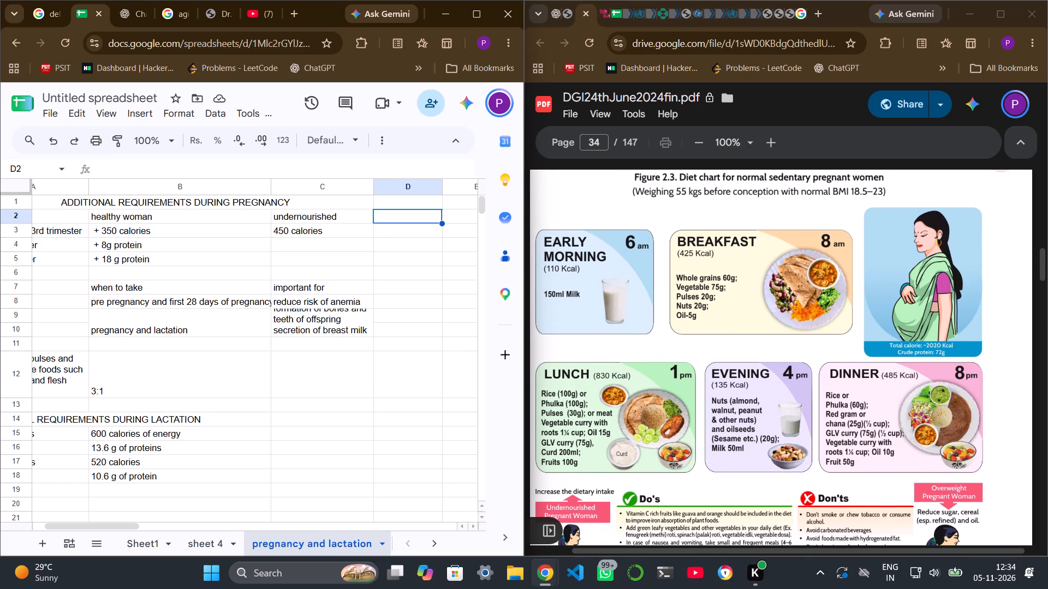
pyautogui.scroll(-2, 623, 395)
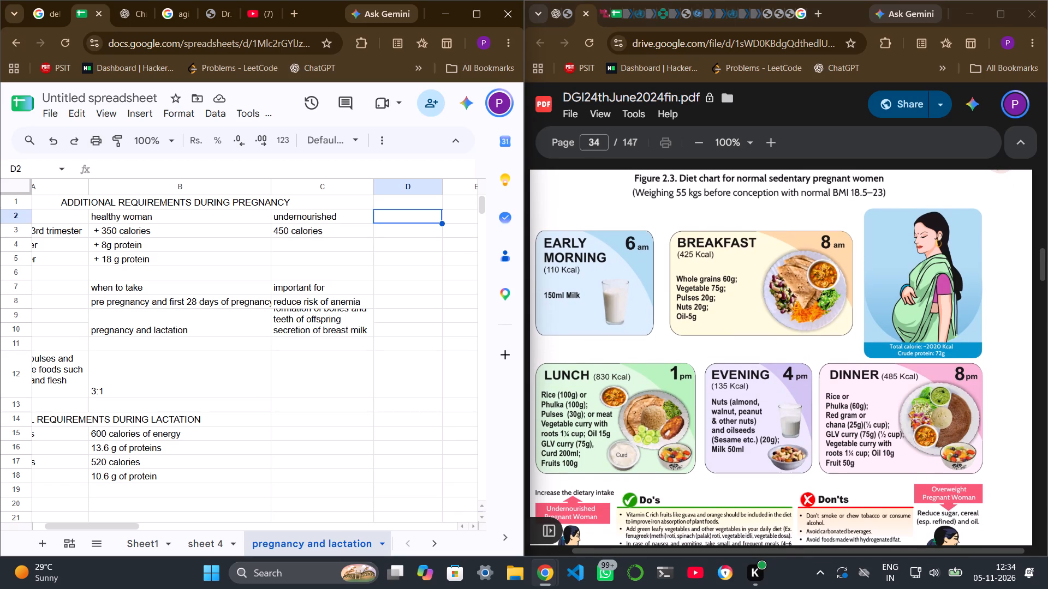
pyautogui.scroll(-4, 623, 395)
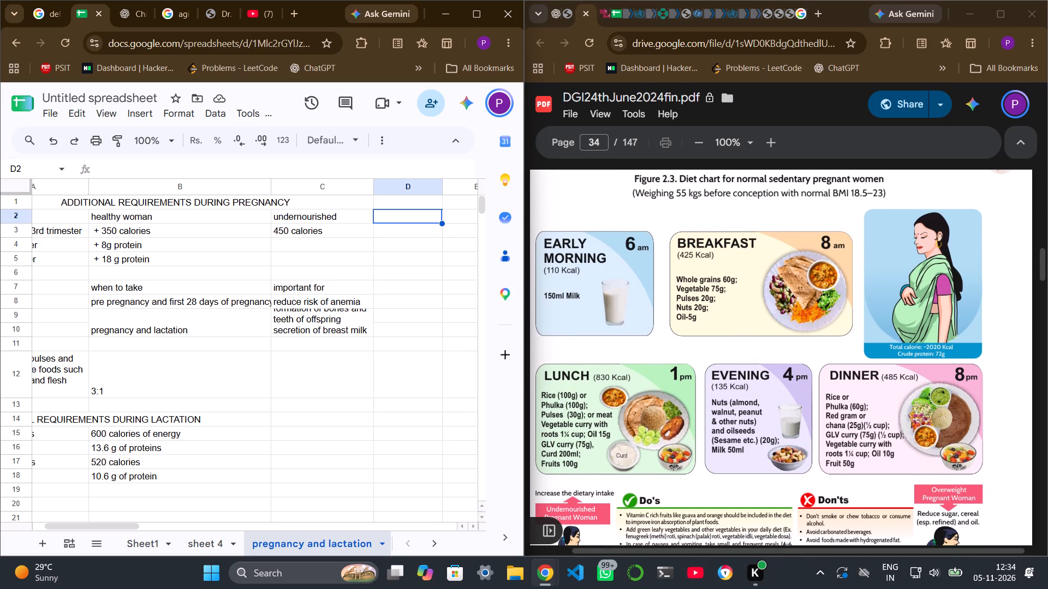
pyautogui.scroll(-4, 623, 395)
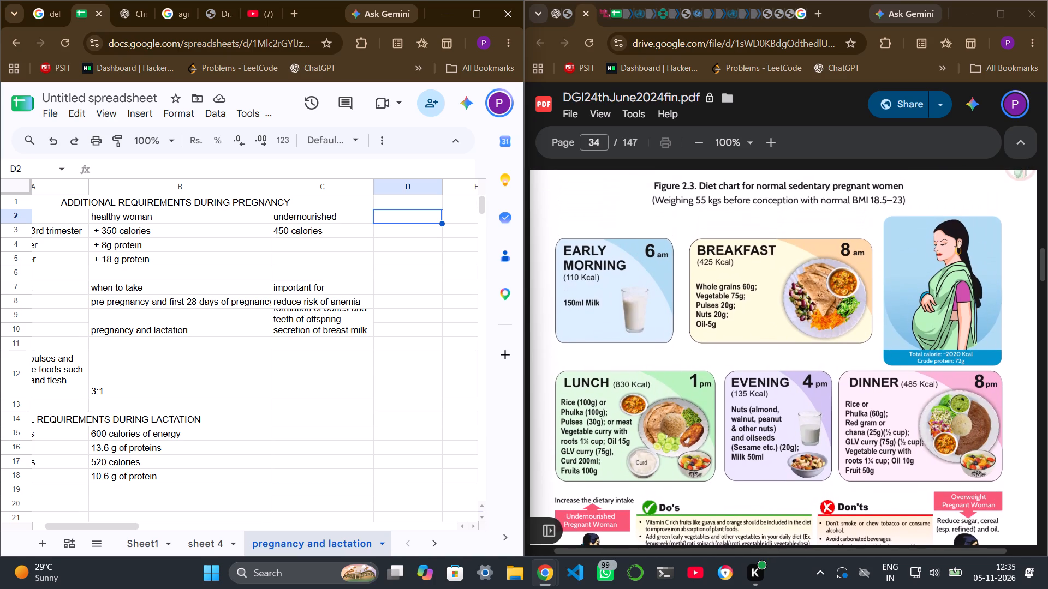
# Enter the section title "diet chart" in cell A20, below the lactation requirements.
pyautogui.hscroll(2, 140, 490)
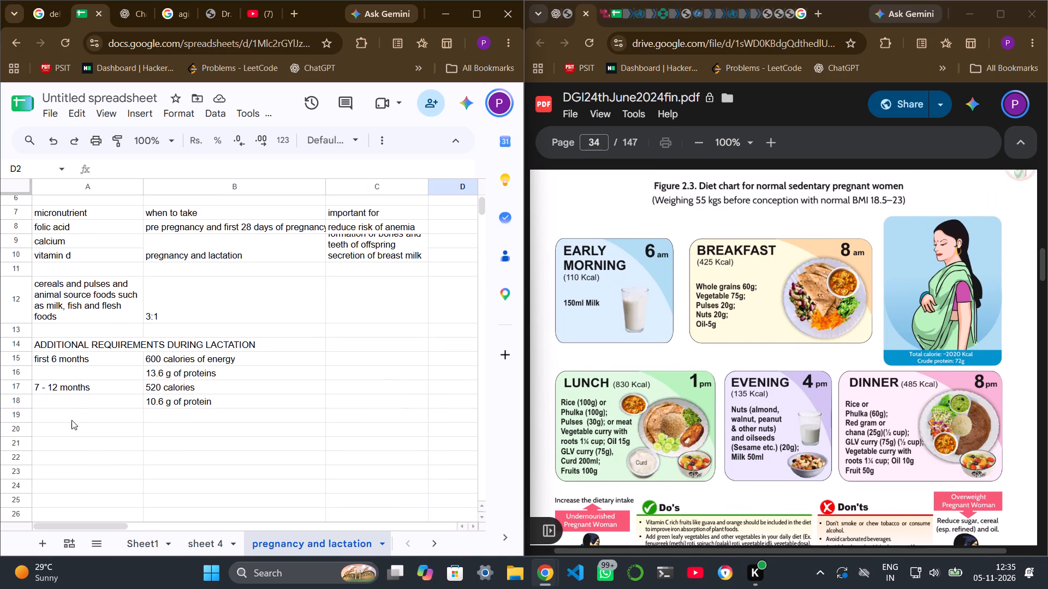
pyautogui.click(80, 438)
pyautogui.click(80, 438)
pyautogui.write('diet chart')
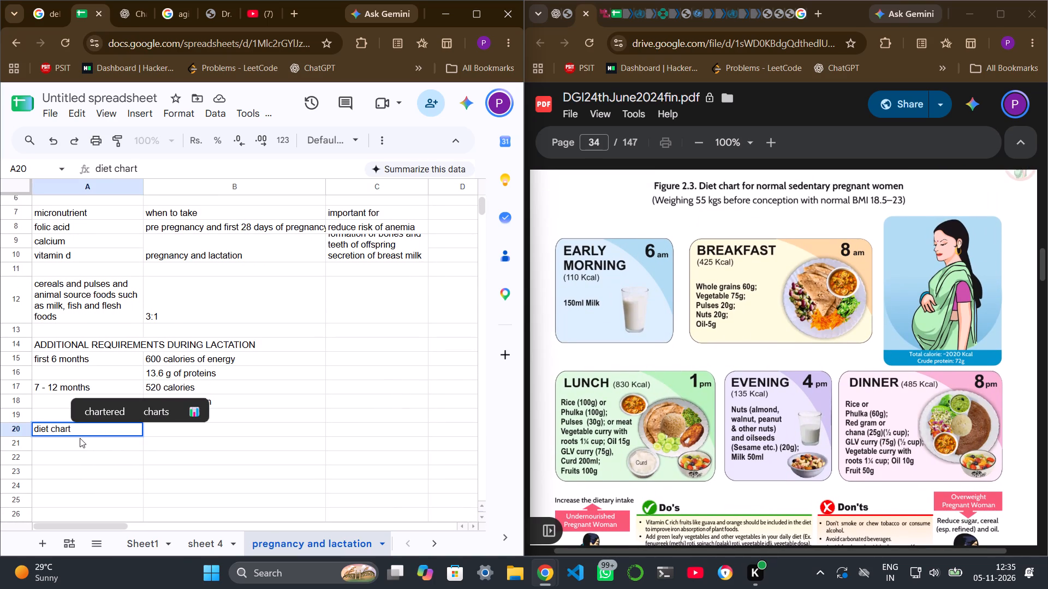
pyautogui.press('Return')
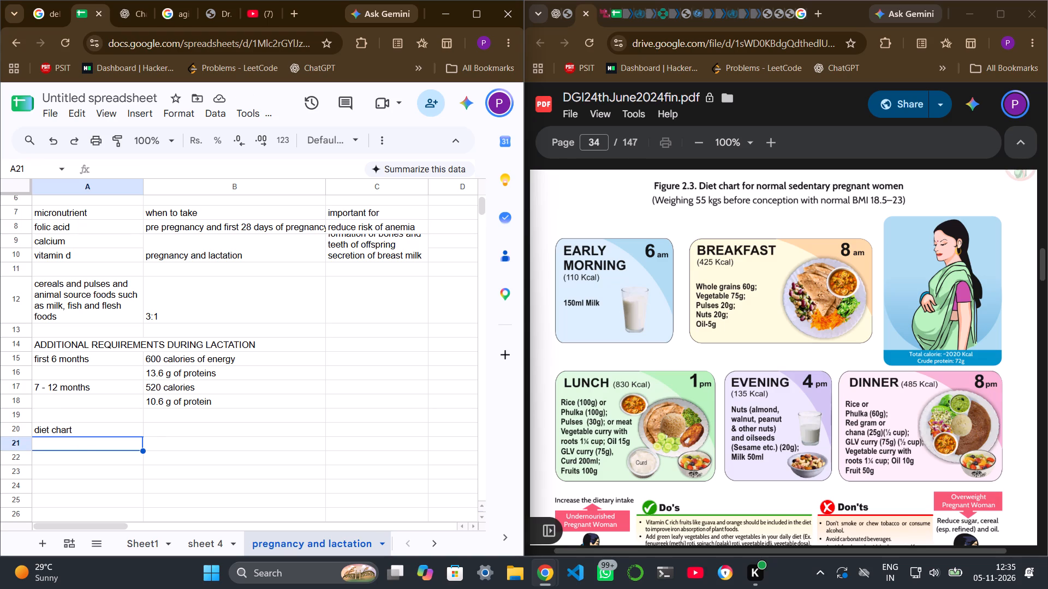
# Enter the diet chart column headings "time", "food" and "calories" in cells A21 to C21.
pyautogui.click(31, 277)
pyautogui.write('time')
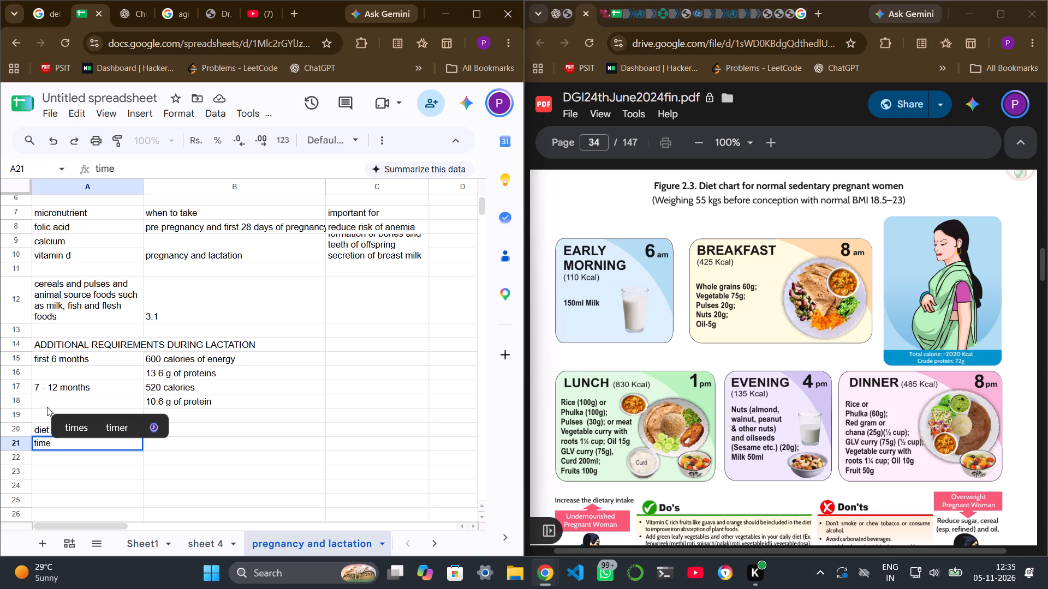
pyautogui.press('Right')
pyautogui.write('calories')
pyautogui.press('Right')
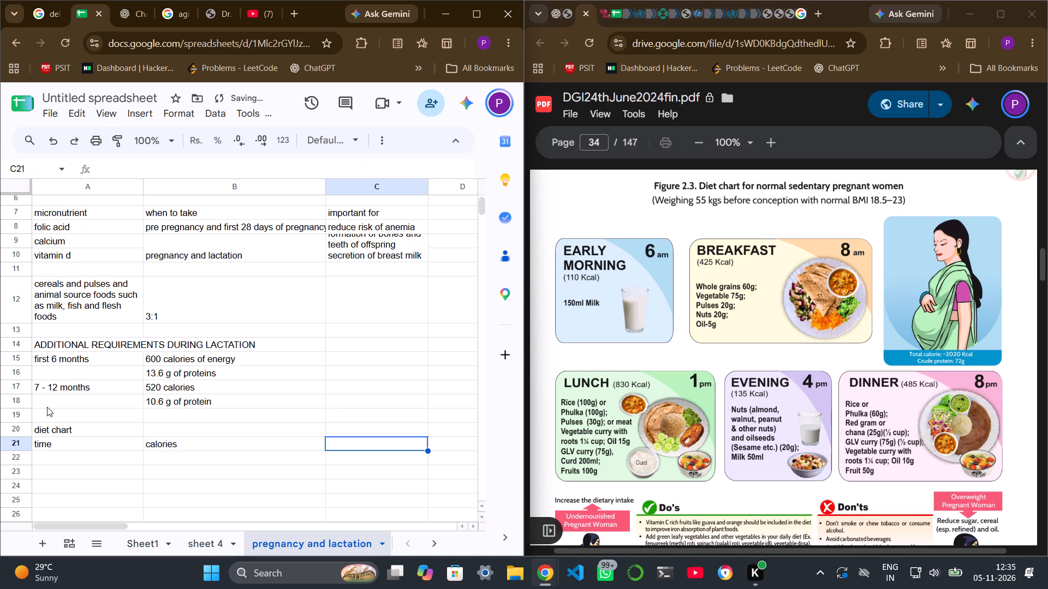
pyautogui.write('fo')
pyautogui.press('BackSpace')
pyautogui.press('BackSpace')
pyautogui.press('BackSpace')
pyautogui.press('BackSpace')
pyautogui.press('BackSpace')
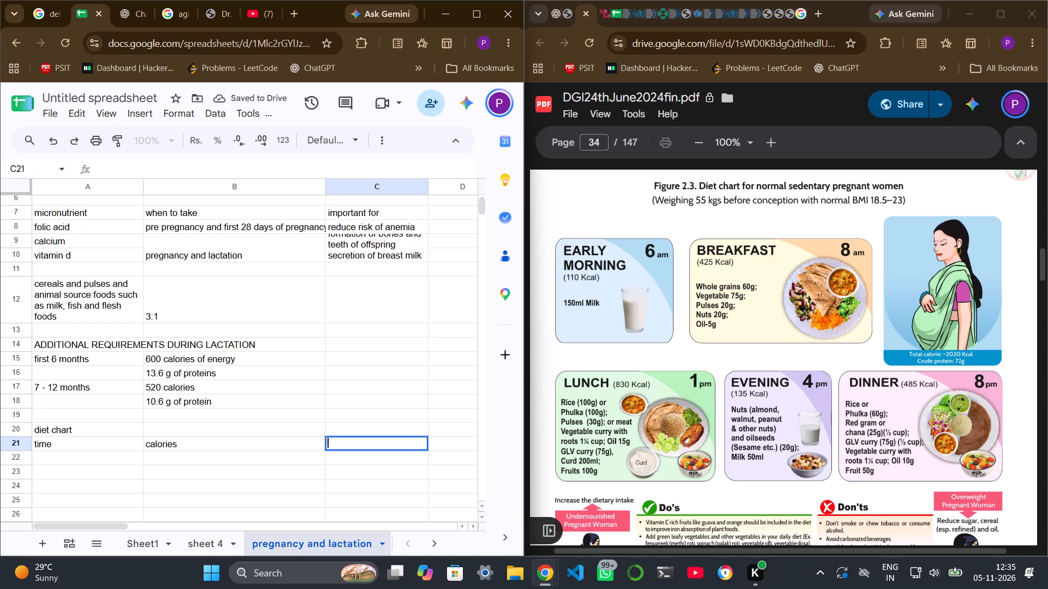
pyautogui.press('Left')
pyautogui.write('food')
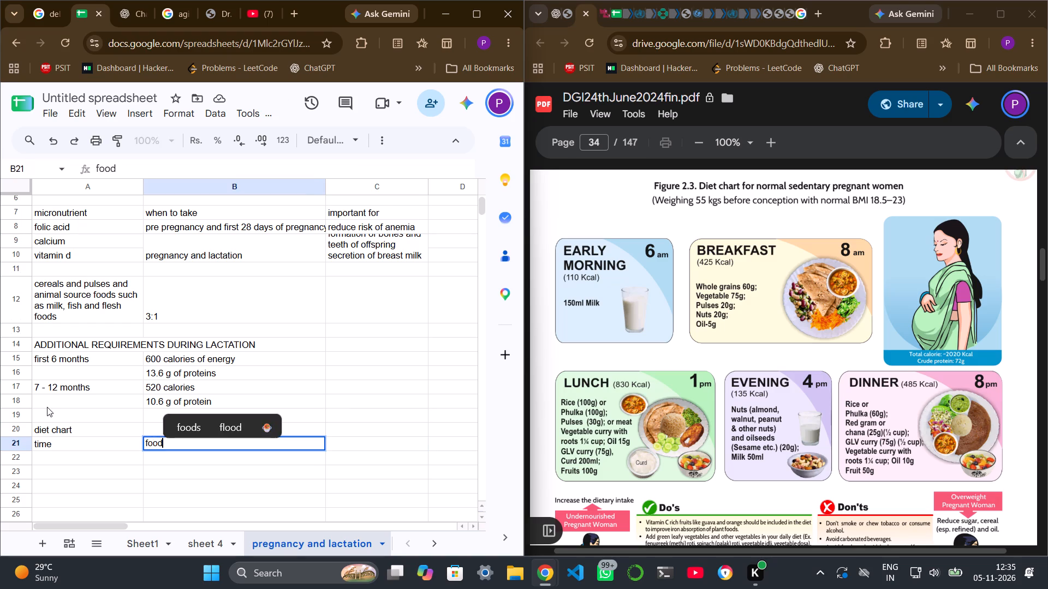
pyautogui.press('Right')
pyautogui.write('calories')
pyautogui.press('Return')
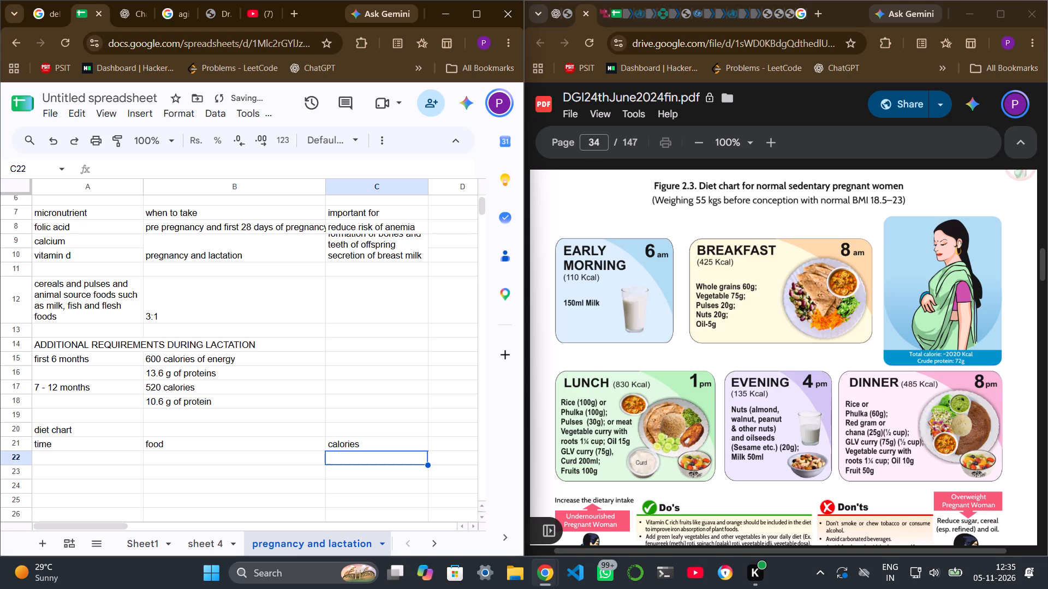
# Replace the heading in C21 with "weight" and enter "calories" in D21.
pyautogui.press('Up')
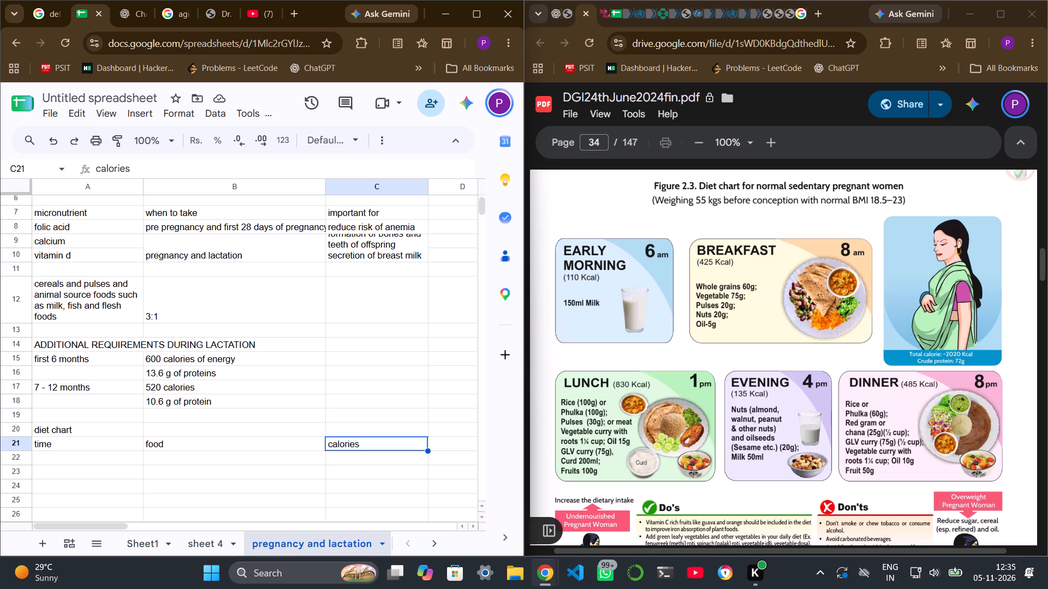
pyautogui.press('Right')
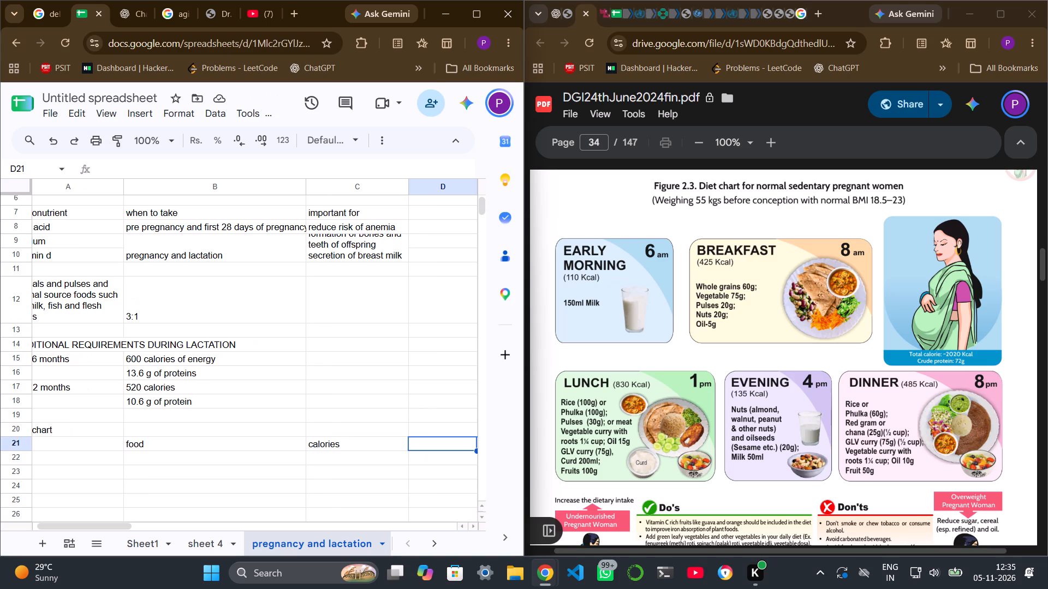
pyautogui.press('space')
pyautogui.press('BackSpace')
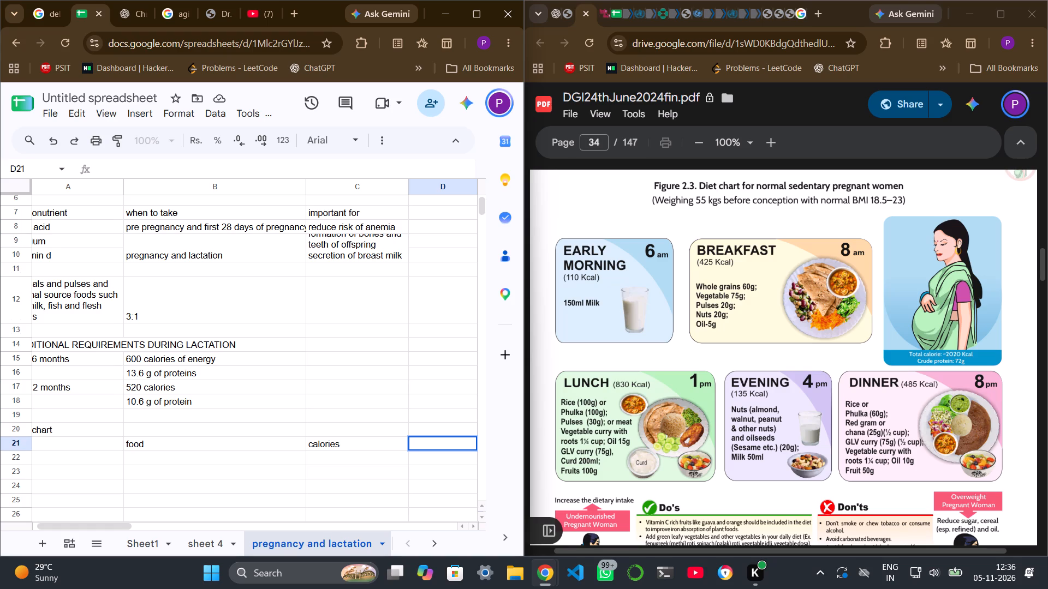
pyautogui.press('Left')
pyautogui.write('weight')
pyautogui.press('Right')
pyautogui.write('ca')
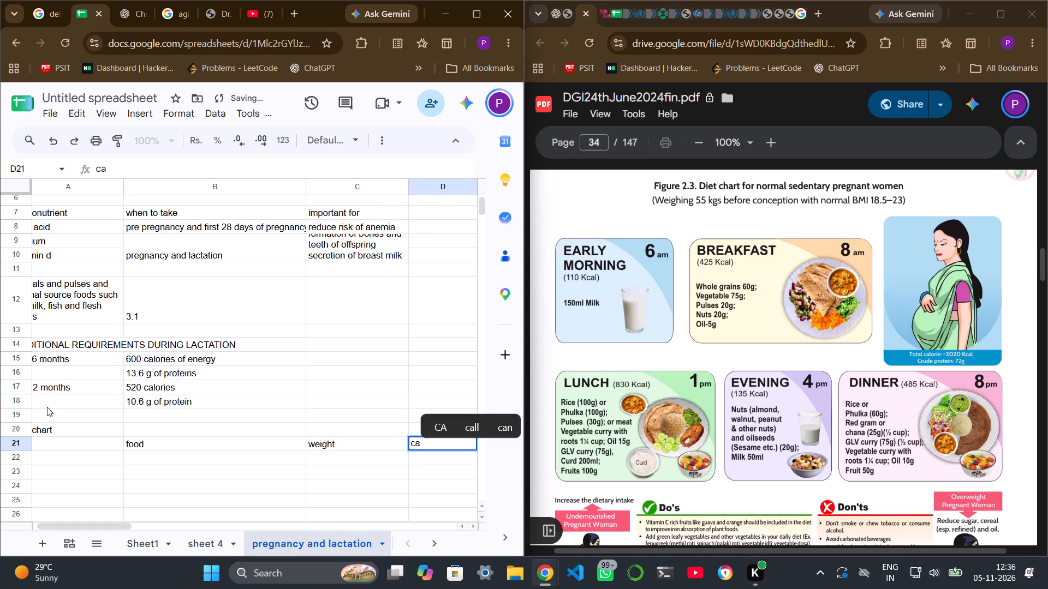
pyautogui.write('lories')
pyautogui.press('Return')
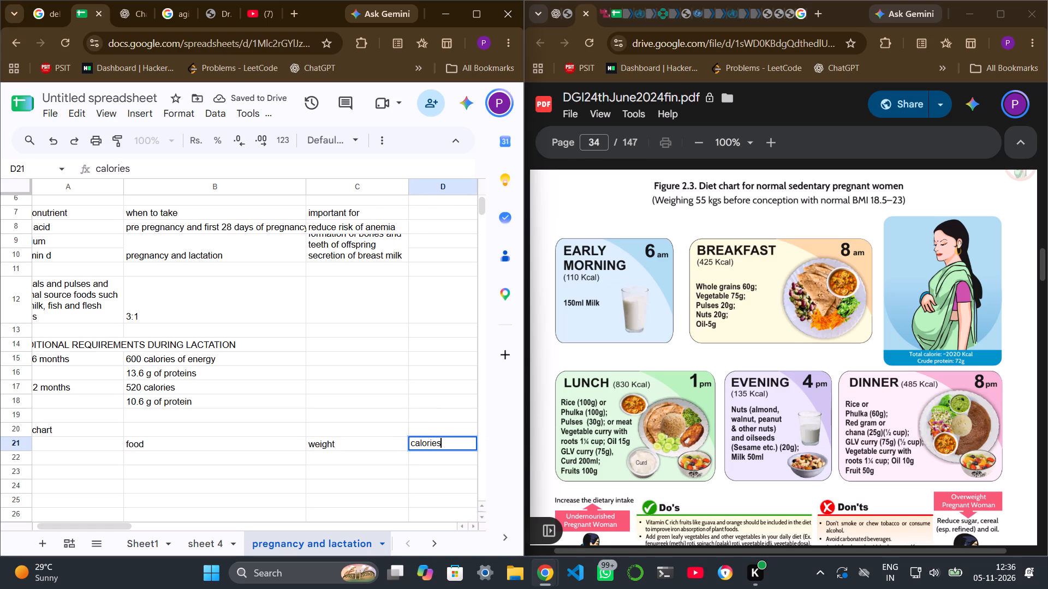
# Enter "6am" in cell A22 as the early morning meal time.
pyautogui.press('Left')
pyautogui.press('Left')
pyautogui.press('Left')
pyautogui.press('Left')
pyautogui.press('Left')
pyautogui.press('Left')
pyautogui.press('Left')
pyautogui.press('Left')
pyautogui.press('Left')
pyautogui.press('Left')
pyautogui.press('Left')
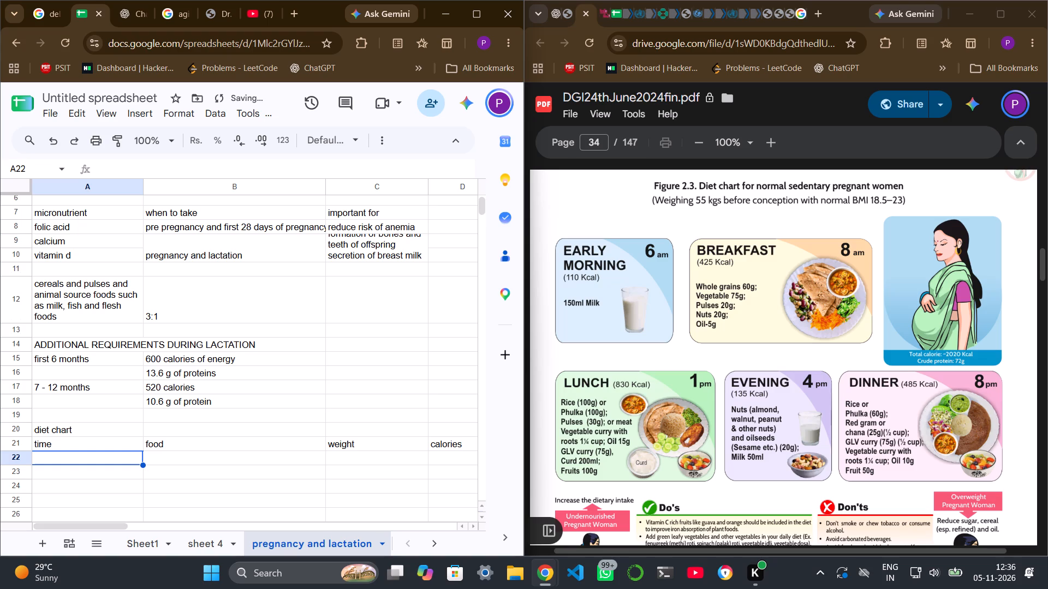
pyautogui.write('6 a,')
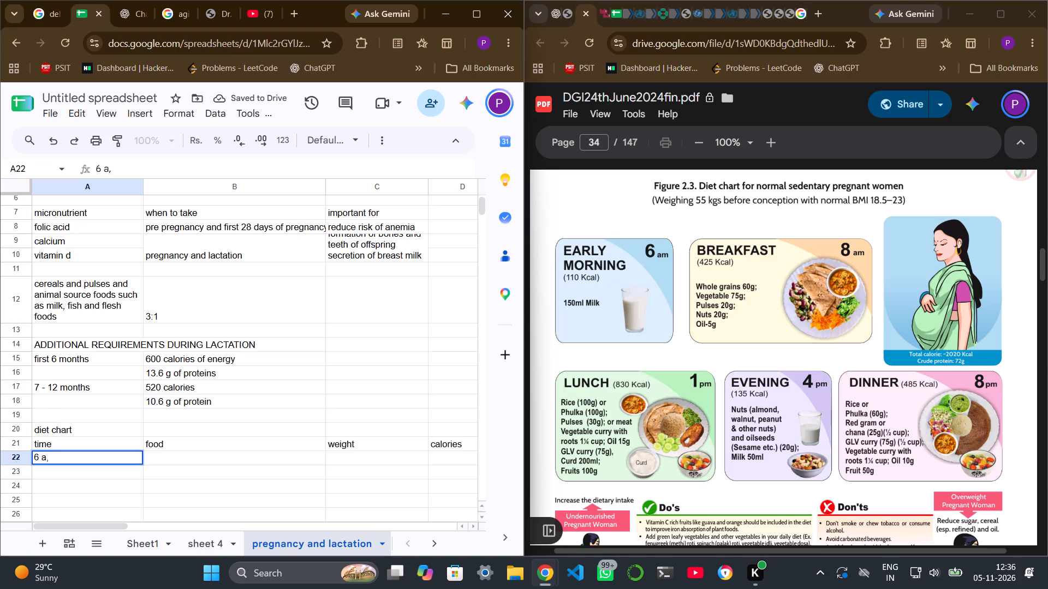
pyautogui.press('Right')
pyautogui.press('Left')
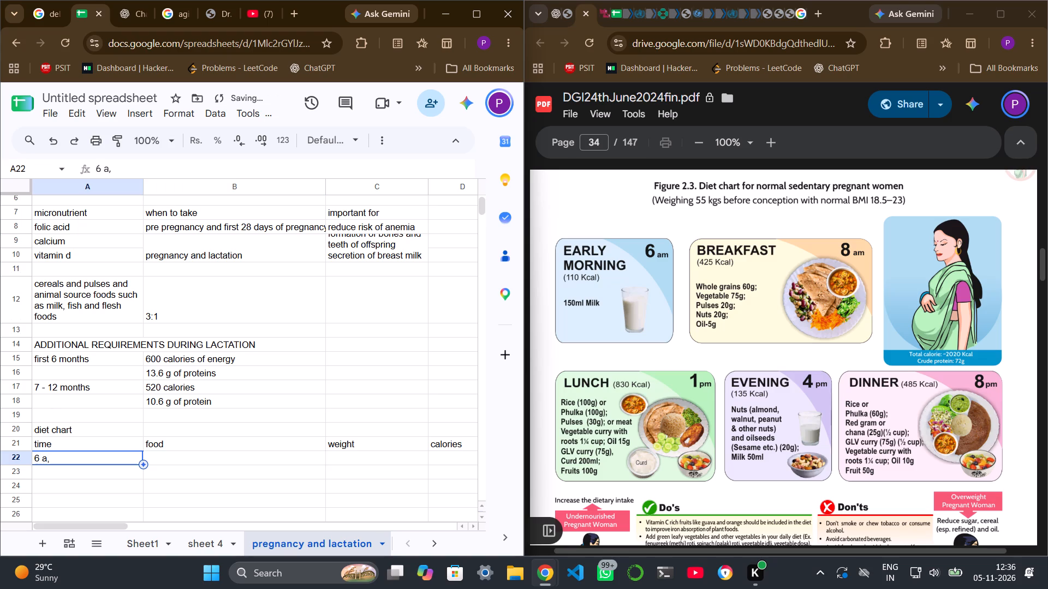
pyautogui.write('6am')
pyautogui.press('Up')
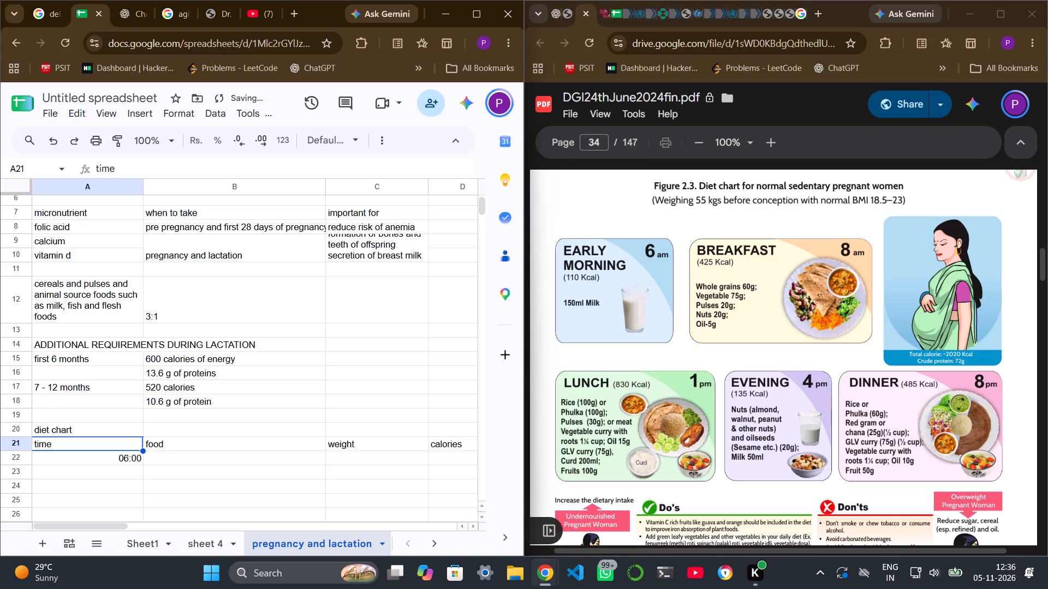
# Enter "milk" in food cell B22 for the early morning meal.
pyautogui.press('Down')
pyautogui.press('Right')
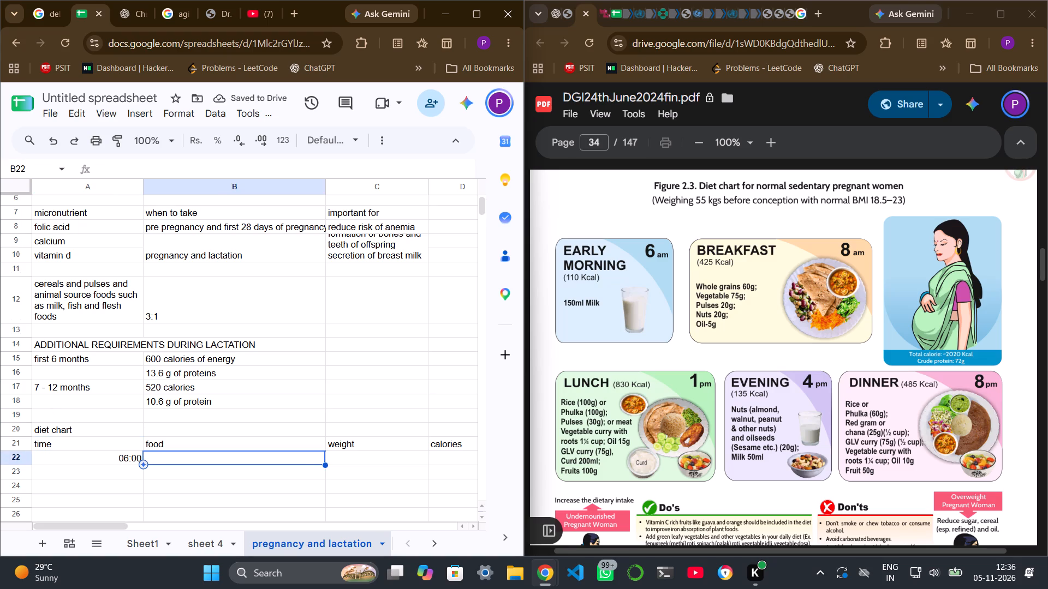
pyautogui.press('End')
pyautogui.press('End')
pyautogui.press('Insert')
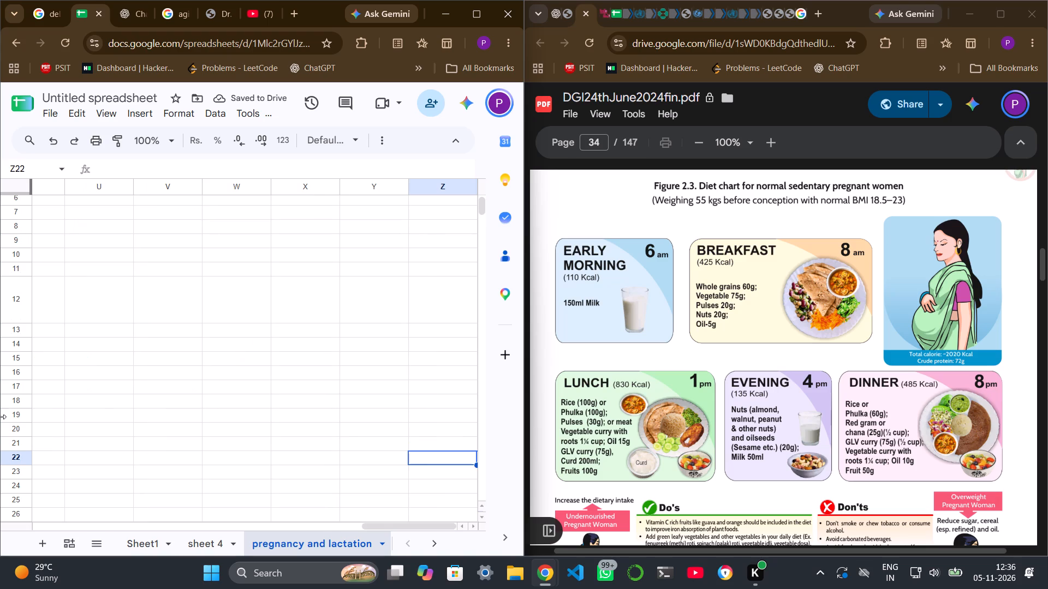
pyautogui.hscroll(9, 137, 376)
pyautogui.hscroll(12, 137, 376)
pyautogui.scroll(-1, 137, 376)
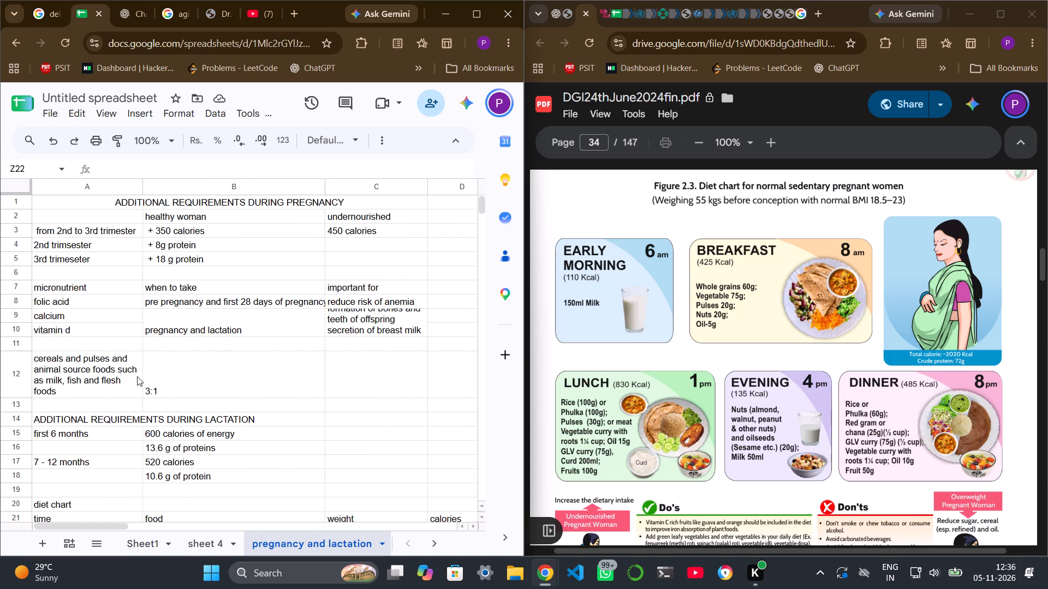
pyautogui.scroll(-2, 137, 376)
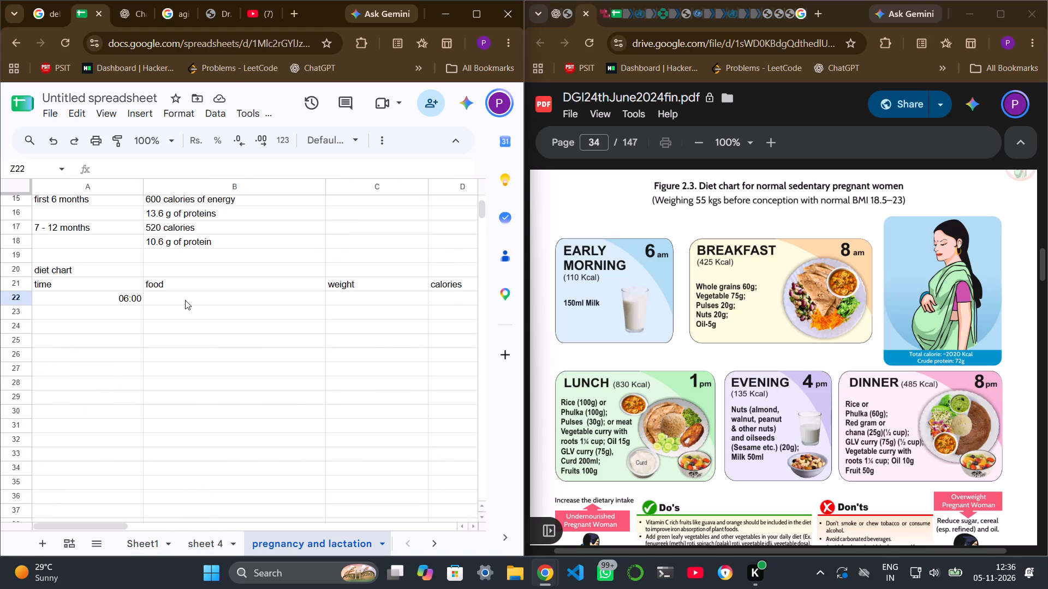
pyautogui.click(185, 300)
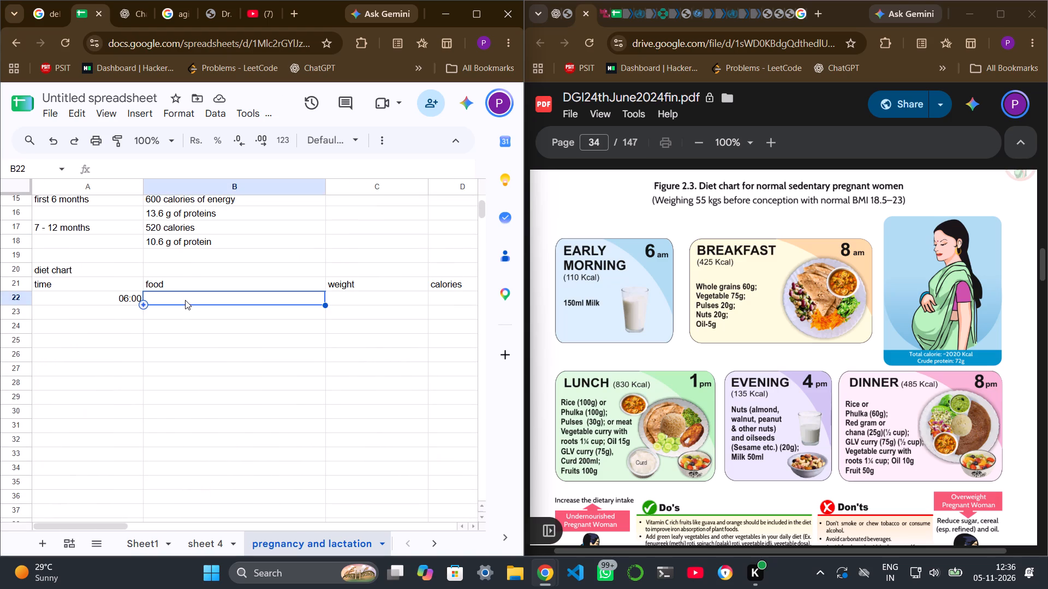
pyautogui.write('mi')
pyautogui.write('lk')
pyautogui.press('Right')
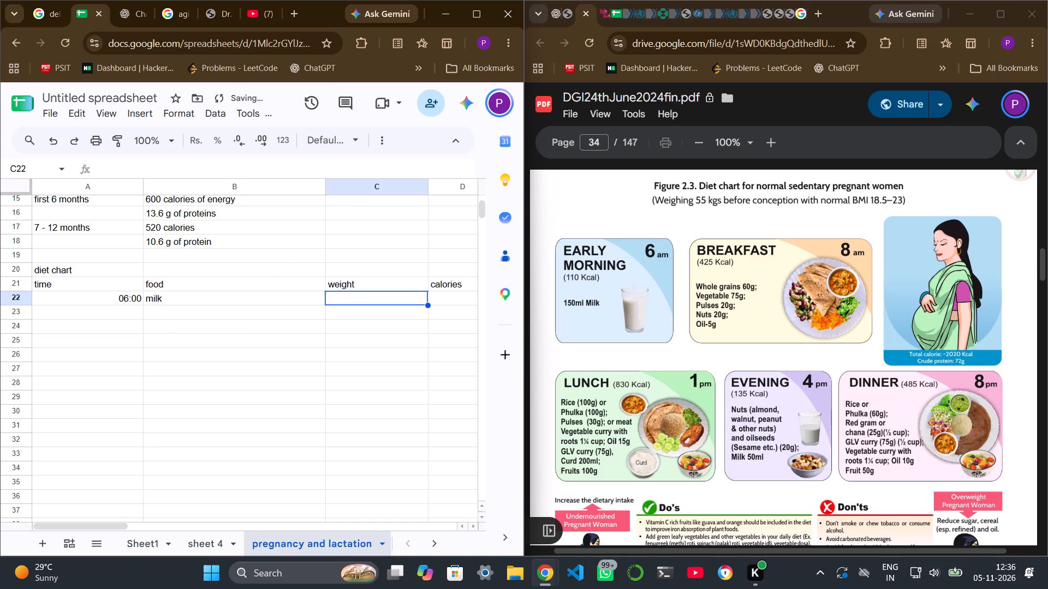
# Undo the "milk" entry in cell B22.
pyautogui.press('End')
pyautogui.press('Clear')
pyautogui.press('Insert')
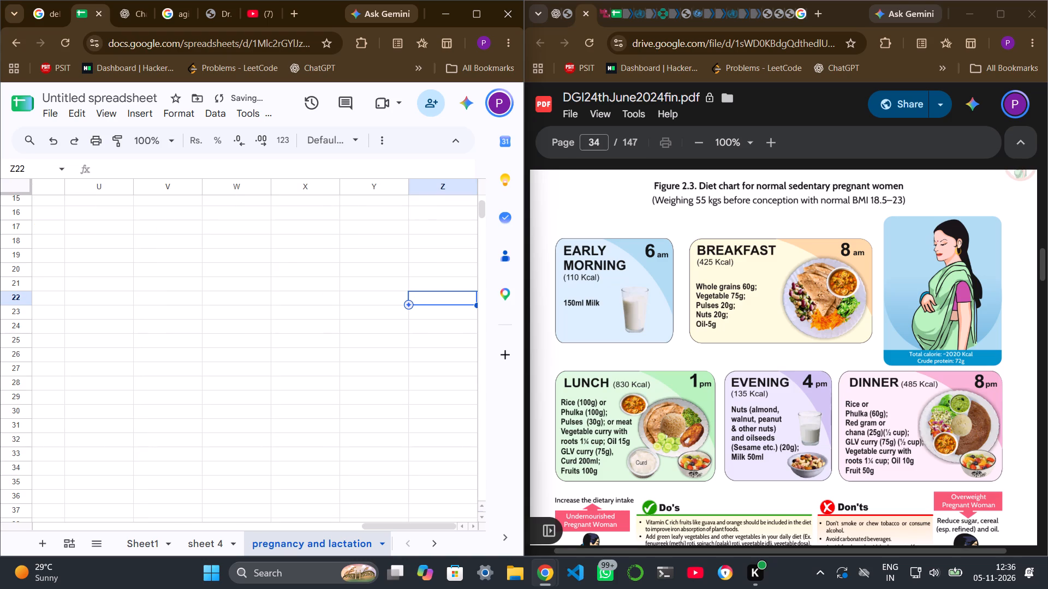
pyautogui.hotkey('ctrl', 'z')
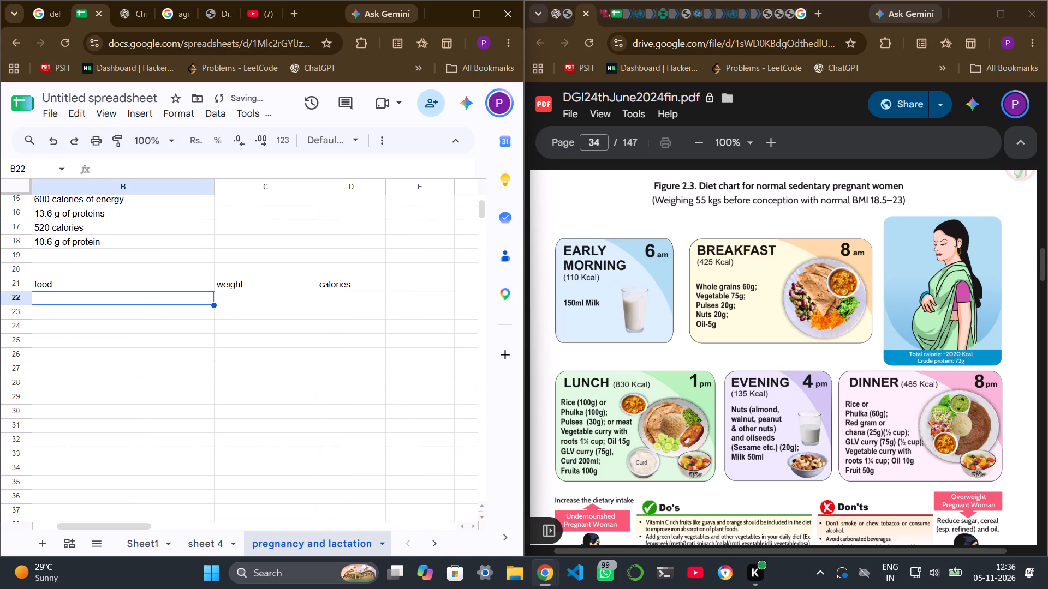
# Restore "milk" in B22 and complete the early morning row with "150 ml" in C22 and "110 kcal" in D22.
pyautogui.hotkey('ctrl', 'y')
pyautogui.press('Right')
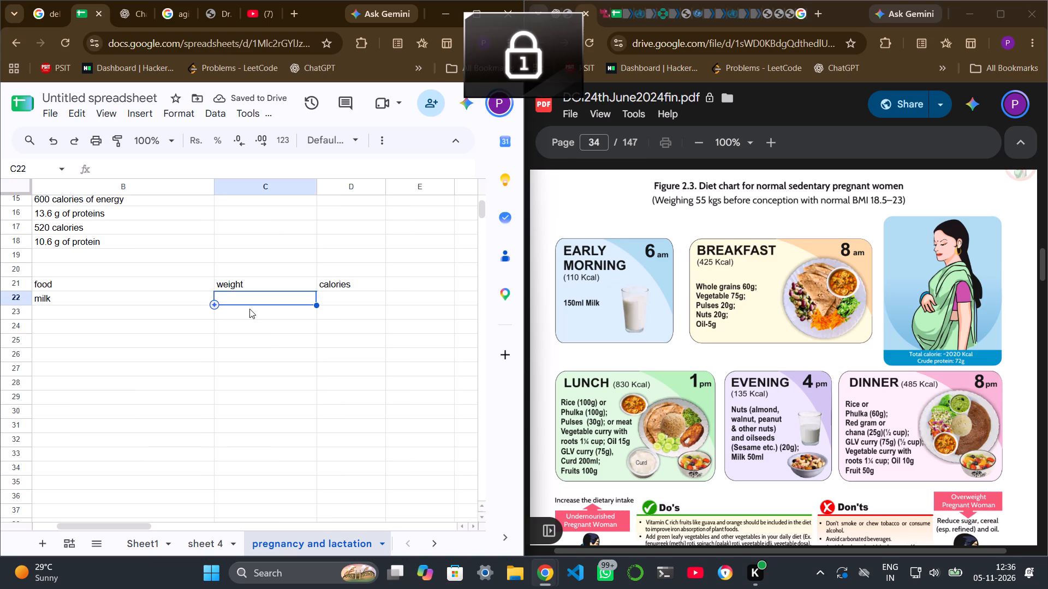
pyautogui.press('1')
pyautogui.write('50 ml')
pyautogui.press('Right')
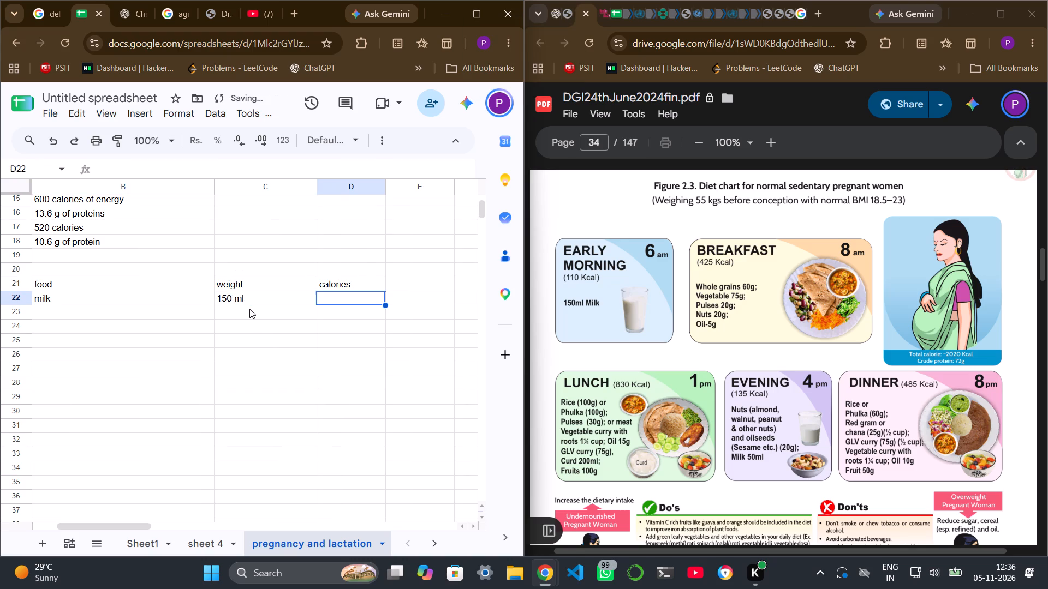
pyautogui.write('110 kcal')
pyautogui.press('Return')
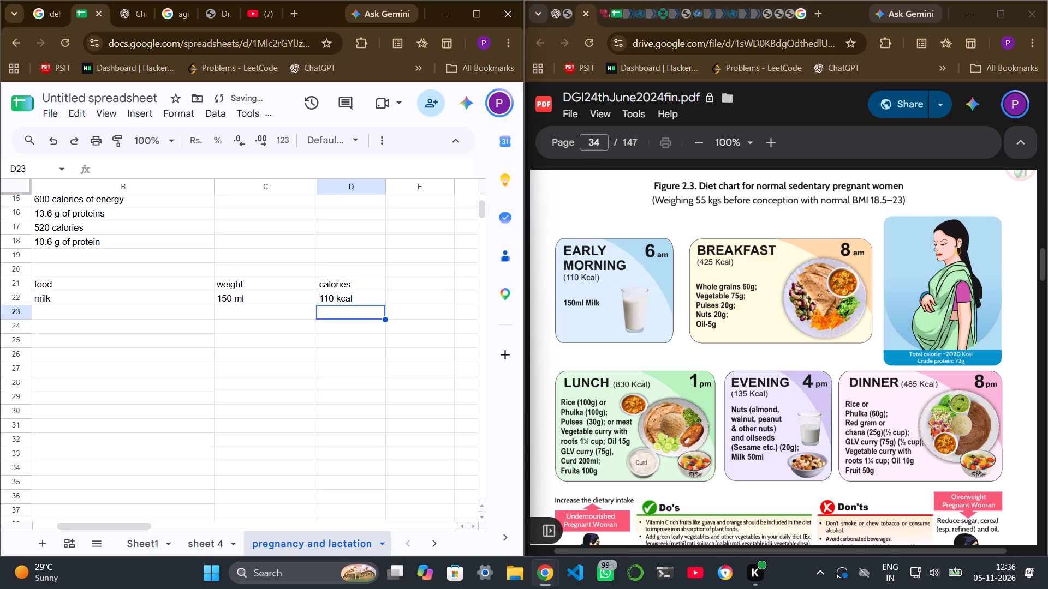
# Move the calorie unit into the heading, leaving 110 in D22 and making D21 read "calories( kcal )".
pyautogui.press('Up')
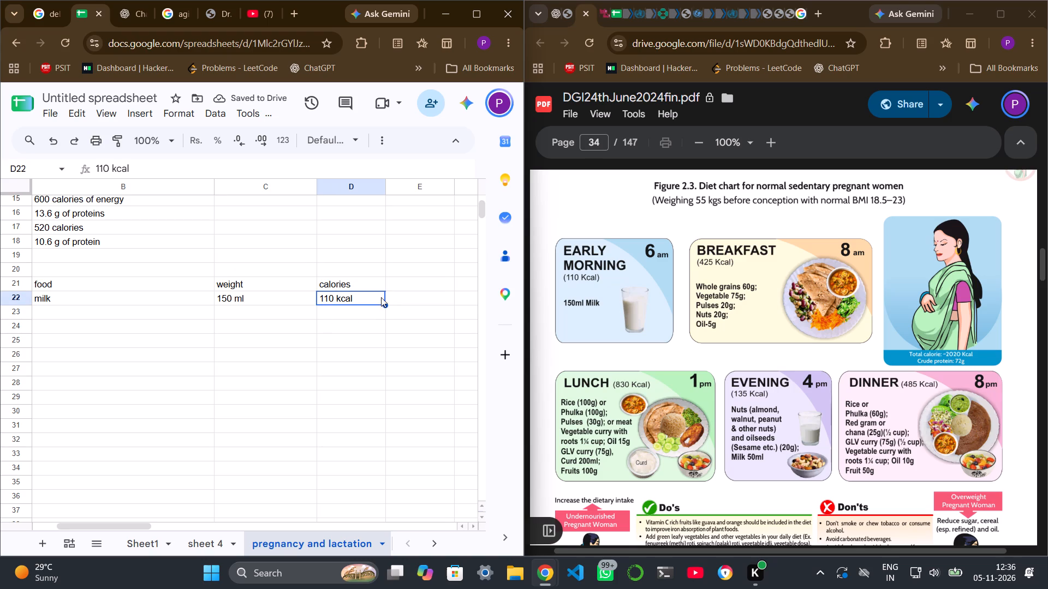
pyautogui.doubleClick(365, 297)
pyautogui.press('BackSpace')
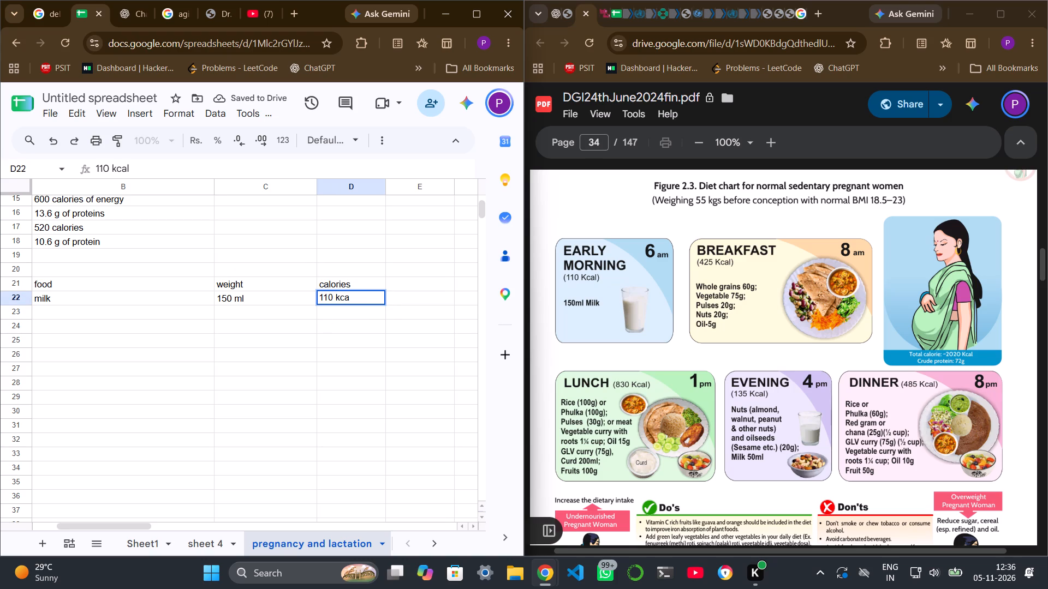
pyautogui.press('BackSpace')
pyautogui.press('BackSpace')
pyautogui.press('BackSpace')
pyautogui.press('Return')
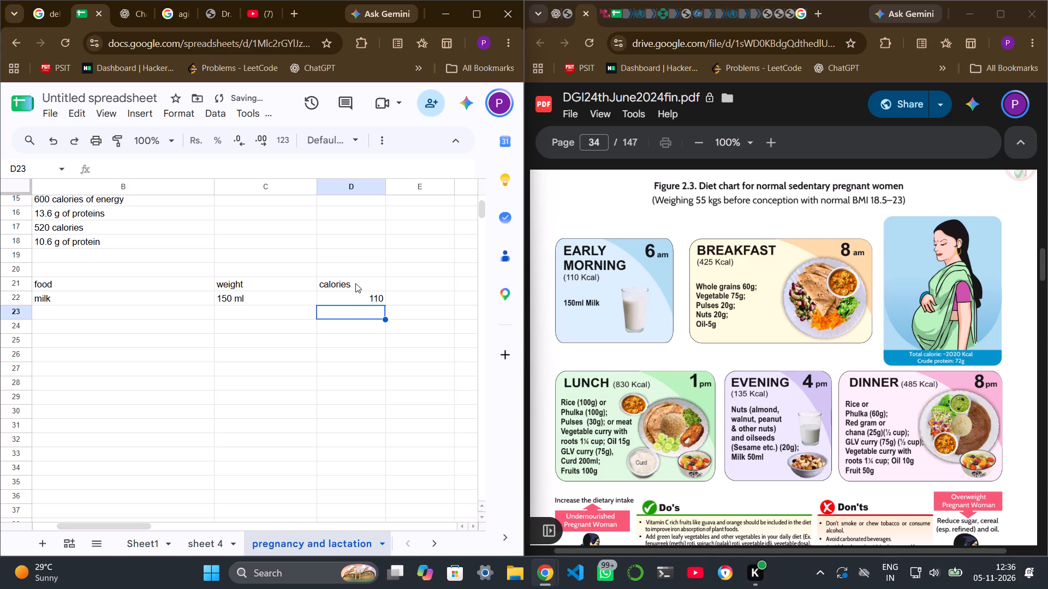
pyautogui.doubleClick(354, 283)
pyautogui.write('(')
pyautogui.press('space')
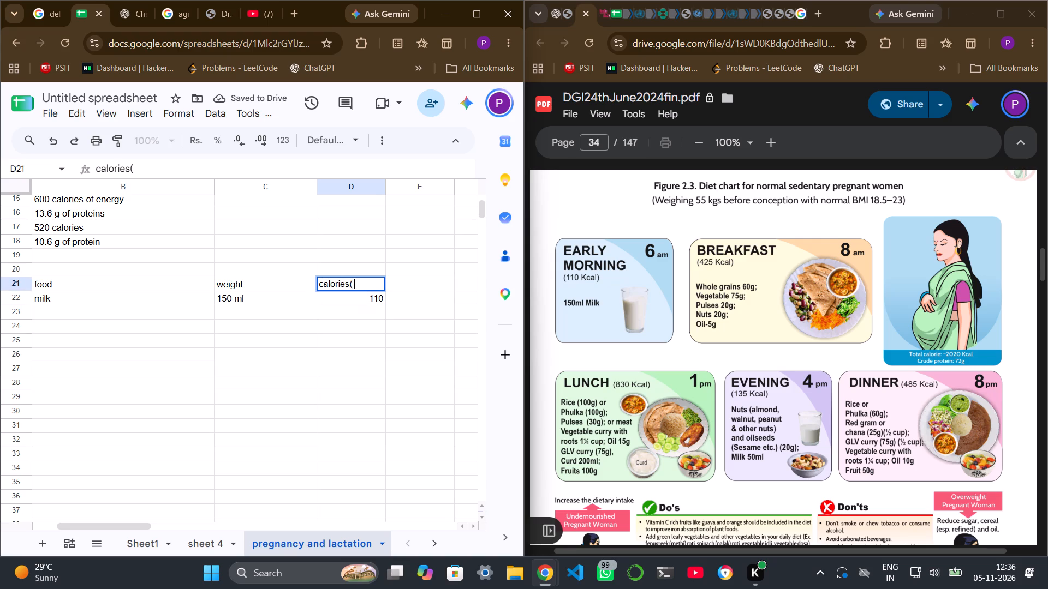
pyautogui.write('kcal )')
pyautogui.press('Return')
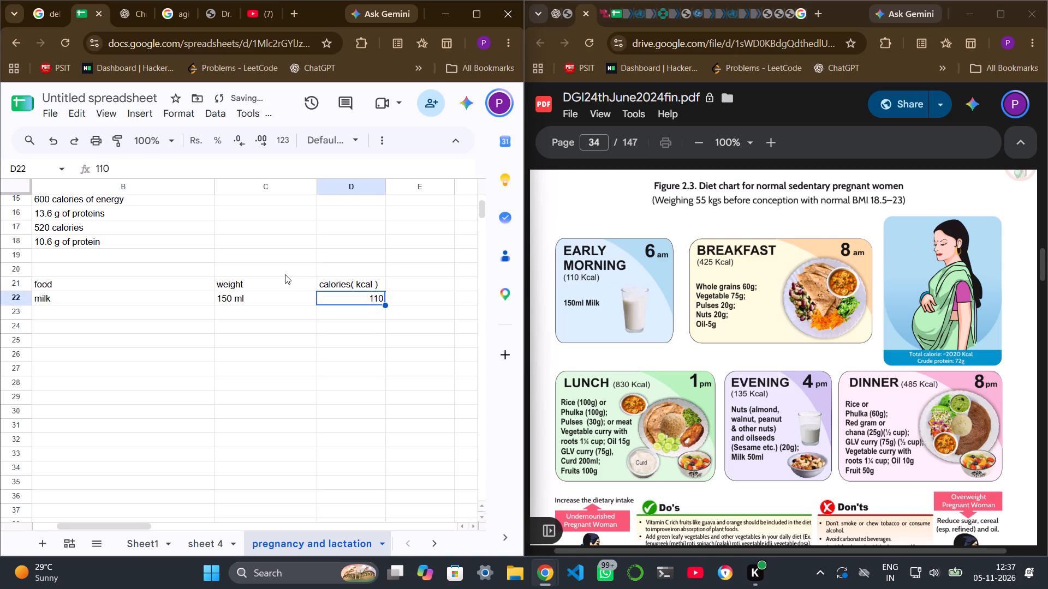
# Move the quantity unit into the heading, making C21 read "weight ( g / ml )" and leaving 150 in C22.
pyautogui.doubleClick(263, 280)
pyautogui.press('space')
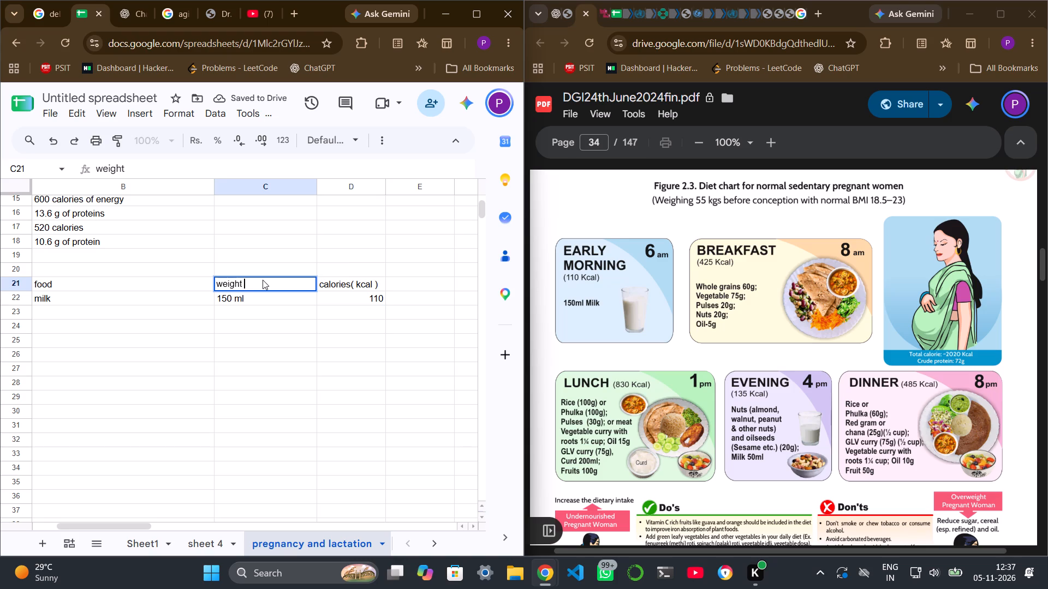
pyautogui.write('( g / ml )')
pyautogui.press('Return')
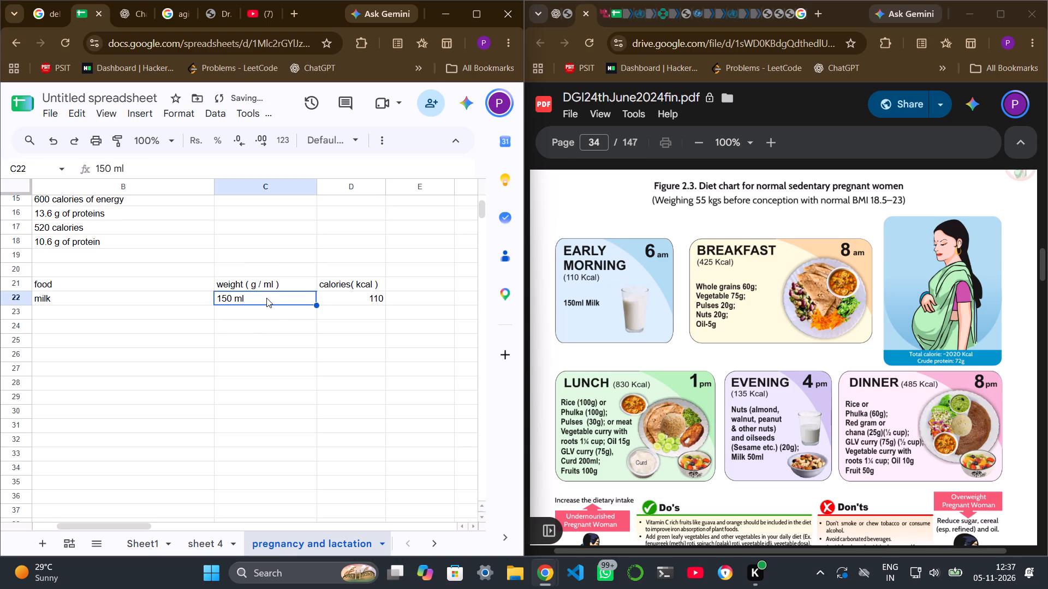
pyautogui.doubleClick(266, 298)
pyautogui.press('BackSpace')
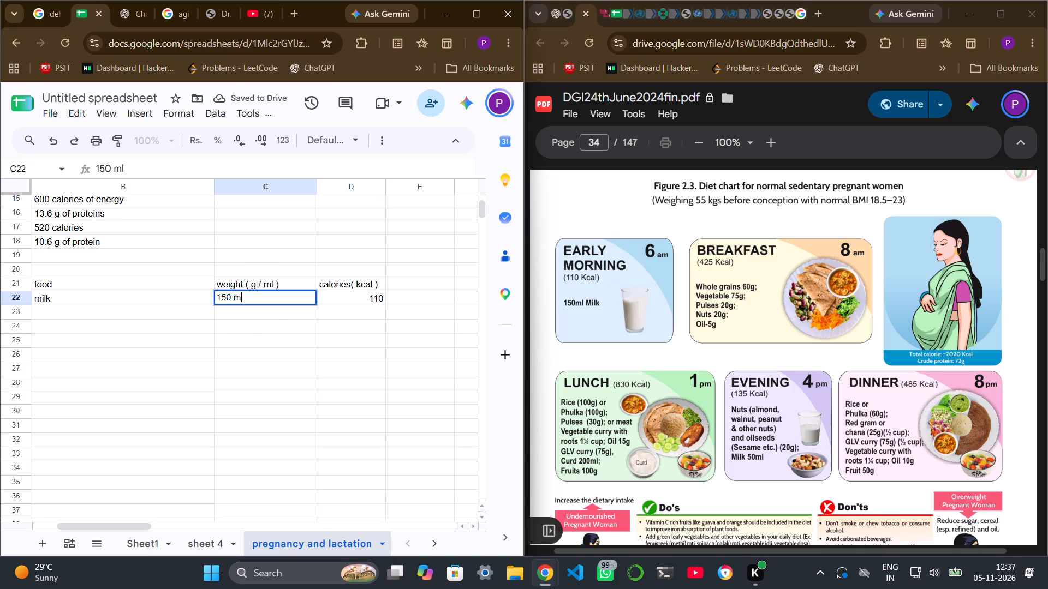
pyautogui.press('BackSpace')
pyautogui.press('BackSpace')
pyautogui.press('Return')
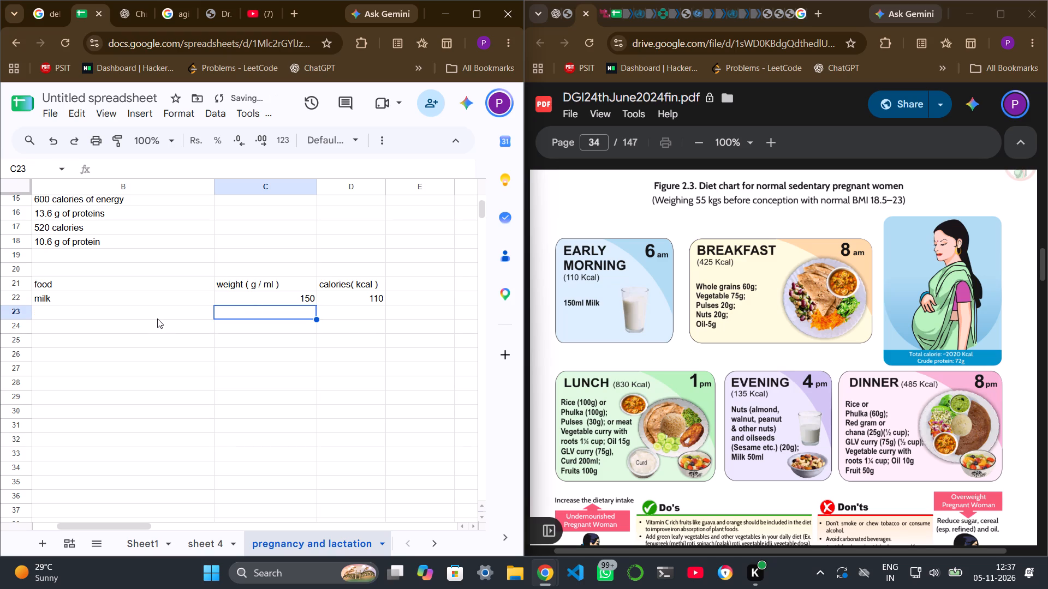
# Enter 8:00 in A23 as the breakfast time.
pyautogui.hscroll(4, 156, 318)
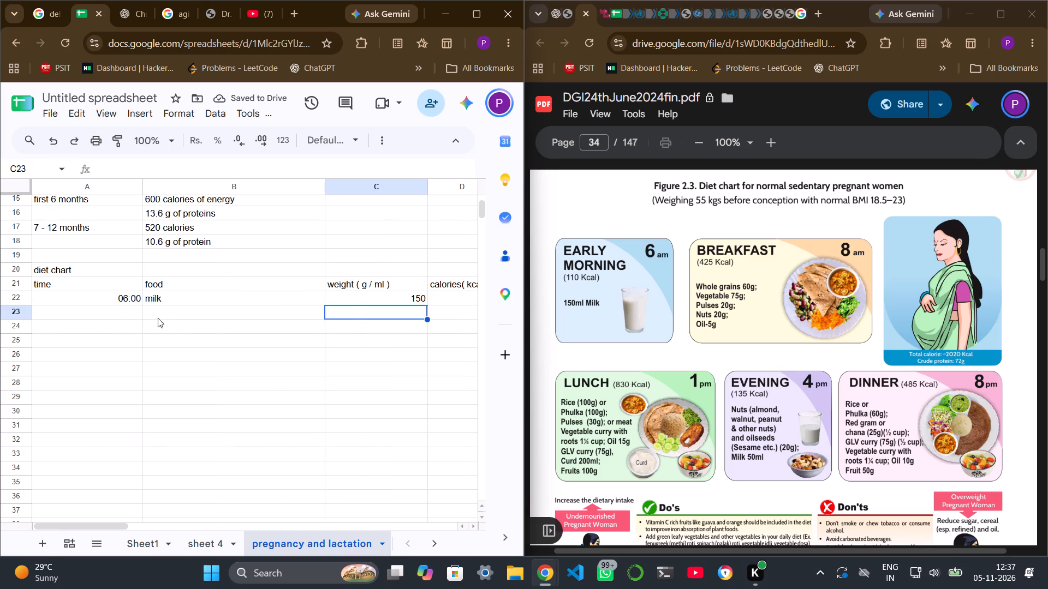
pyautogui.click(122, 308)
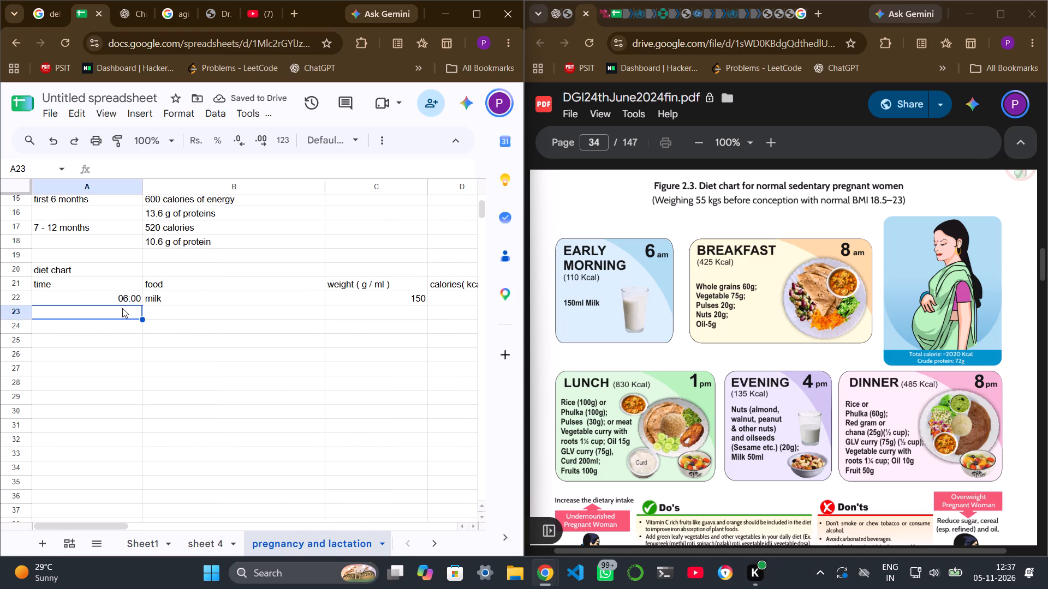
pyautogui.write('8')
pyautogui.press('space')
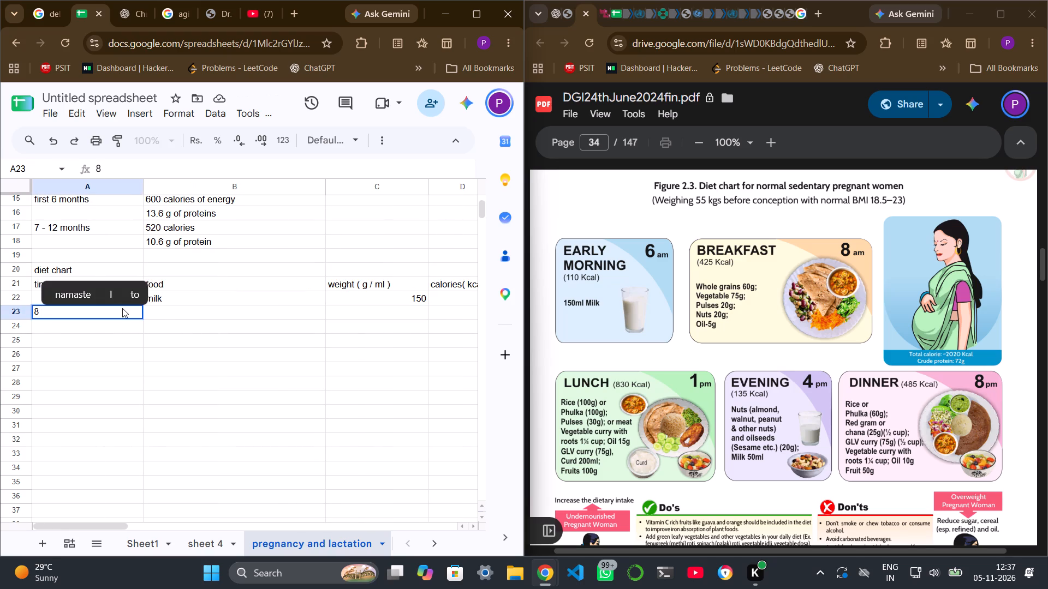
pyautogui.press('BackSpace')
pyautogui.write(':00')
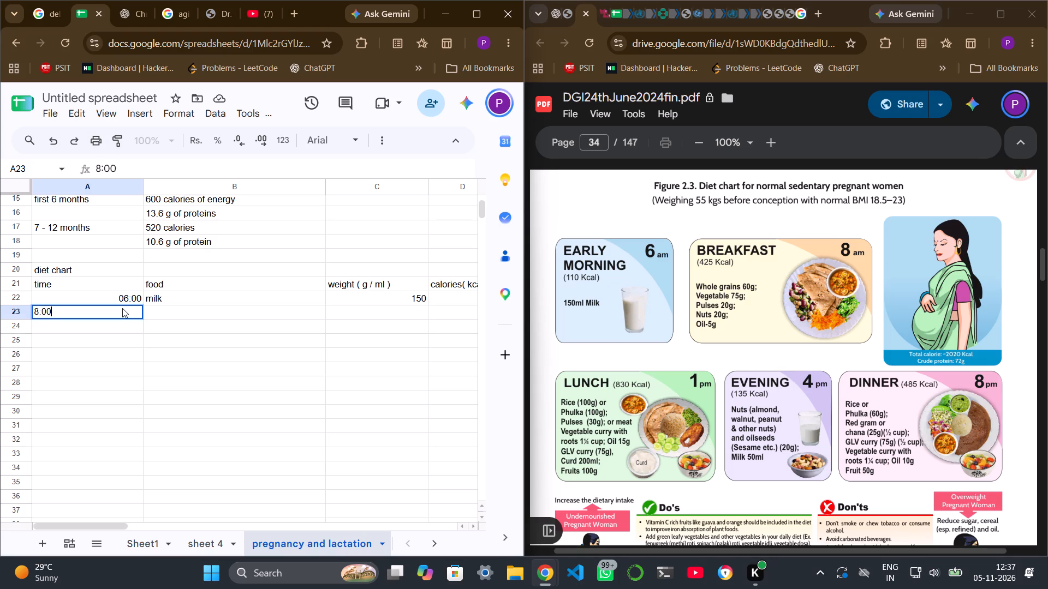
pyautogui.press('Return')
# Fill the first breakfast row with "whole grains" in B23, weight 60 in C23 and calories 425 in D23.
pyautogui.press('Up')
pyautogui.press('Right')
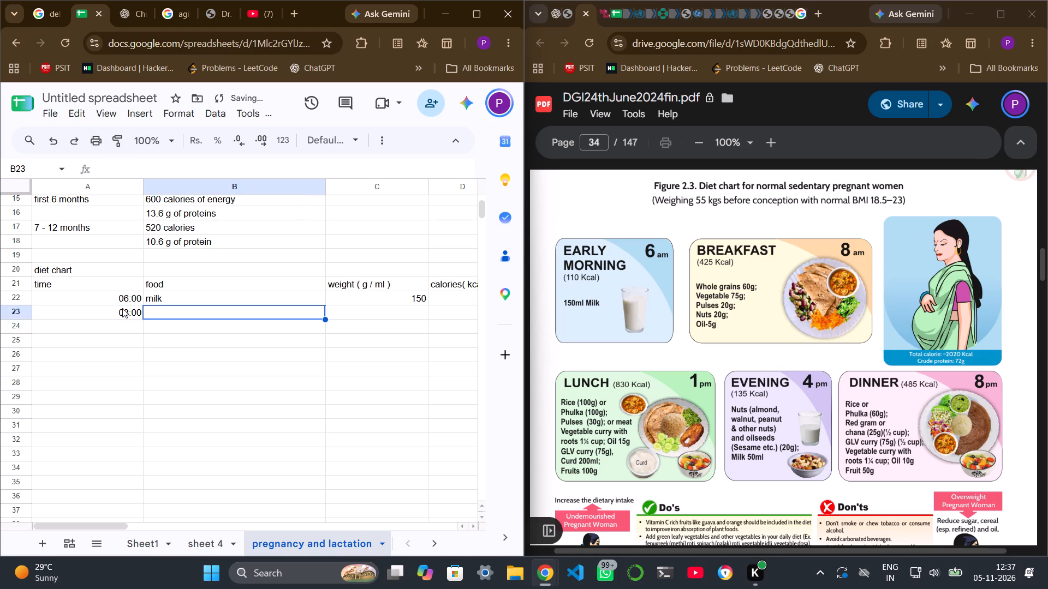
pyautogui.write('whole grains')
pyautogui.press('space')
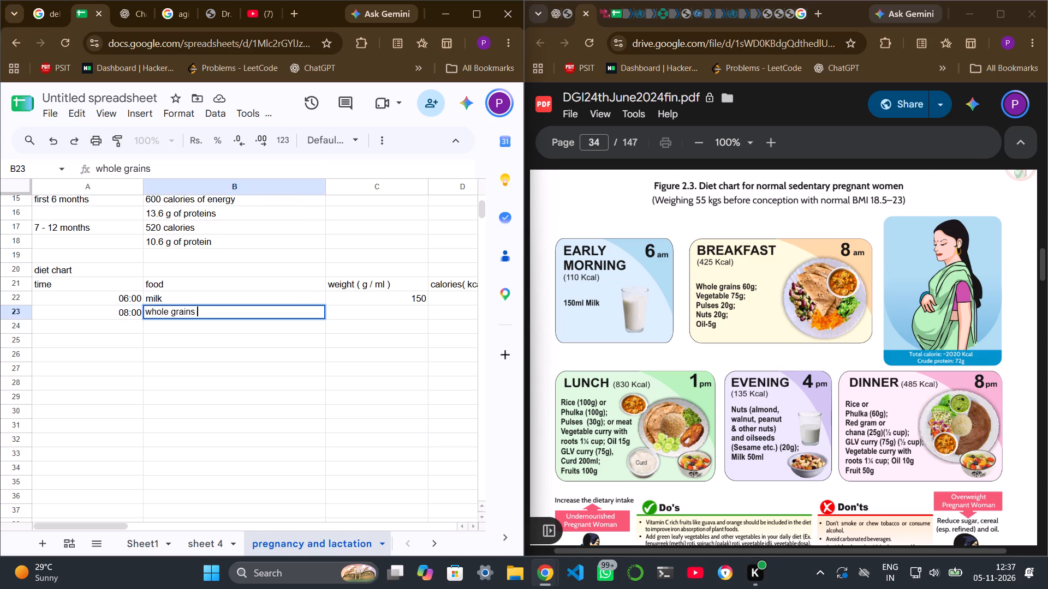
pyautogui.press('Right')
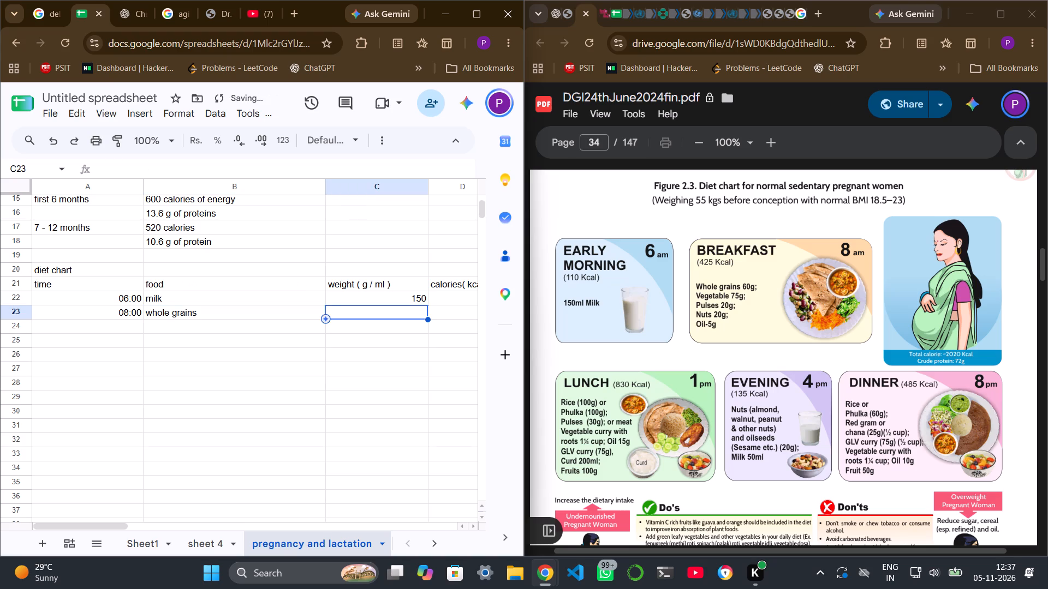
pyautogui.write('60')
pyautogui.press('Return')
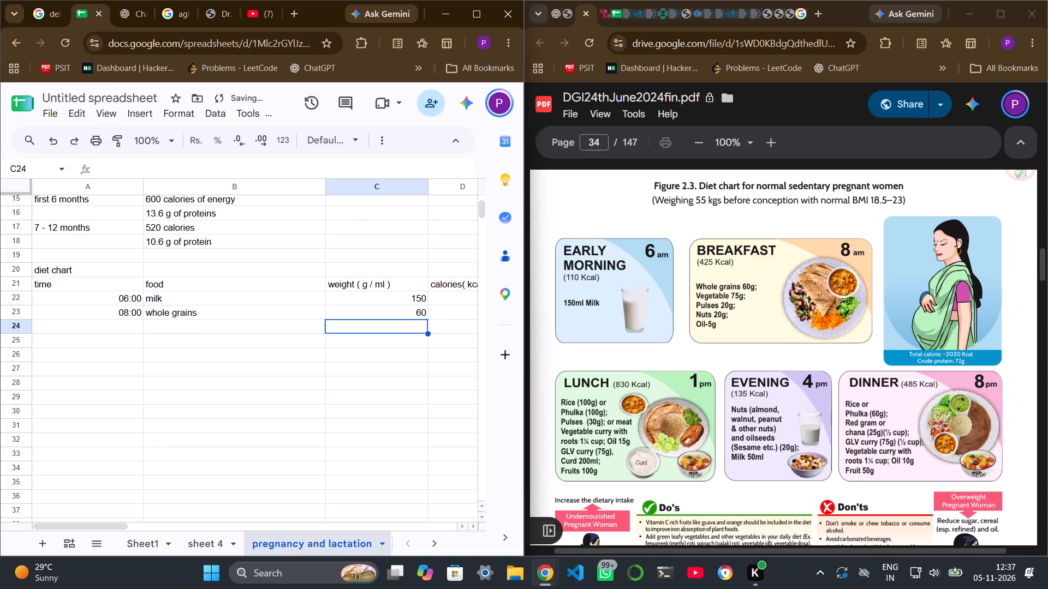
pyautogui.press('Up')
pyautogui.press('Right')
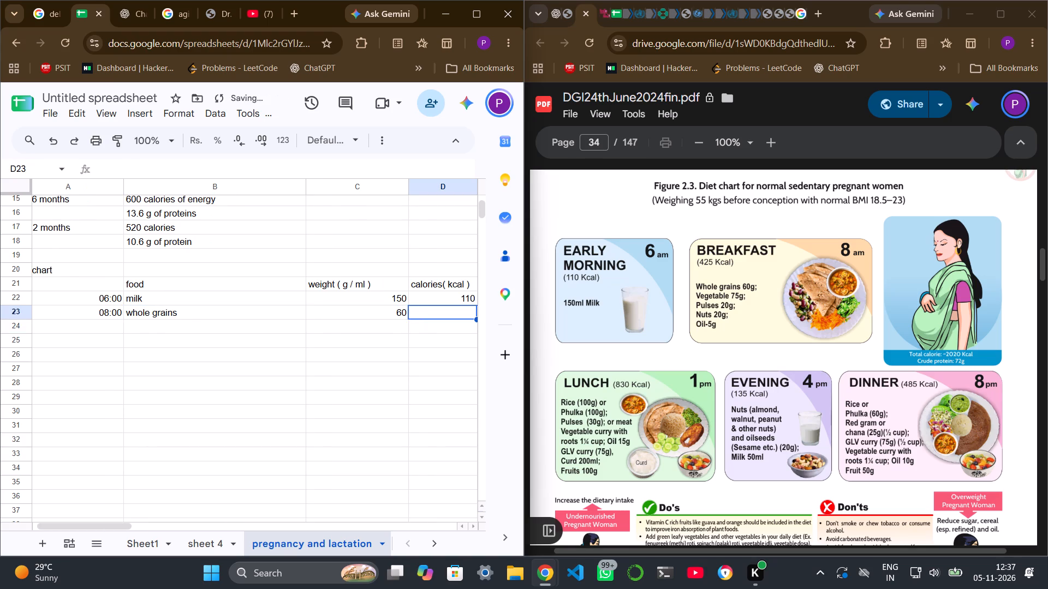
pyautogui.write('425')
pyautogui.press('Return')
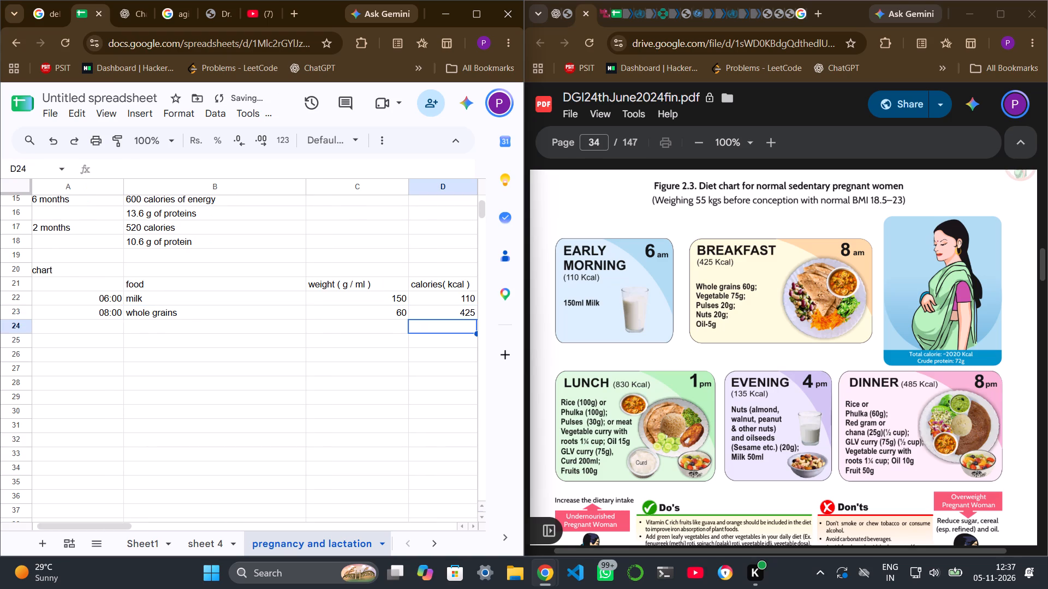
# Add "vegetables" with weight 75 in row 24 of the breakfast foods.
pyautogui.press('Left')
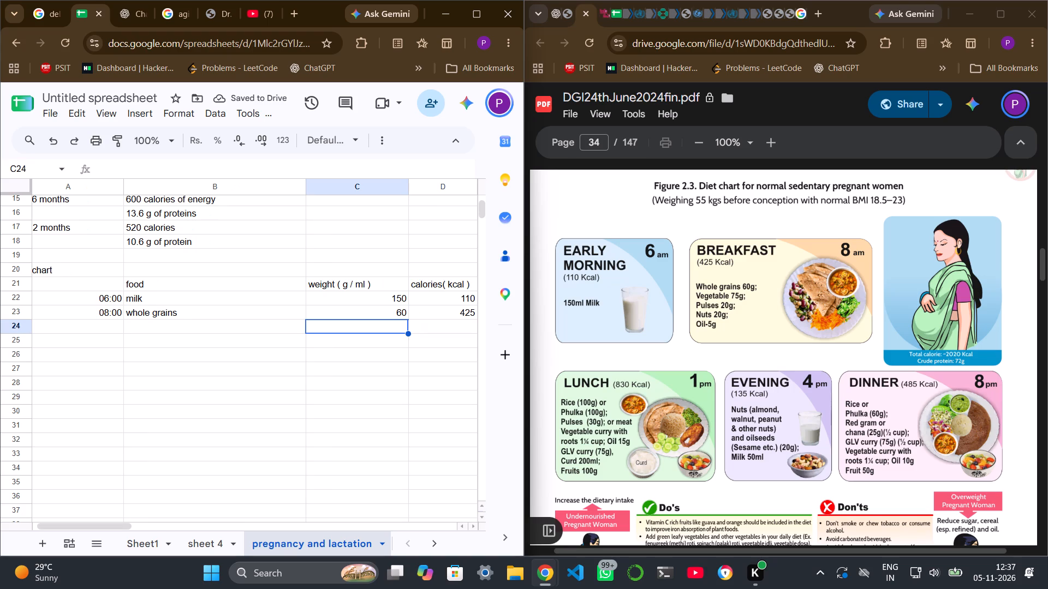
pyautogui.write('75')
pyautogui.press('Left')
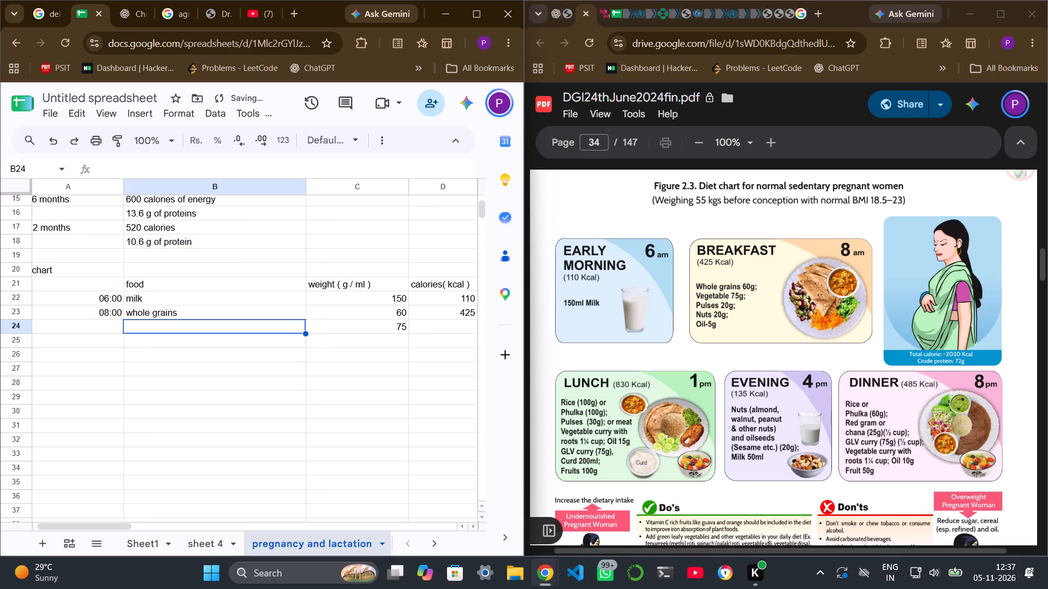
pyautogui.write('vegetables')
pyautogui.press('Return')
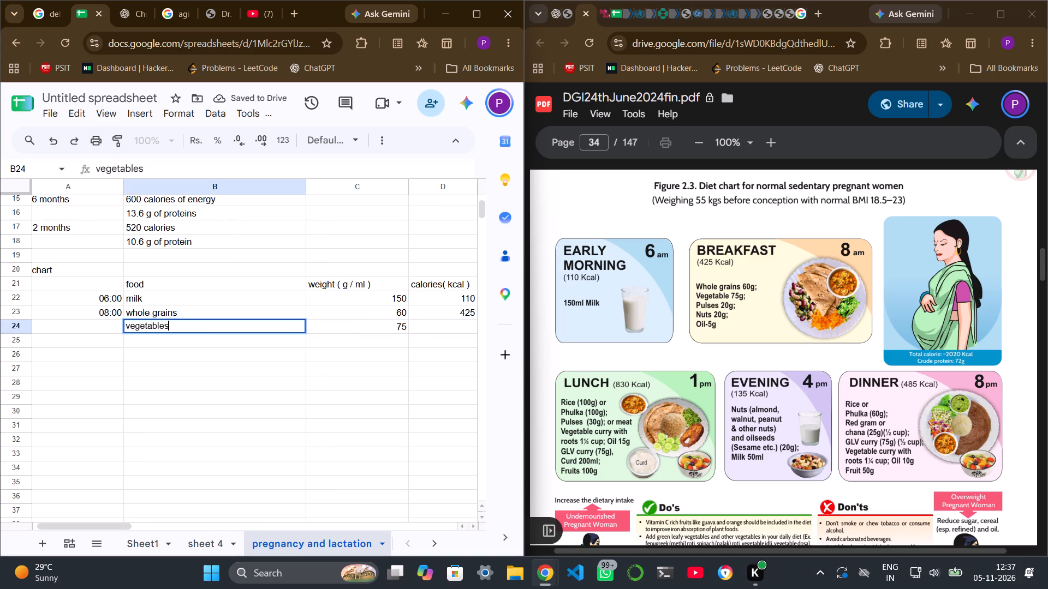
# List the remaining breakfast foods "pulses", "nuts" and "oil" in cells B25 to B27.
pyautogui.write('pulses')
pyautogui.press('space')
pyautogui.press('Return')
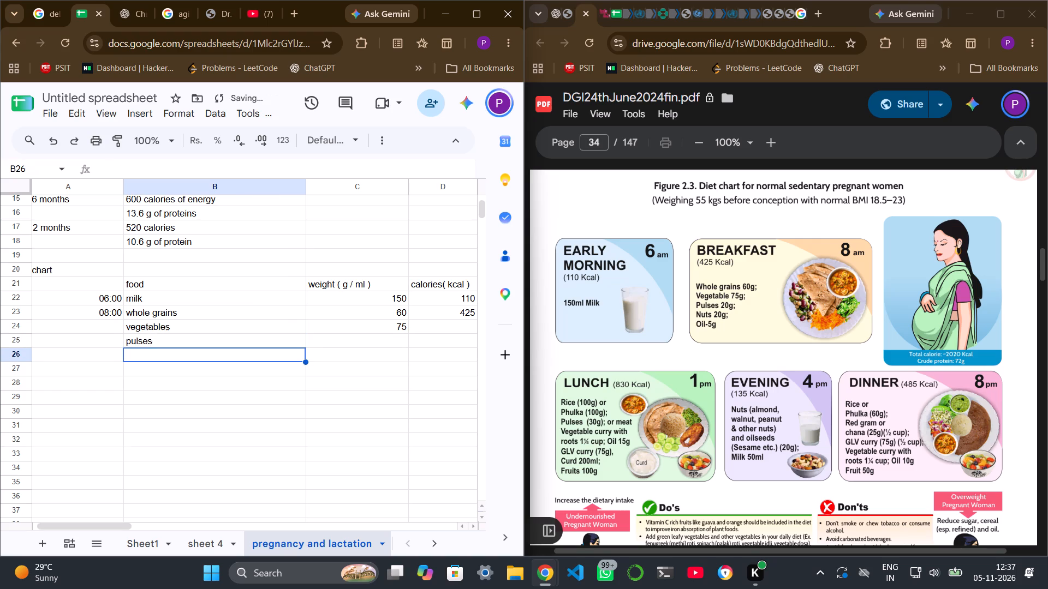
pyautogui.write('uts')
pyautogui.press('BackSpace')
pyautogui.press('BackSpace')
pyautogui.press('BackSpace')
pyautogui.press('BackSpace')
pyautogui.press('BackSpace')
pyautogui.press('BackSpace')
pyautogui.press('BackSpace')
pyautogui.press('BackSpace')
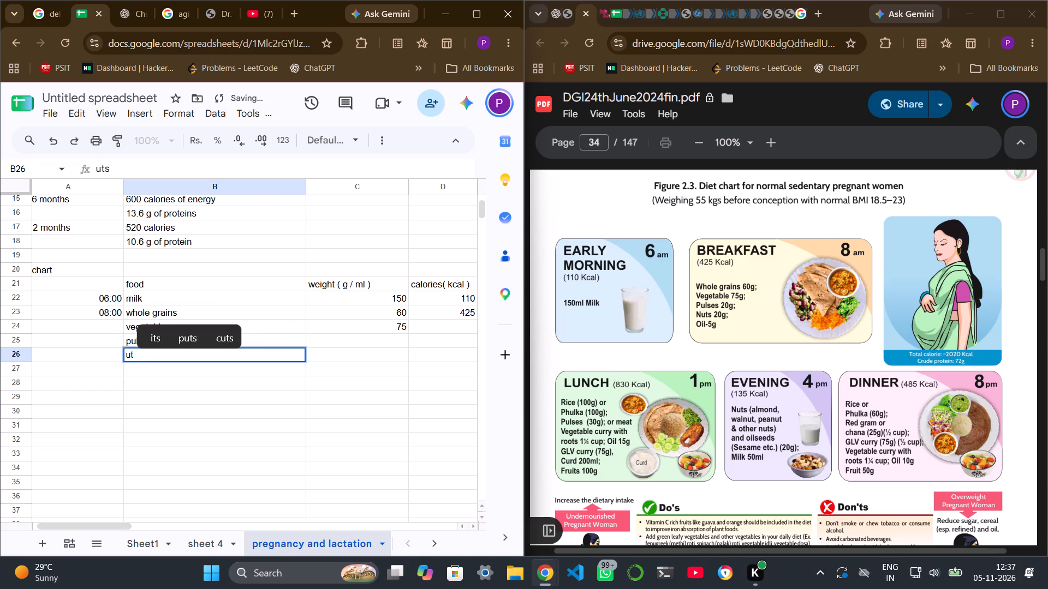
pyautogui.write('nuts')
pyautogui.press('Return')
pyautogui.write('oil')
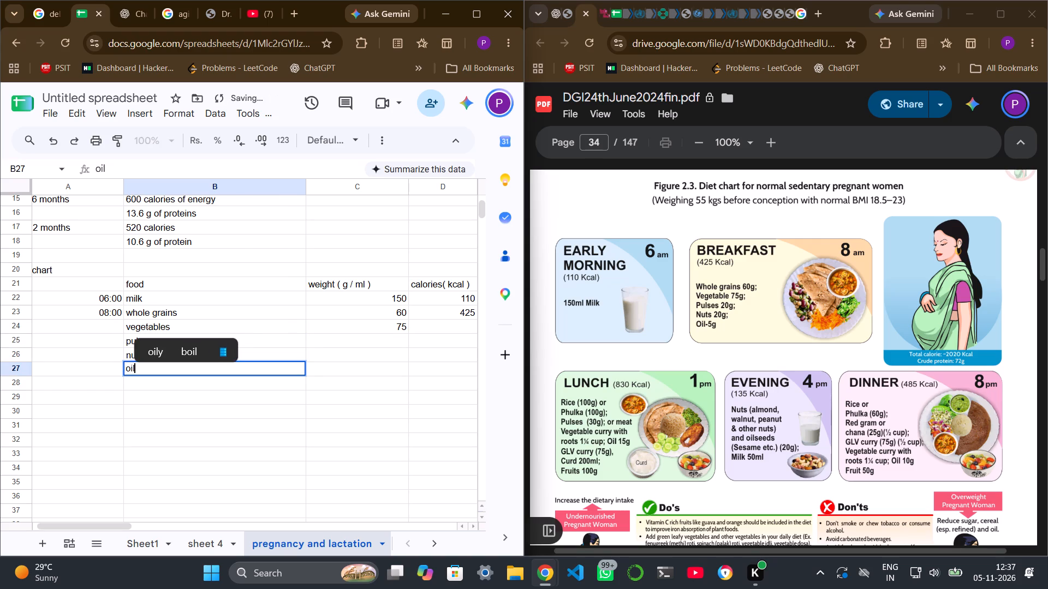
# Enter the breakfast weights 5 for oil, 20 for nuts and 20 for pulses in column C.
pyautogui.press('Right')
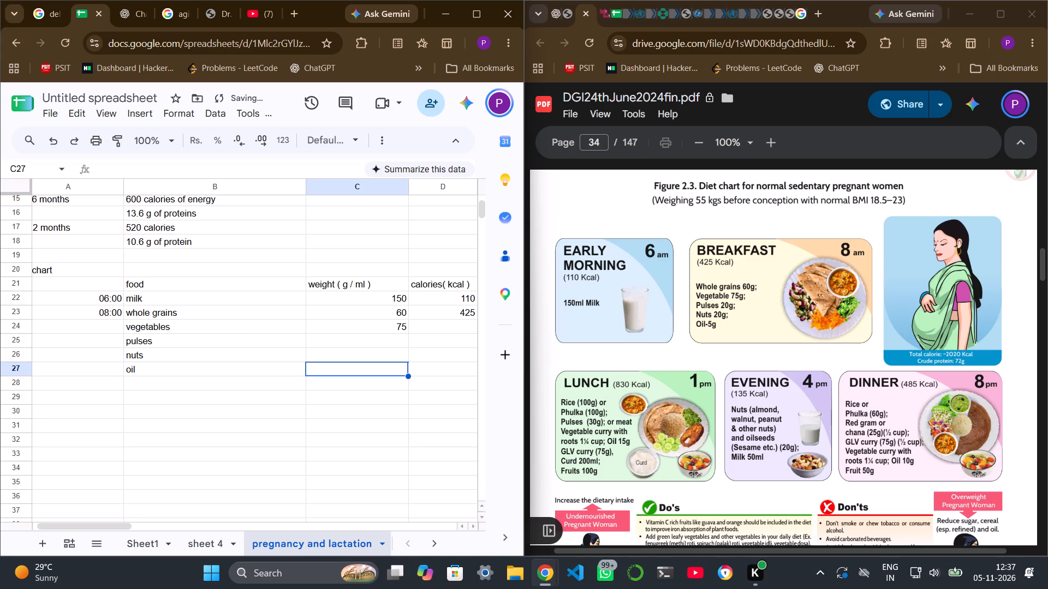
pyautogui.press('5')
pyautogui.press('Up')
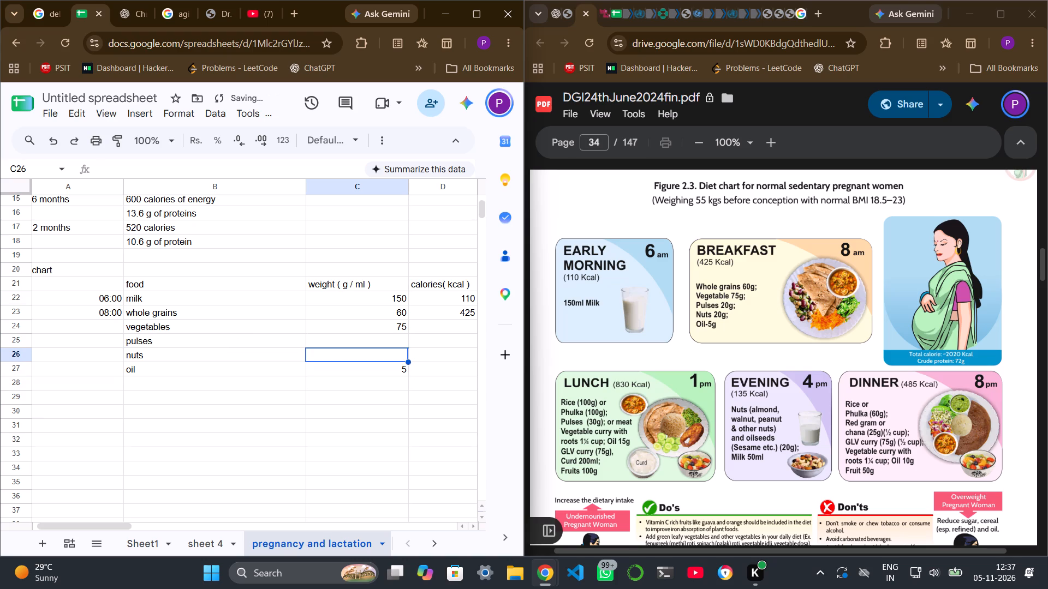
pyautogui.write('20')
pyautogui.press('Up')
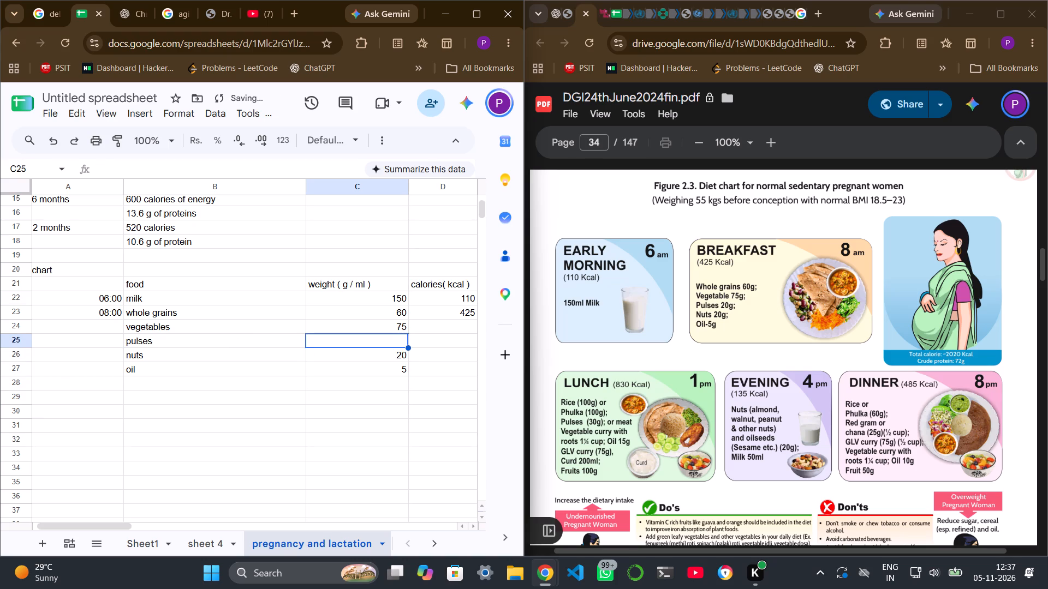
pyautogui.write('20')
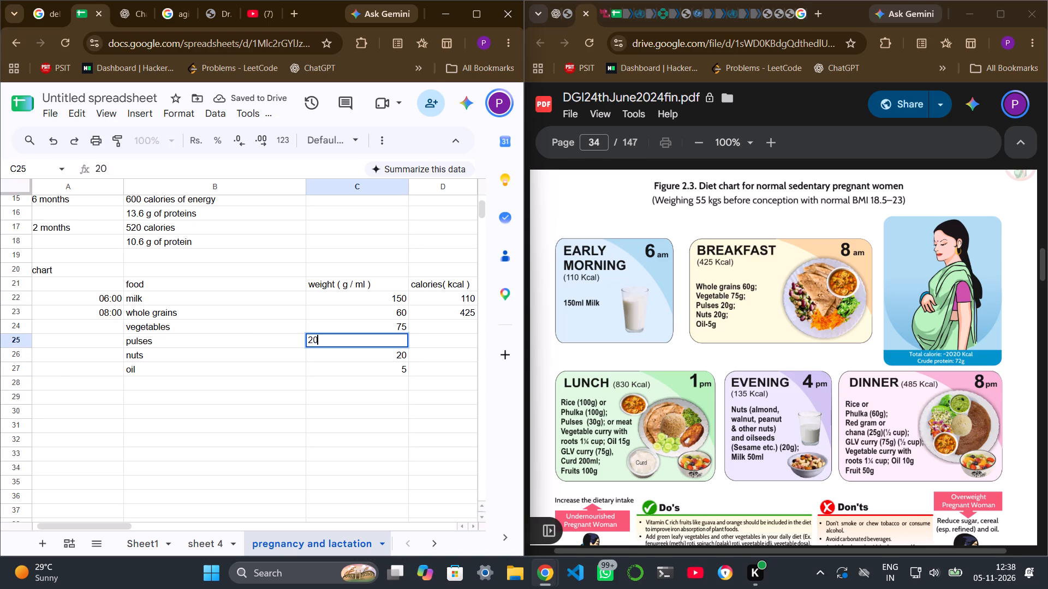
pyautogui.press('Right')
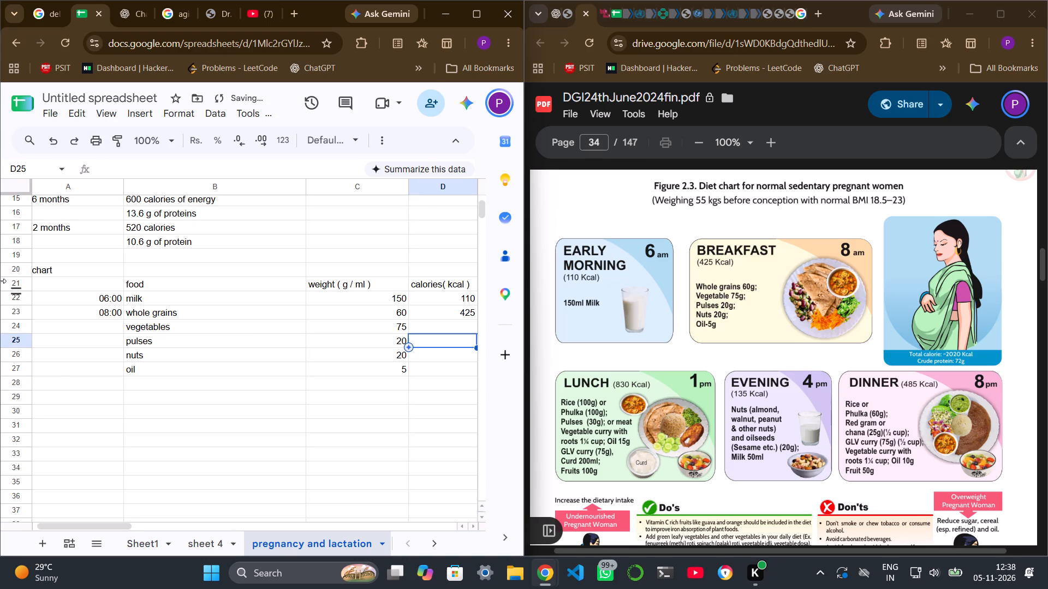
# Start the lunch entries in row 28 with time 13:00, food "rice", weight 100 and calories 830.
pyautogui.click(94, 385)
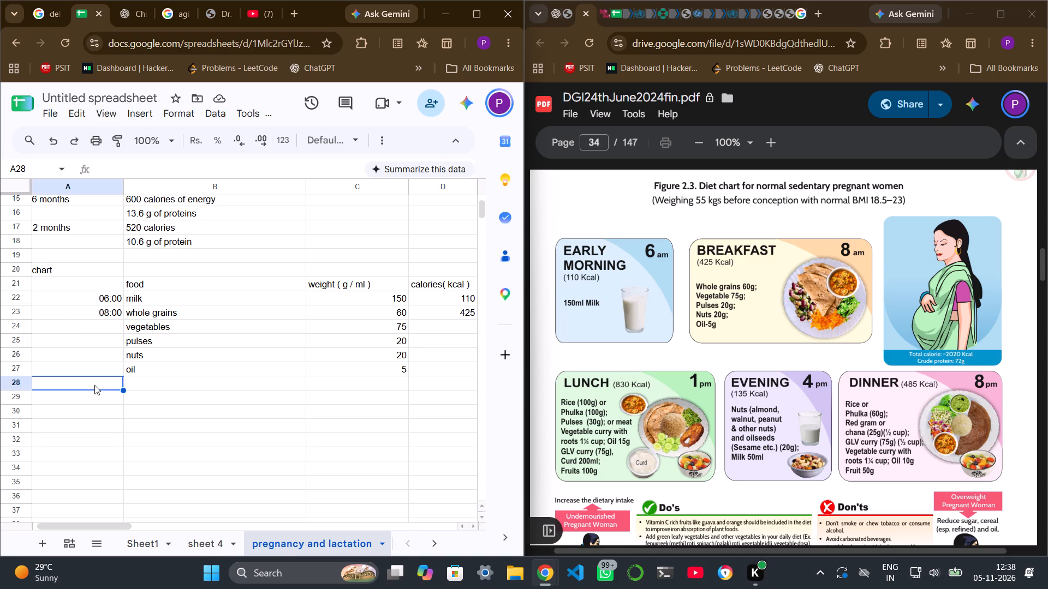
pyautogui.write('13')
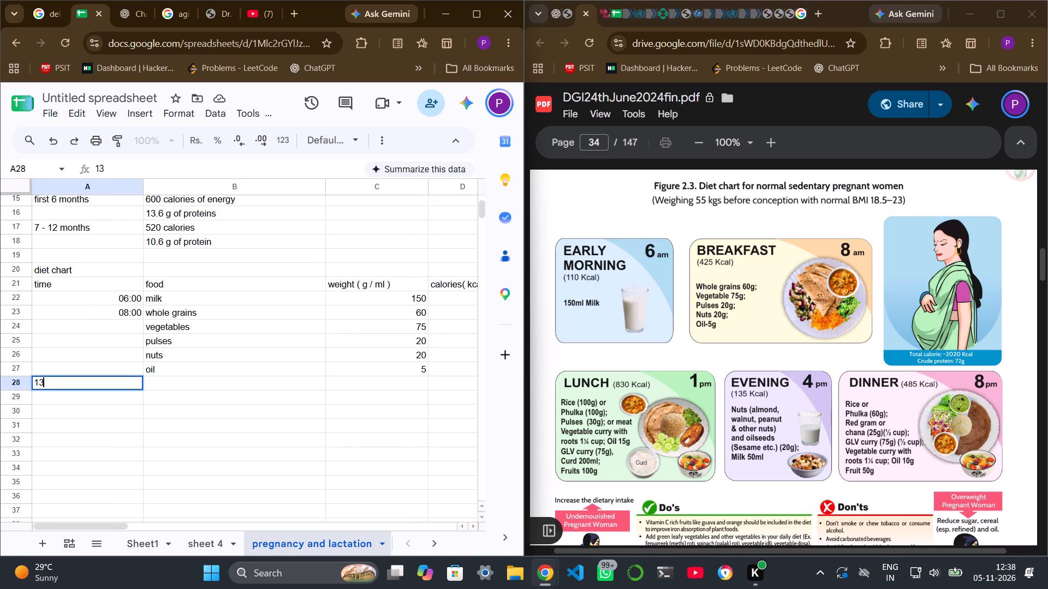
pyautogui.hotkey('shift', ':')
pyautogui.write('00')
pyautogui.press('Right')
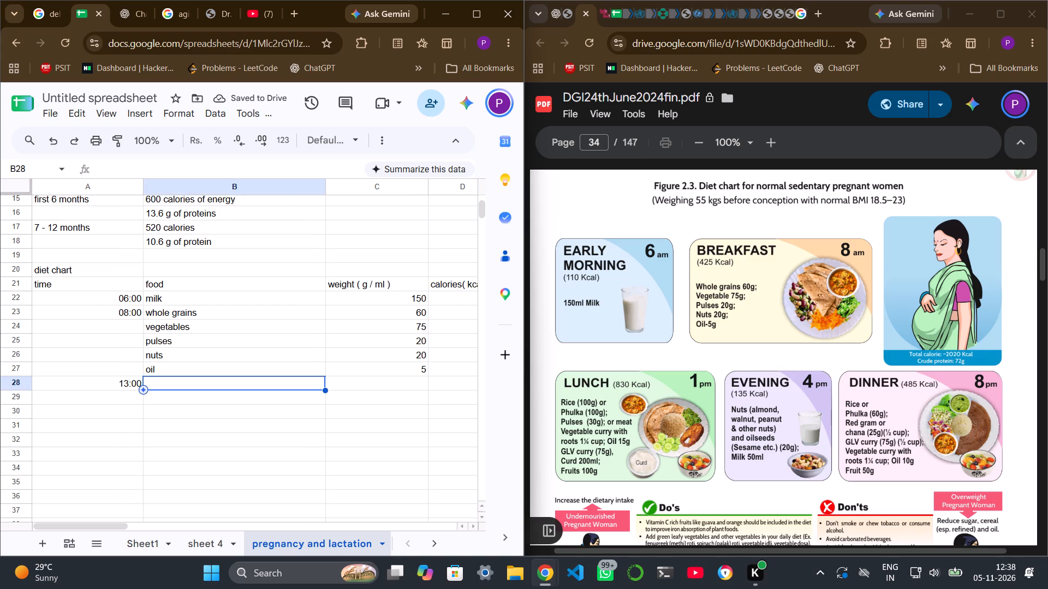
pyautogui.write('rice')
pyautogui.press('Right')
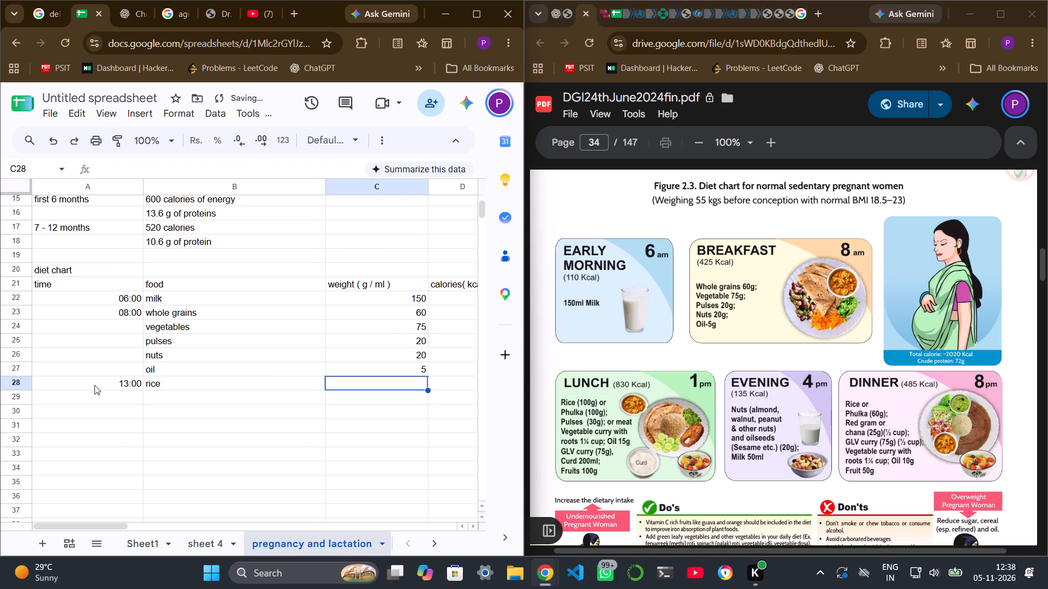
pyautogui.write('100')
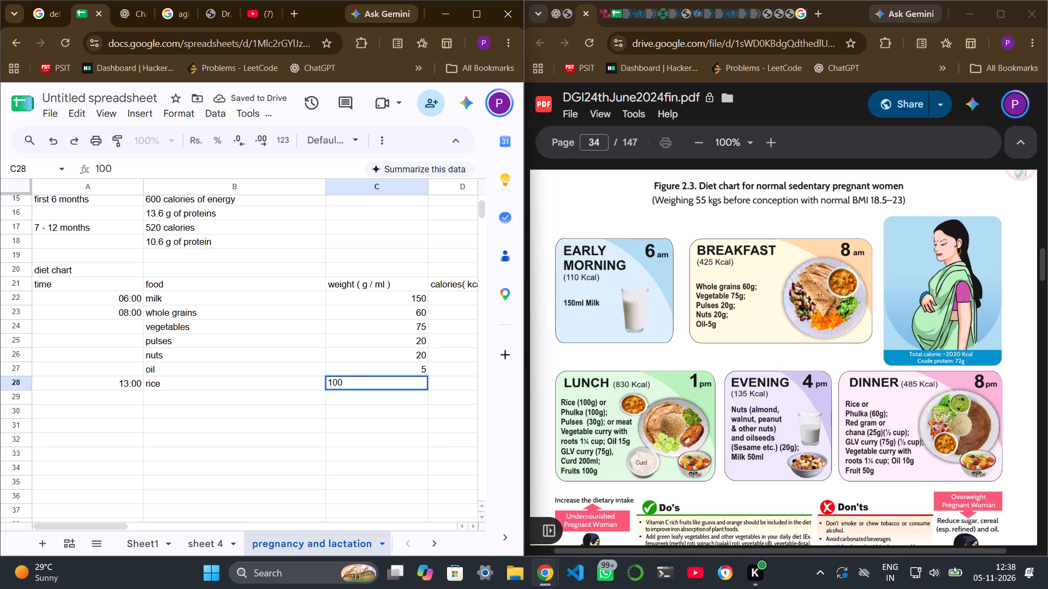
pyautogui.press('Right')
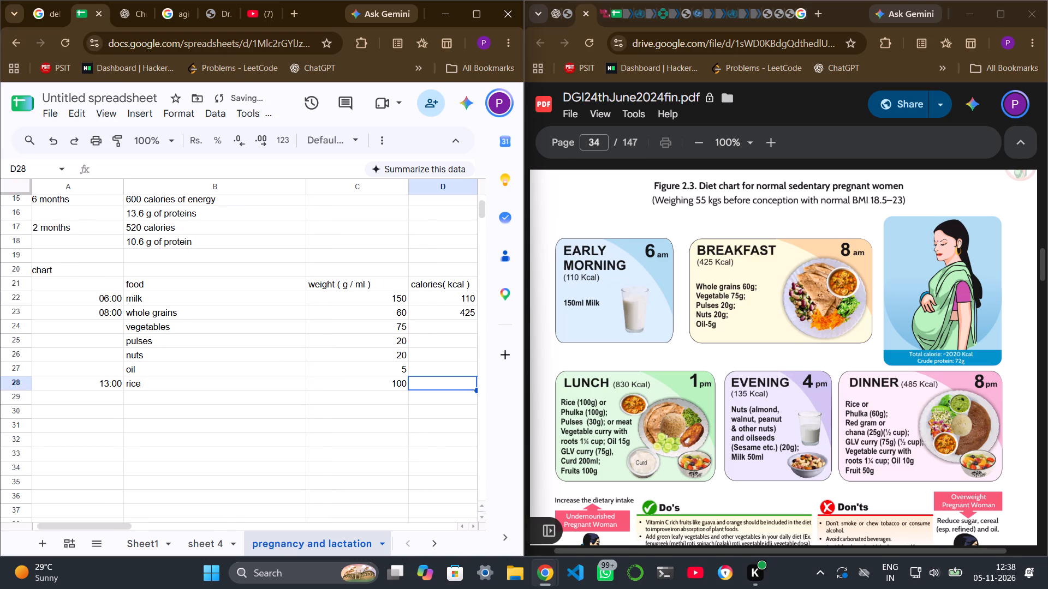
pyautogui.write('830')
pyautogui.press('Down')
# Add "phulka" with weight 100 in row 29 of the lunch foods.
pyautogui.press('Left')
pyautogui.press('Left')
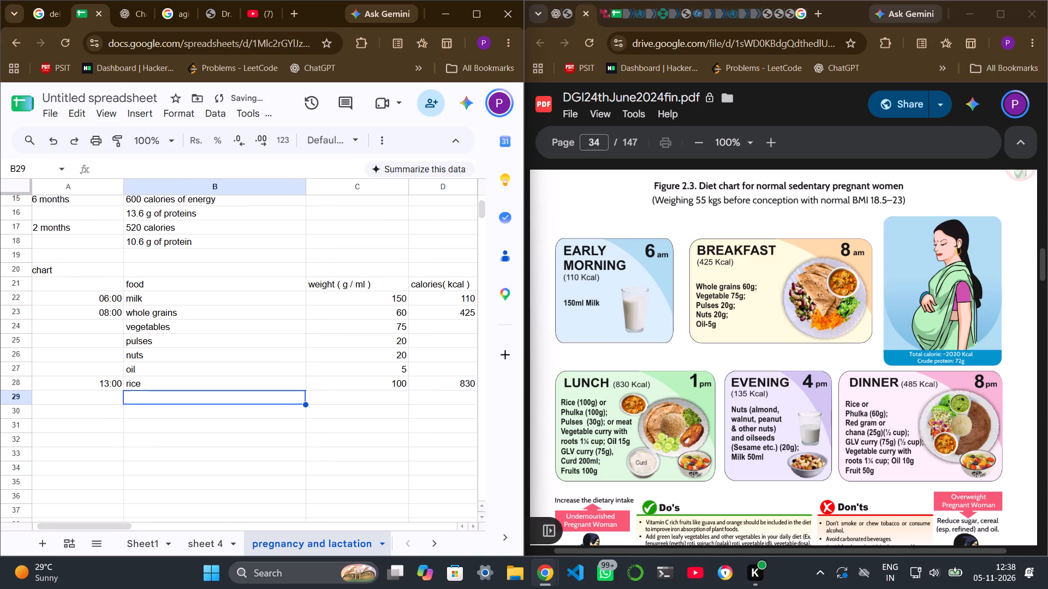
pyautogui.press('Left')
pyautogui.press('Right')
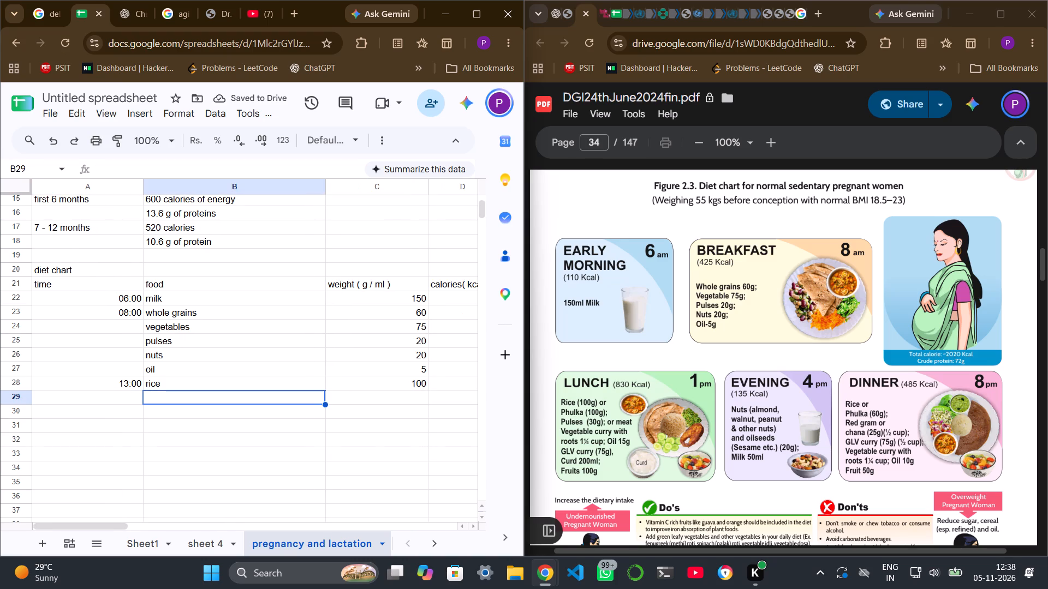
pyautogui.write('phulka')
pyautogui.press('space')
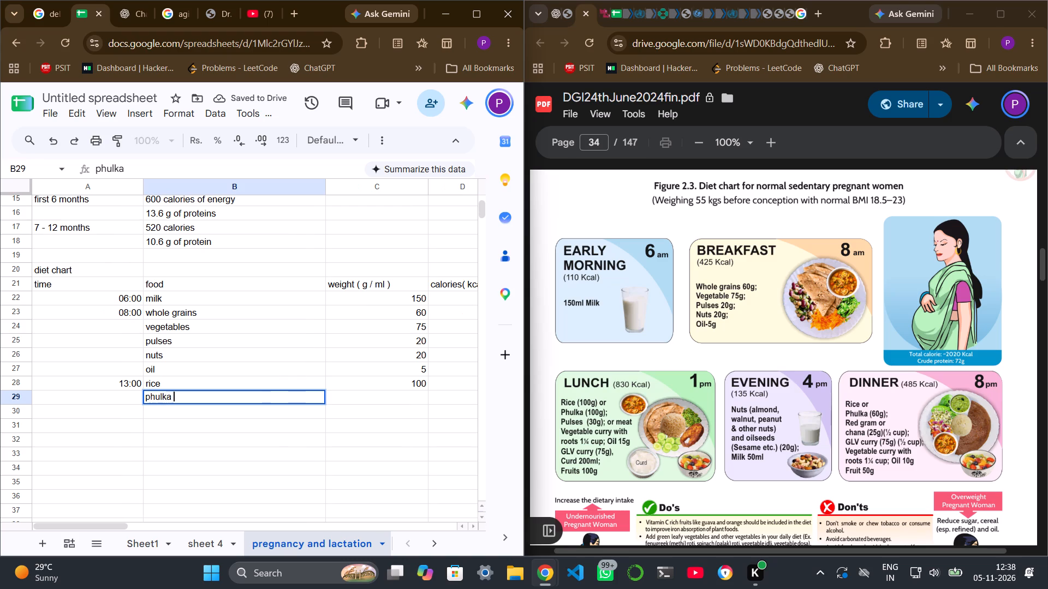
pyautogui.press('0')
pyautogui.press('BackSpace')
pyautogui.press('Right')
pyautogui.write('1000')
pyautogui.press('Right')
pyautogui.press('Left')
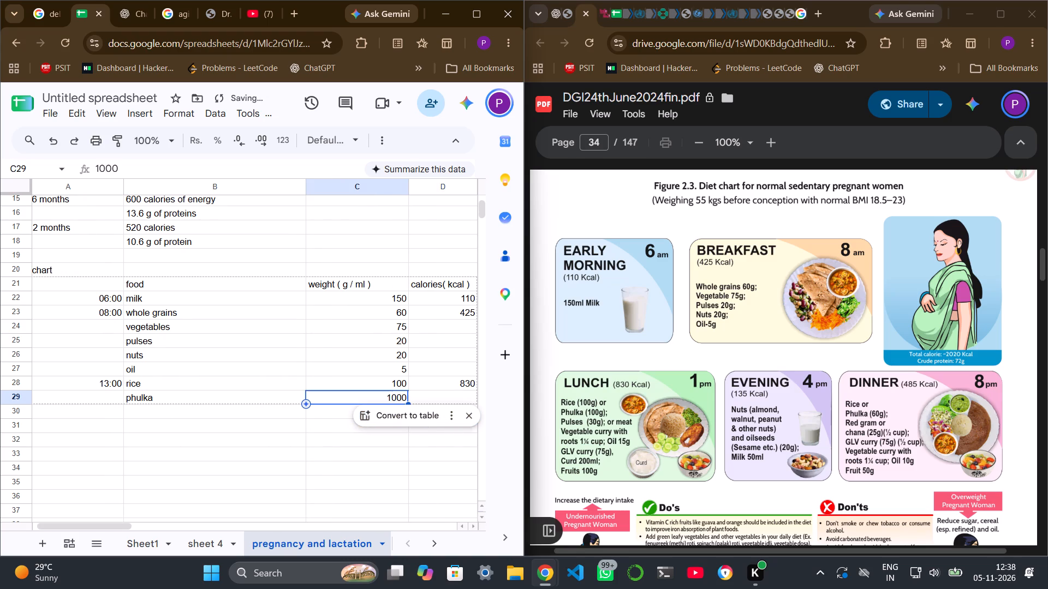
pyautogui.write('100')
pyautogui.press('Right')
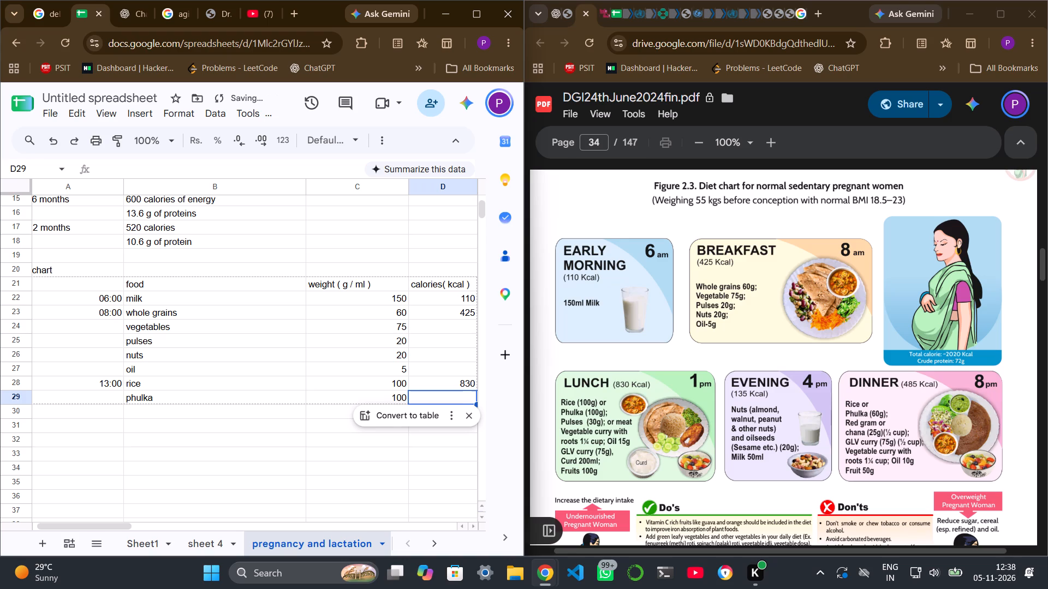
pyautogui.press('Left')
pyautogui.press('Right')
# Add "pulses or meat with vegetable curry with roots 1.25 cups" in B30 with weight 30 in C30.
pyautogui.press('Left')
pyautogui.press('Down')
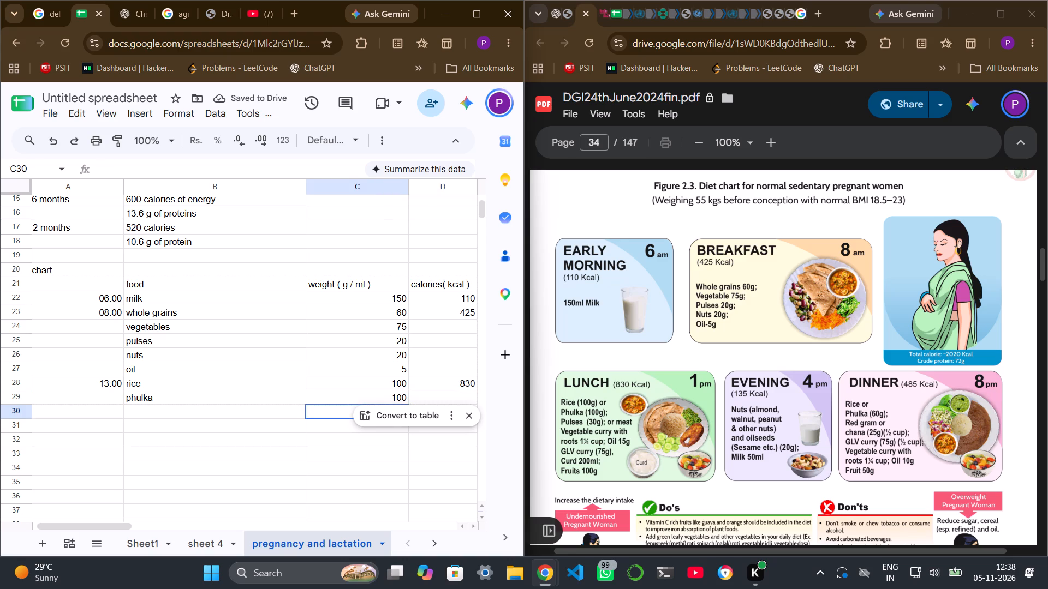
pyautogui.press('Left')
pyautogui.write('pulses or')
pyautogui.press('space')
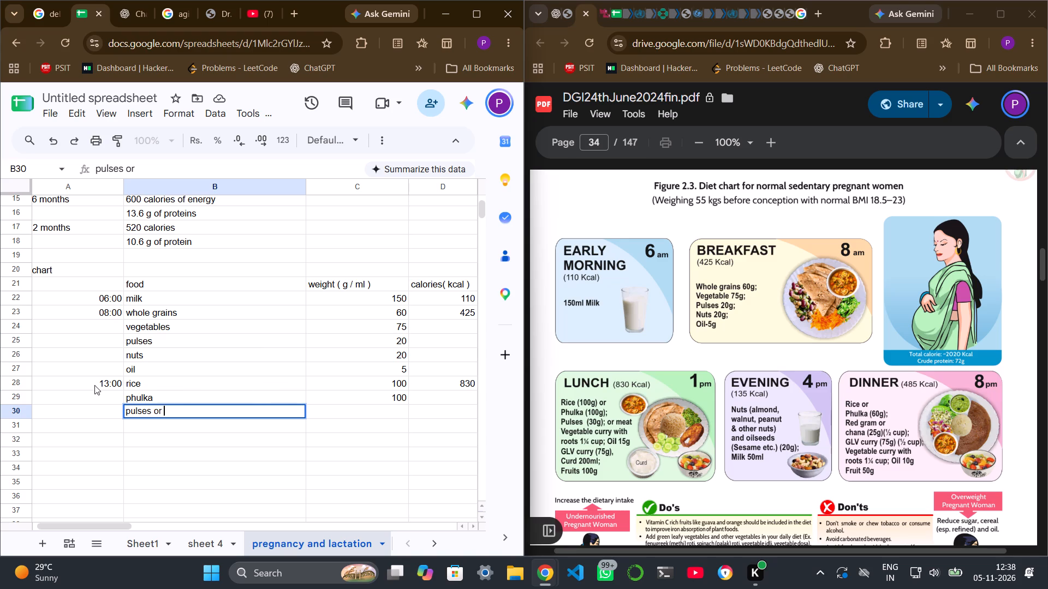
pyautogui.write('meat with be')
pyautogui.press('BackSpace')
pyautogui.press('BackSpace')
pyautogui.write('veg')
pyautogui.write('etable')
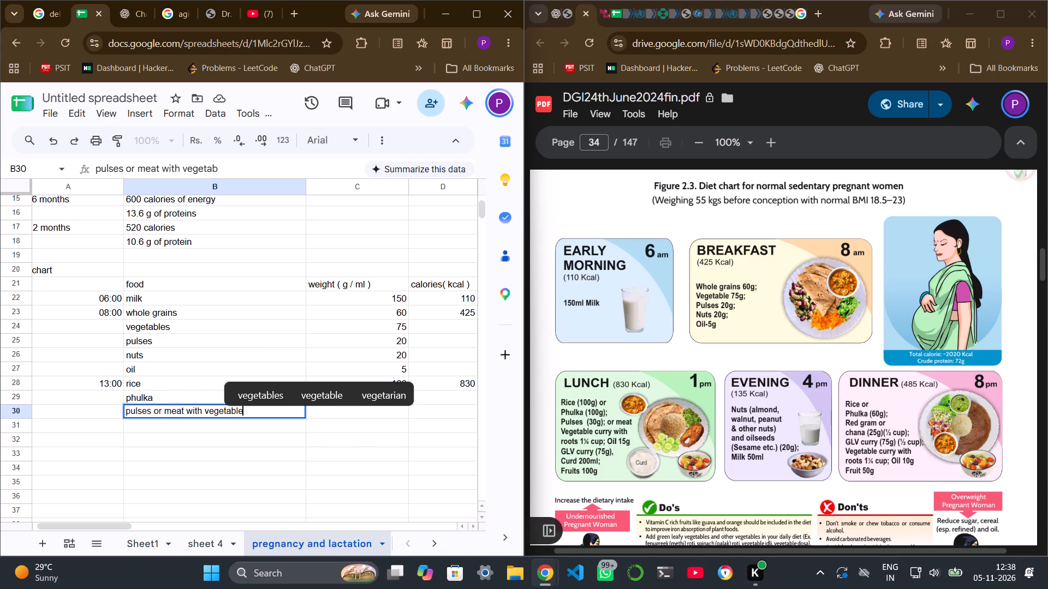
pyautogui.press('space')
pyautogui.write('curry with')
pyautogui.press('space')
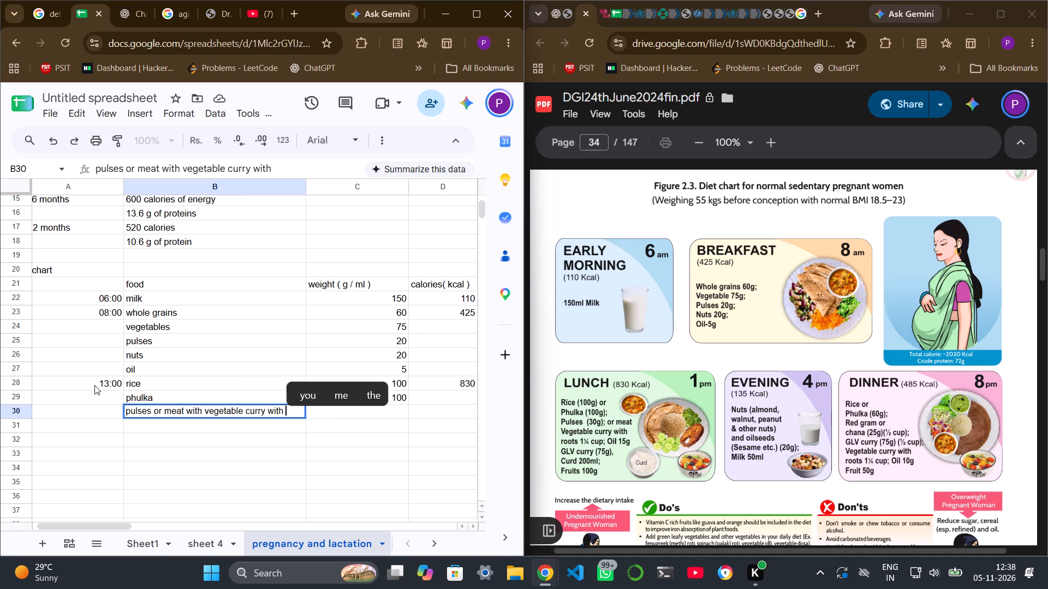
pyautogui.write('root')
pyautogui.press('space')
pyautogui.press('BackSpace')
pyautogui.write('s')
pyautogui.press('space')
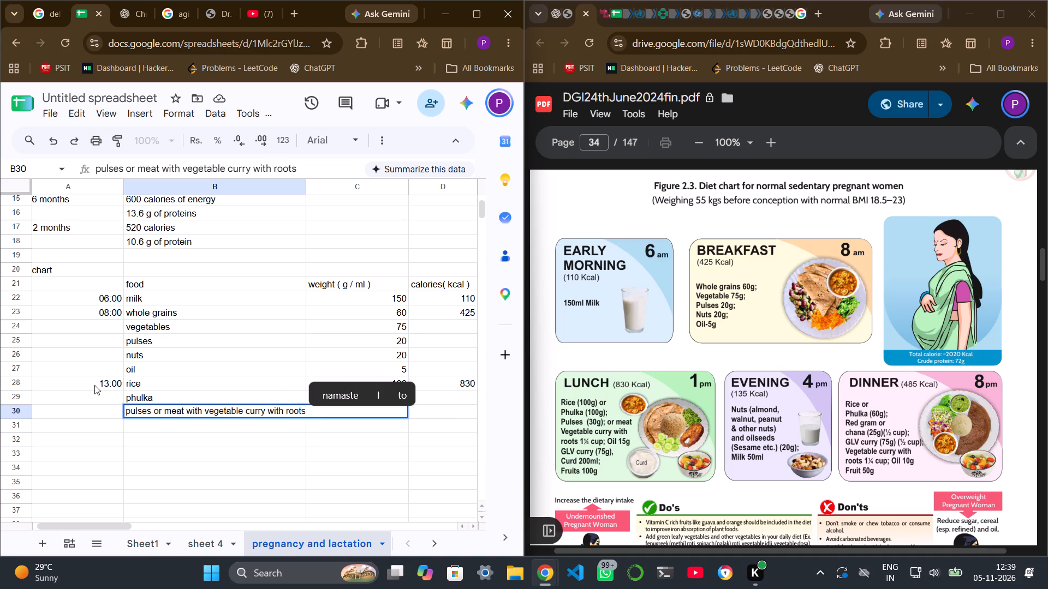
pyautogui.press('1')
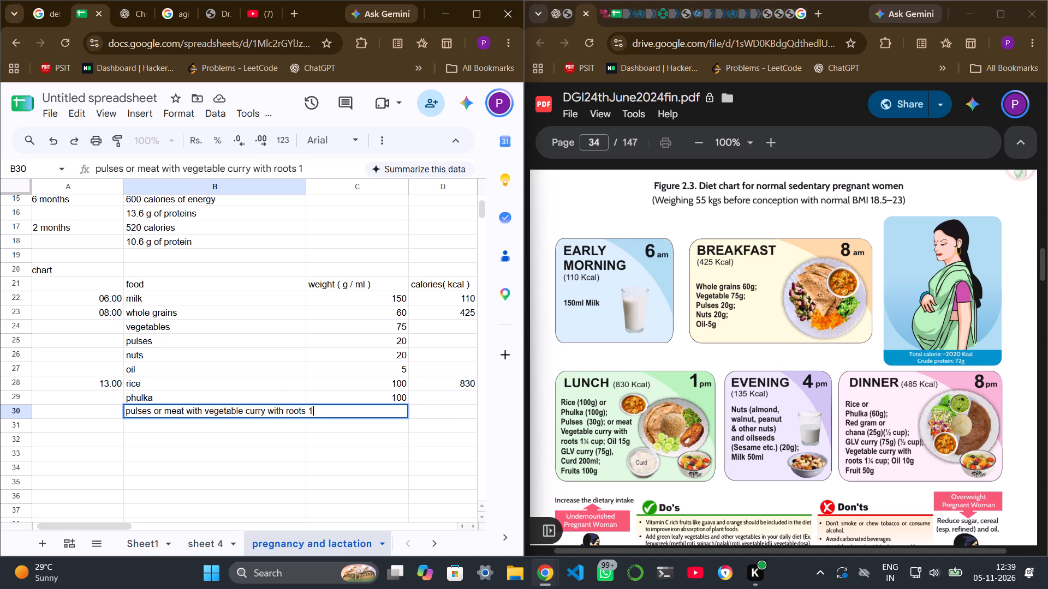
pyautogui.write('.25 cyuos')
pyautogui.press('BackSpace')
pyautogui.press('BackSpace')
pyautogui.press('BackSpace')
pyautogui.press('BackSpace')
pyautogui.write('ups')
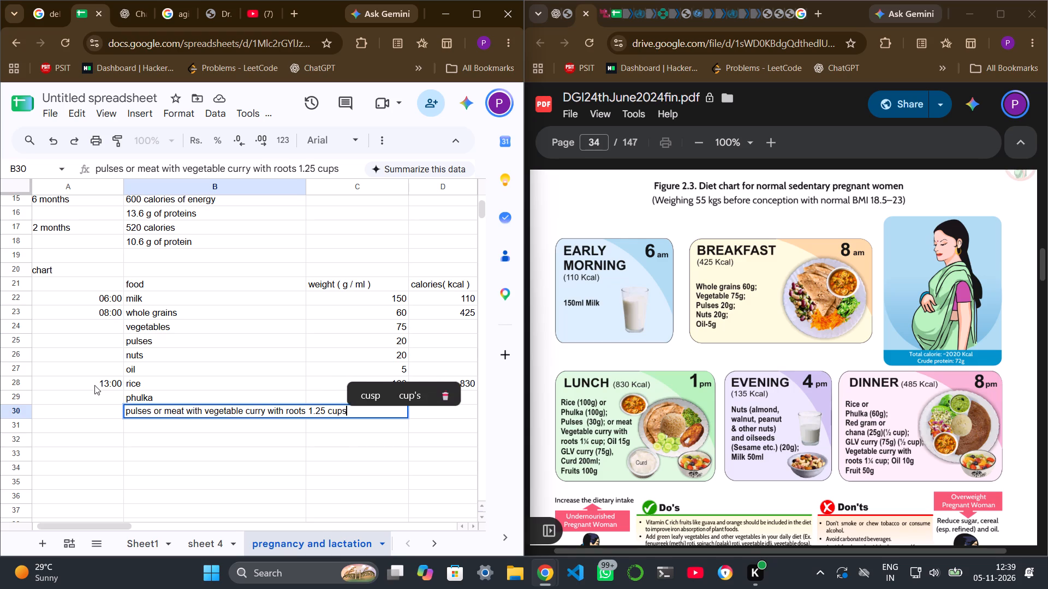
pyautogui.press('Right')
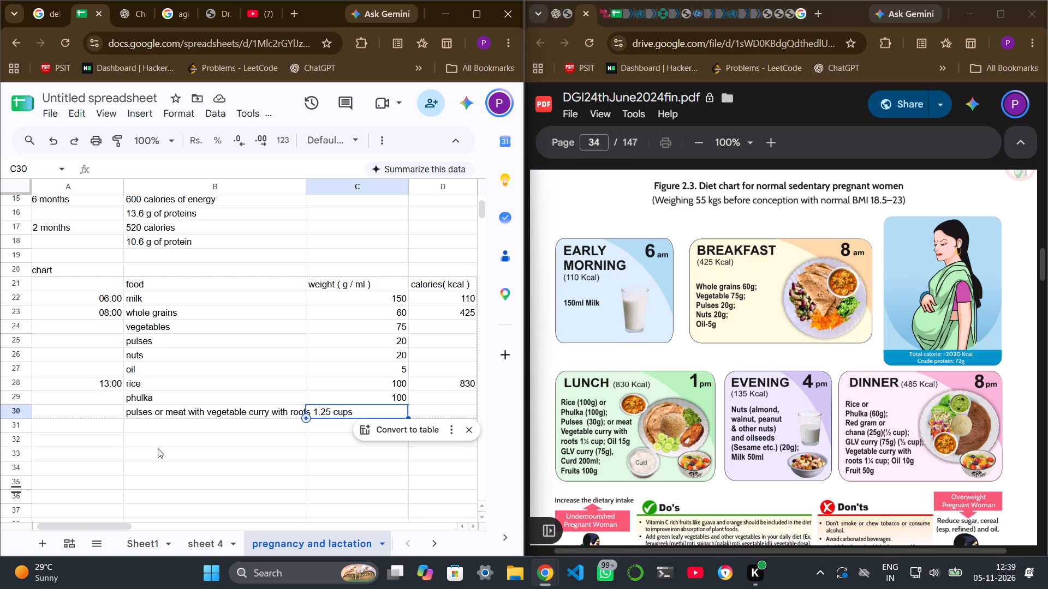
pyautogui.write('30')
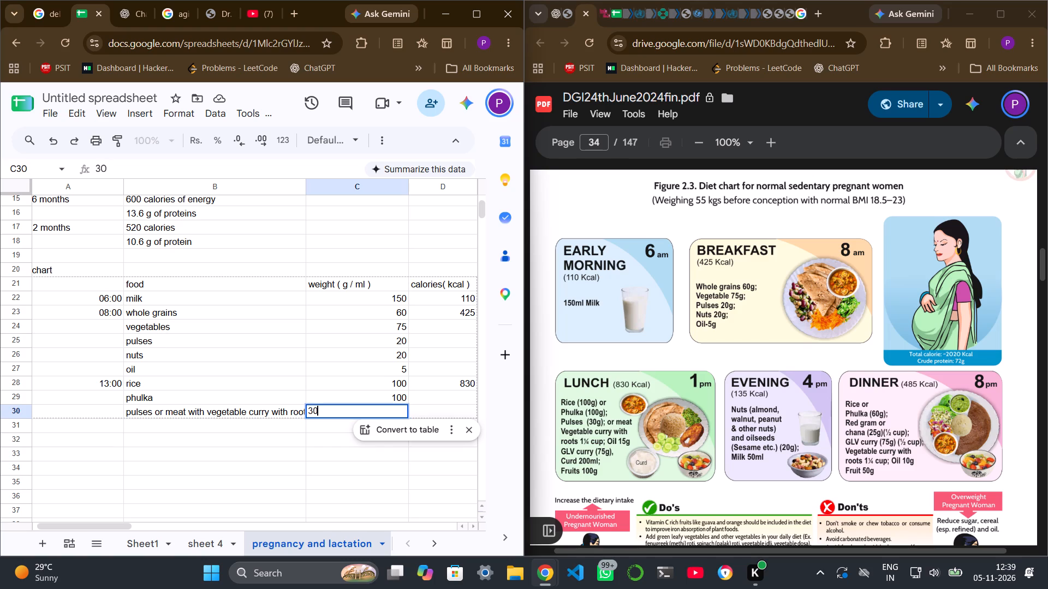
pyautogui.press('Return')
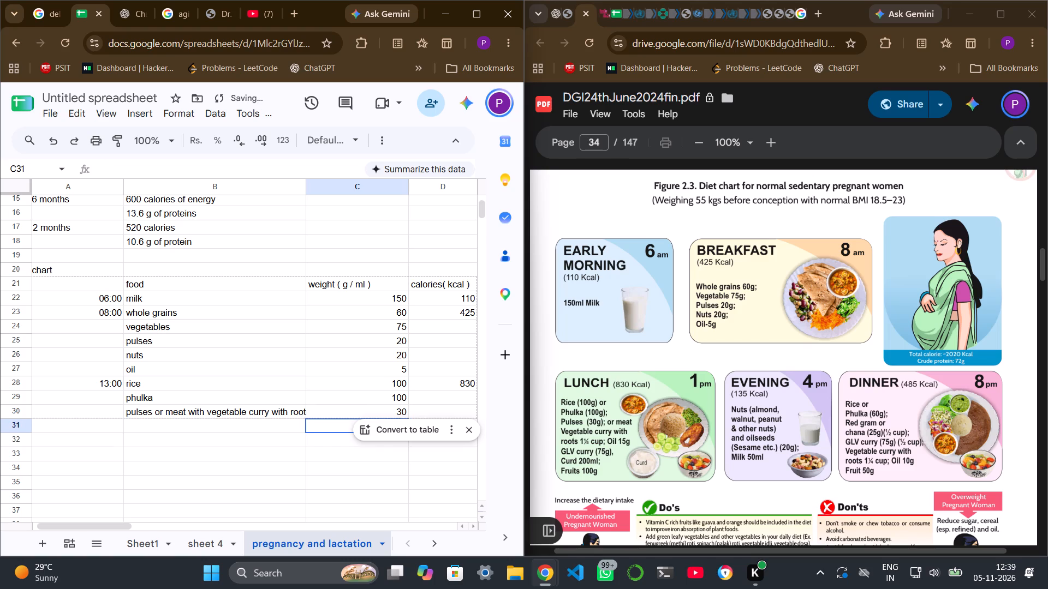
# Add "oil" with weight 15 in row 31 of the lunch foods.
pyautogui.press('Left')
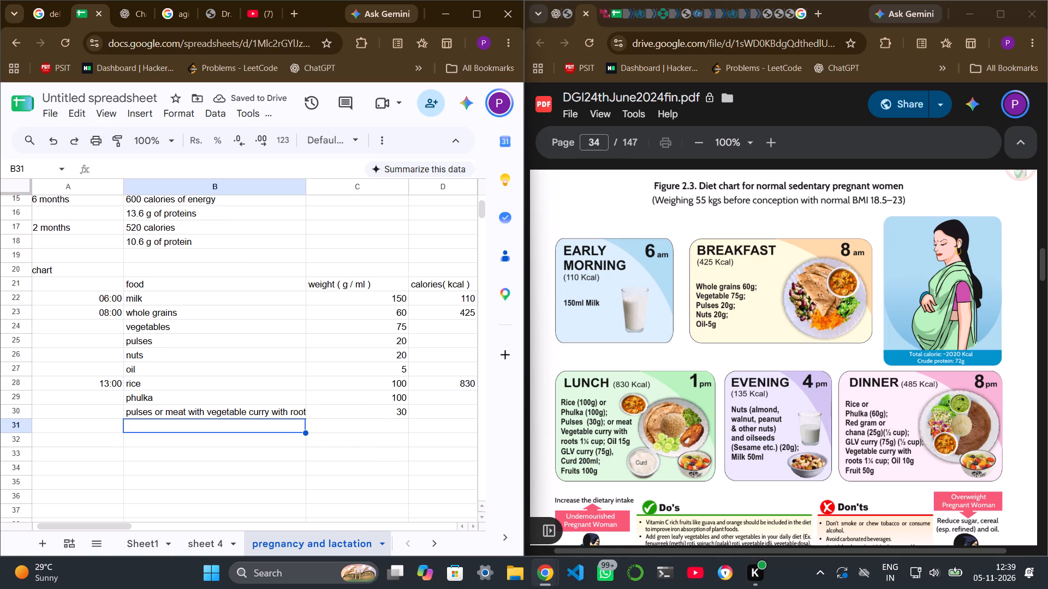
pyautogui.press('p')
pyautogui.press('BackSpace')
pyautogui.write('oil')
pyautogui.press('space')
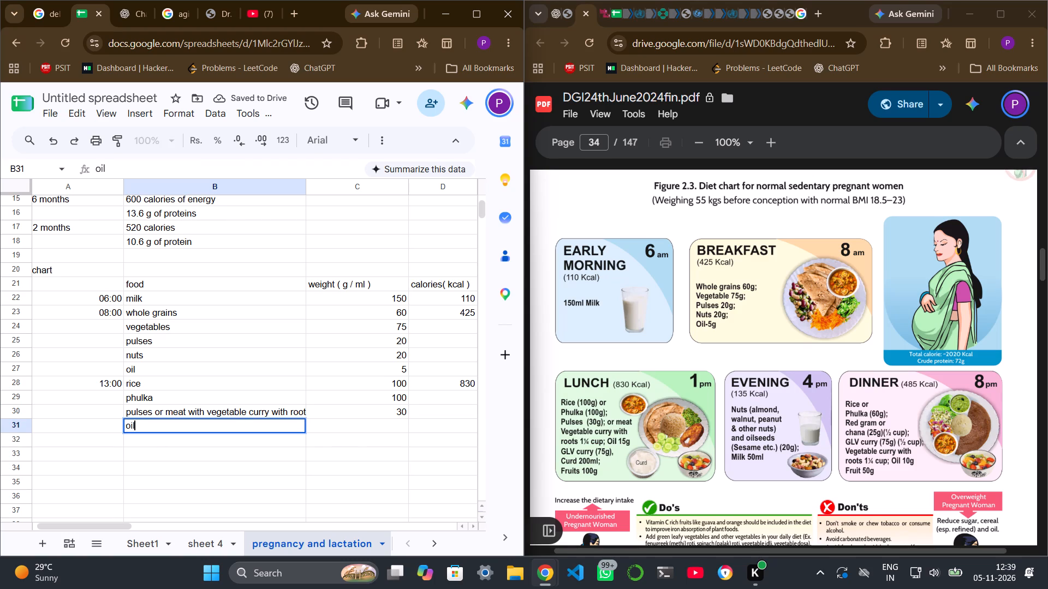
pyautogui.press('Right')
pyautogui.write('15')
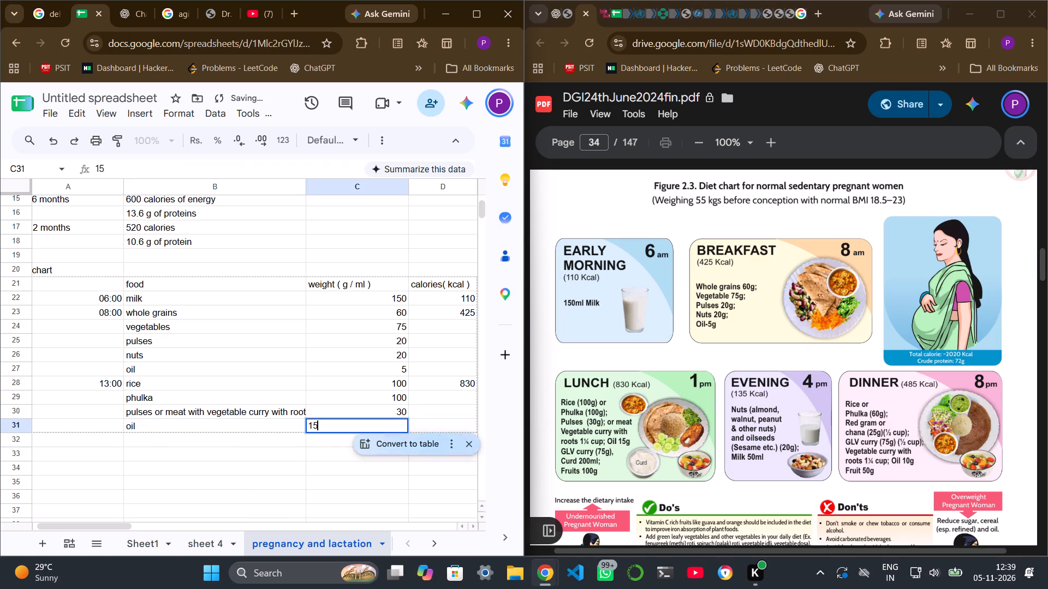
pyautogui.press('Return')
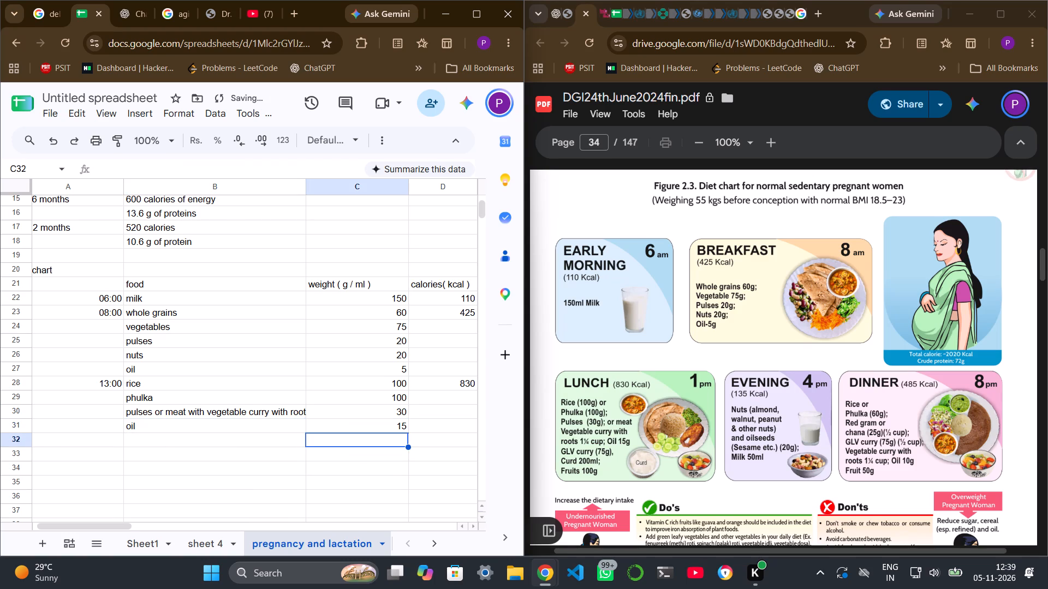
# Add "glv curry" with weight 75 in row 32 of the lunch foods.
pyautogui.press('Left')
pyautogui.write('glv curry')
pyautogui.press('Right')
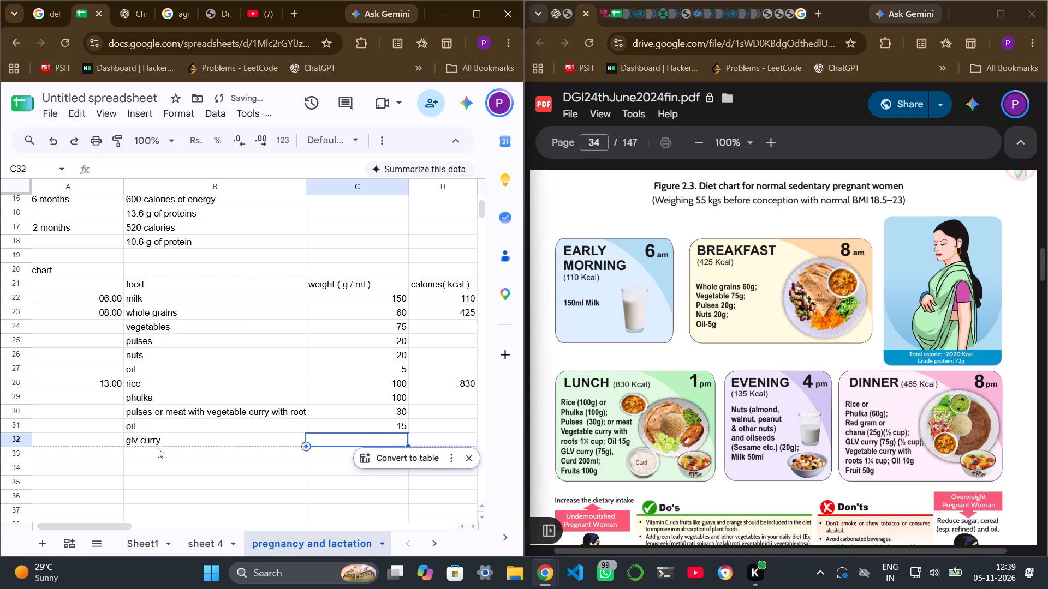
pyautogui.write('75')
pyautogui.press('Return')
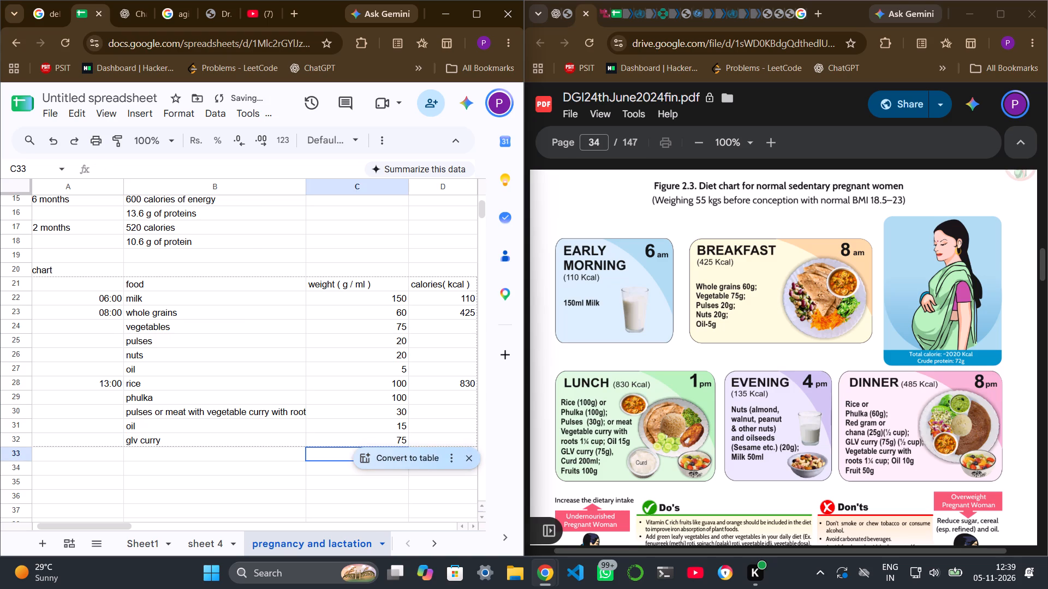
# Add "curd" with weight 200 in row 33 of the lunch foods.
pyautogui.press('Left')
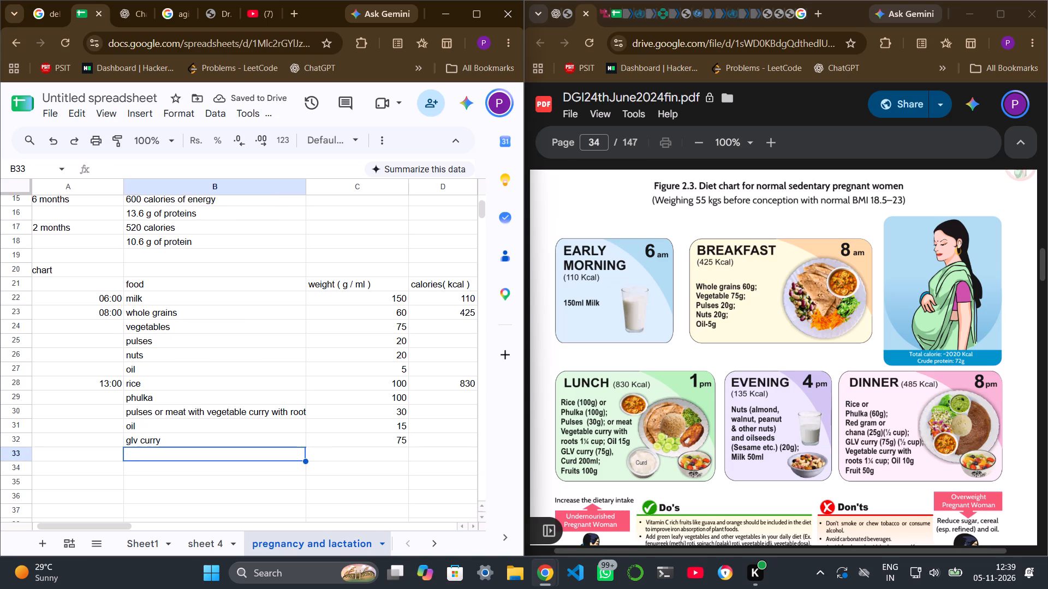
pyautogui.write('curd')
pyautogui.press('Right')
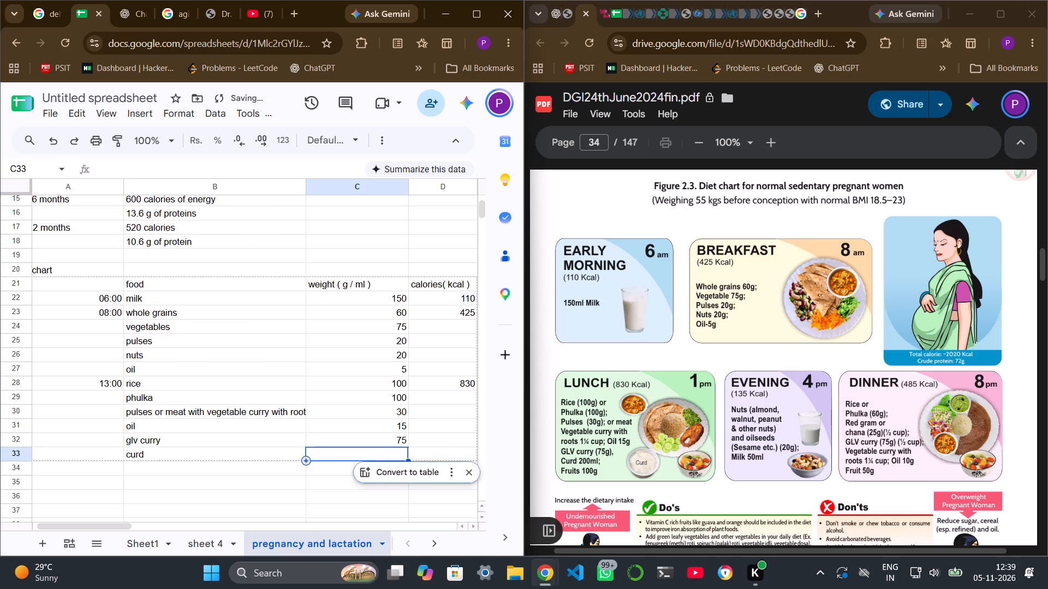
pyautogui.write('200')
pyautogui.press('Return')
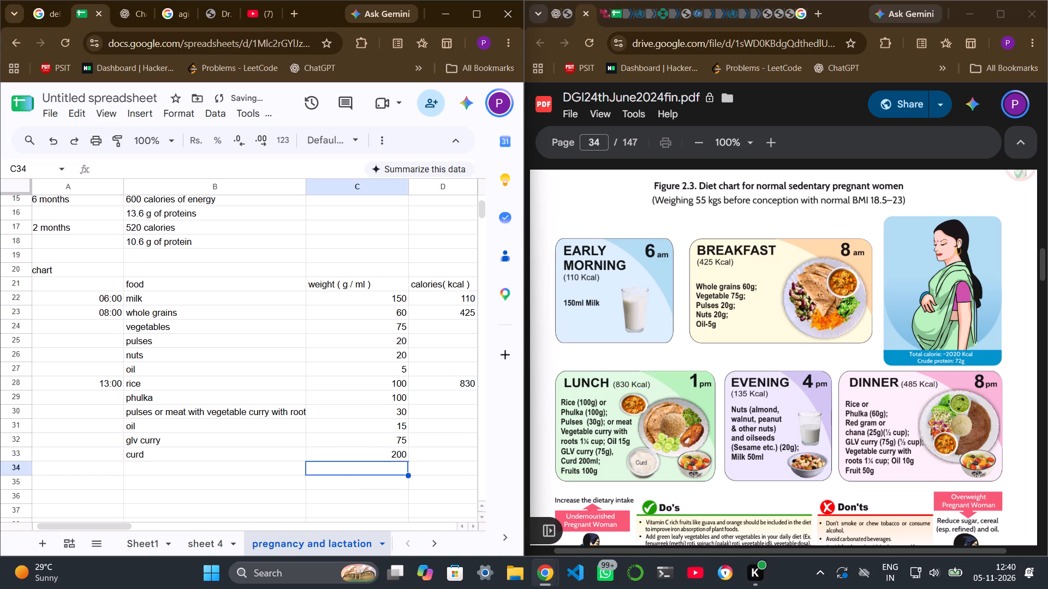
# Add "fruits" with weight 100 in row 34 of the lunch foods.
pyautogui.press('Left')
pyautogui.write('fri')
pyautogui.press('BackSpace')
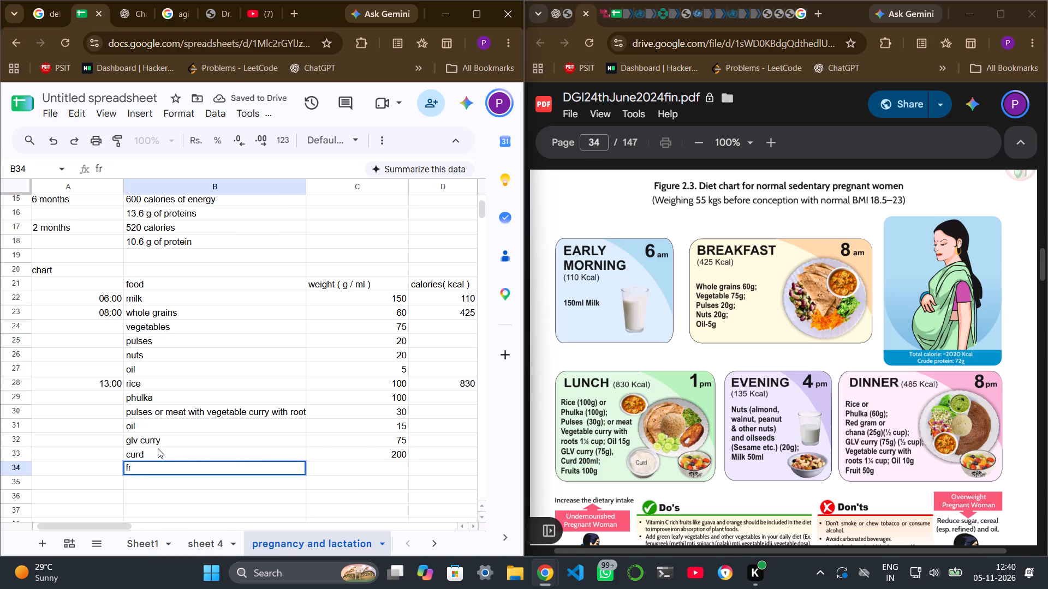
pyautogui.write('uits')
pyautogui.press('Right')
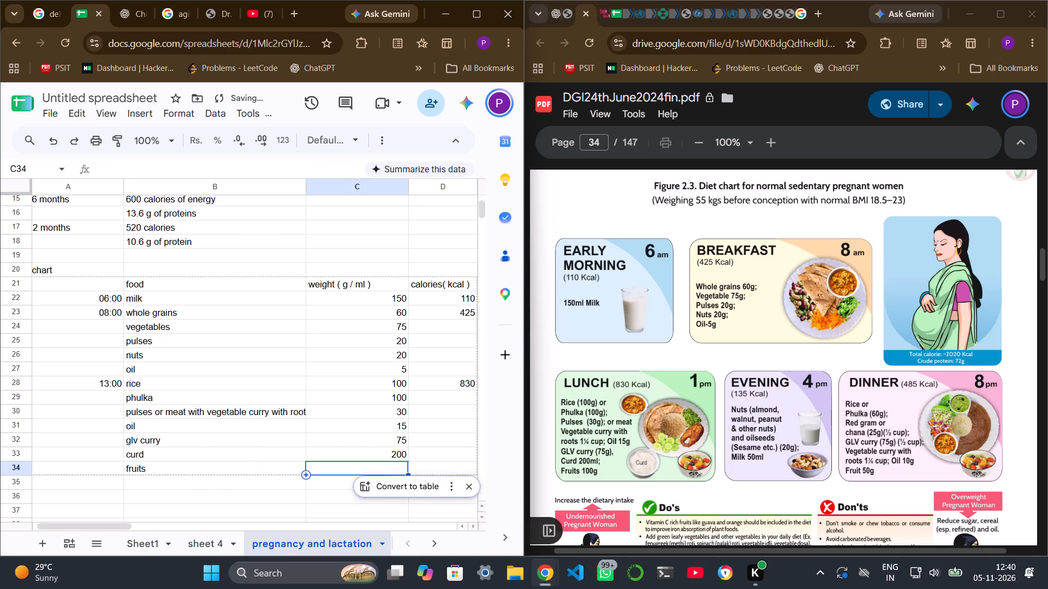
pyautogui.write('100')
pyautogui.press('Return')
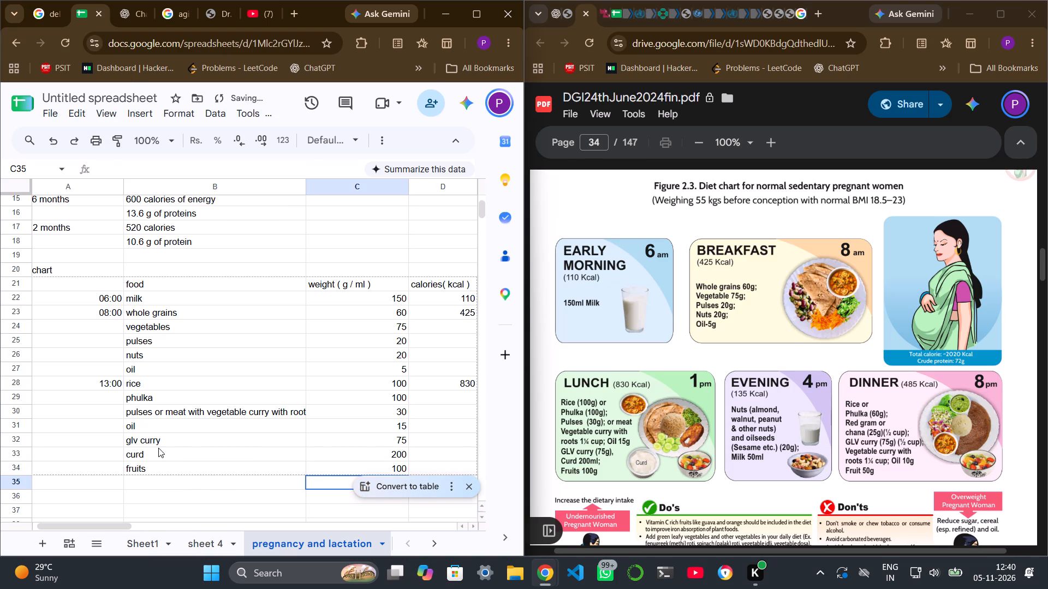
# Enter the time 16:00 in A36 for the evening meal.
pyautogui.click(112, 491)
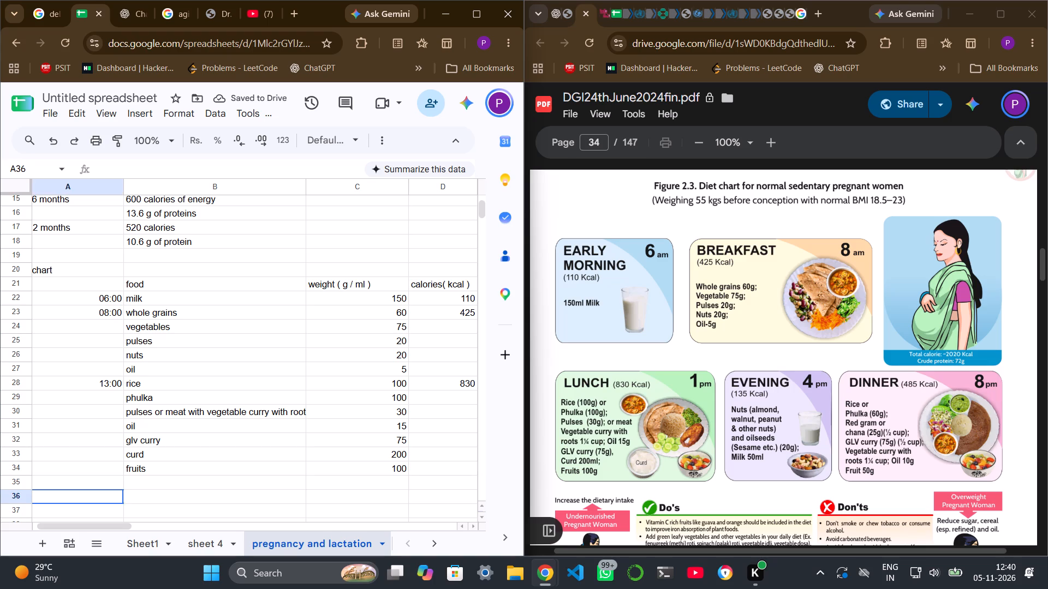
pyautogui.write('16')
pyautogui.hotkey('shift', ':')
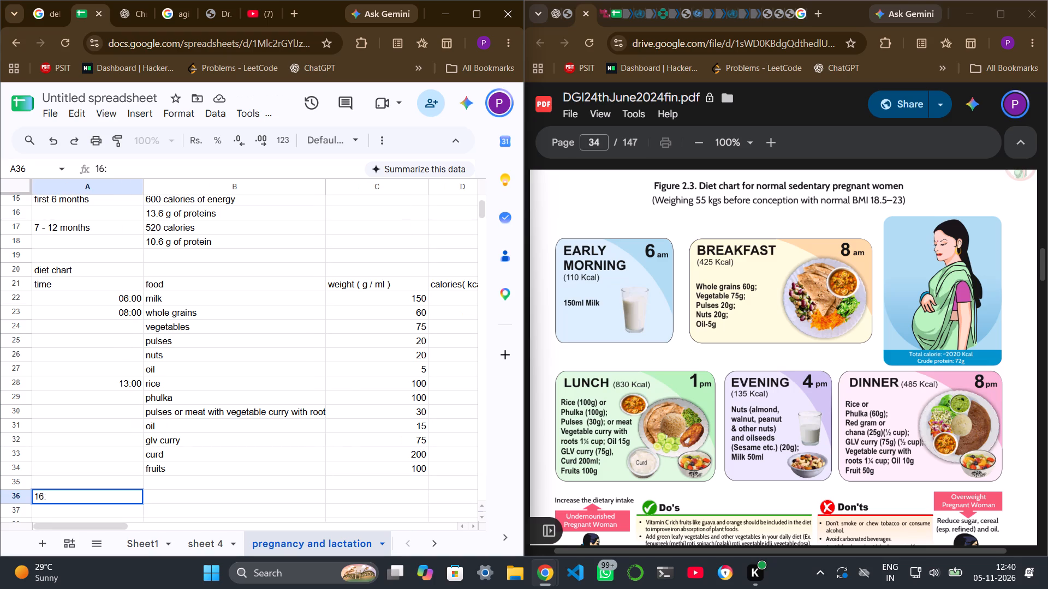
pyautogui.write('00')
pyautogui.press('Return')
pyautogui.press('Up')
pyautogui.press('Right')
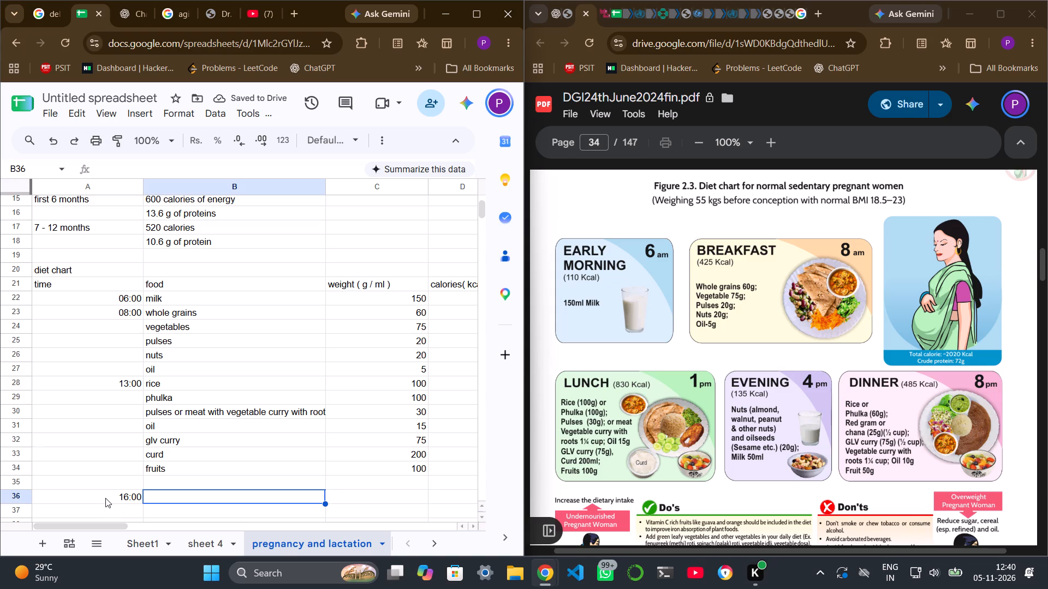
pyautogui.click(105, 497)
# Add "nuts and oil seeds" in B35 with weight 20 in C35.
pyautogui.click(165, 481)
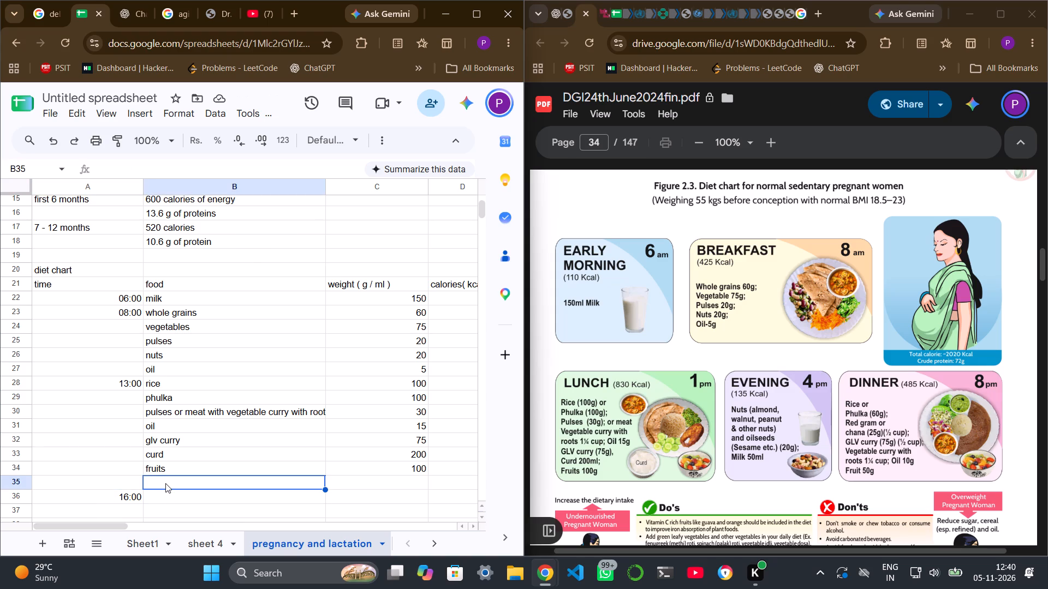
pyautogui.write('nuts')
pyautogui.press('space')
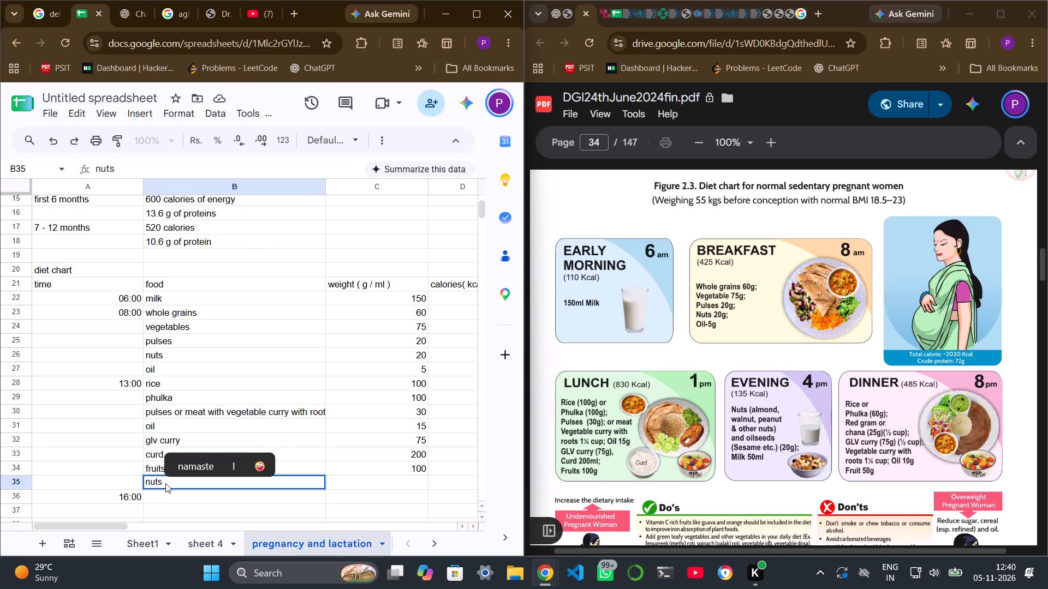
pyautogui.write('and oil seeas')
pyautogui.press('BackSpace')
pyautogui.press('BackSpace')
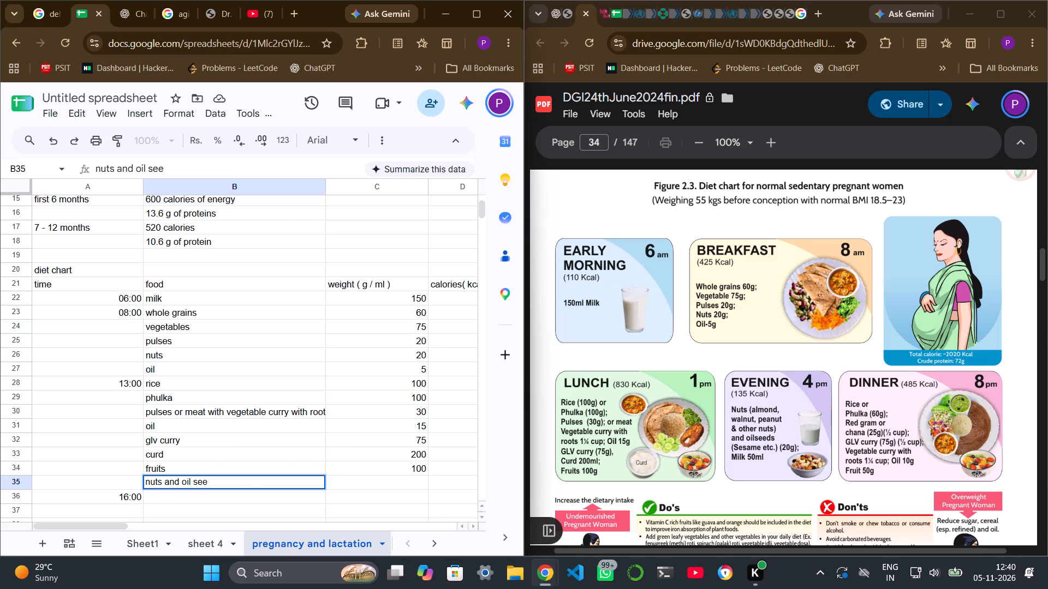
pyautogui.write('des')
pyautogui.press('BackSpace')
pyautogui.press('BackSpace')
pyautogui.press('s')
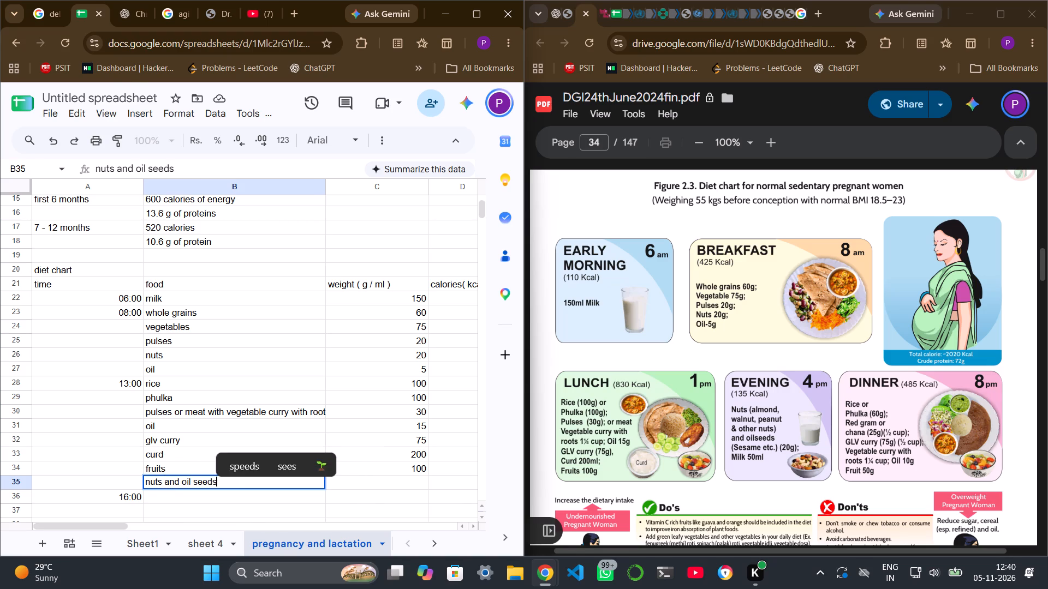
pyautogui.press('Right')
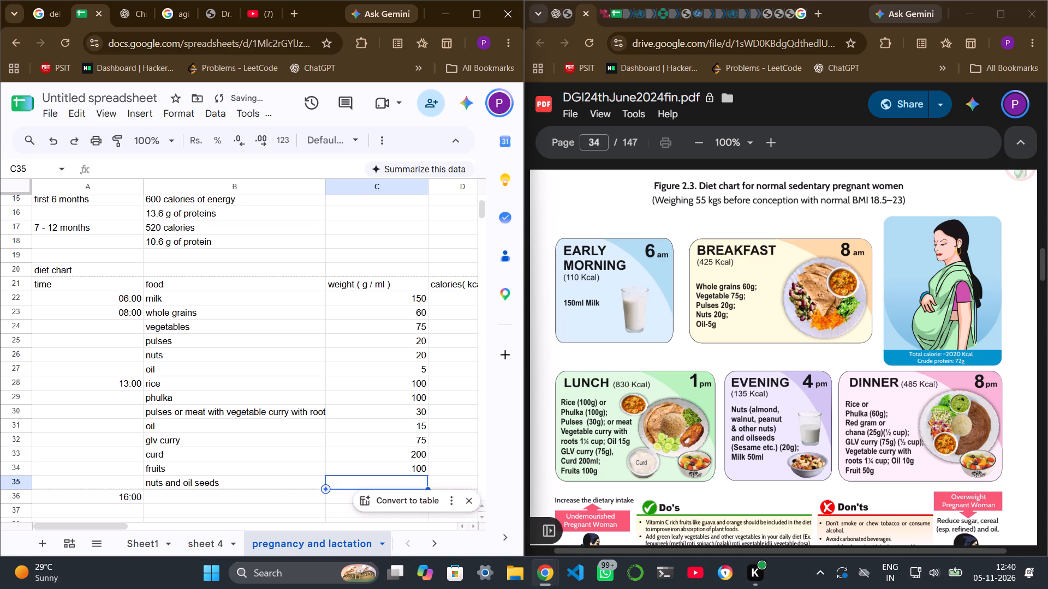
pyautogui.write('20')
pyautogui.press('Return')
# Add "milk" in B36 with weight 50 in C36 to the evening foods.
pyautogui.write('mil')
pyautogui.press('k')
pyautogui.press('Right')
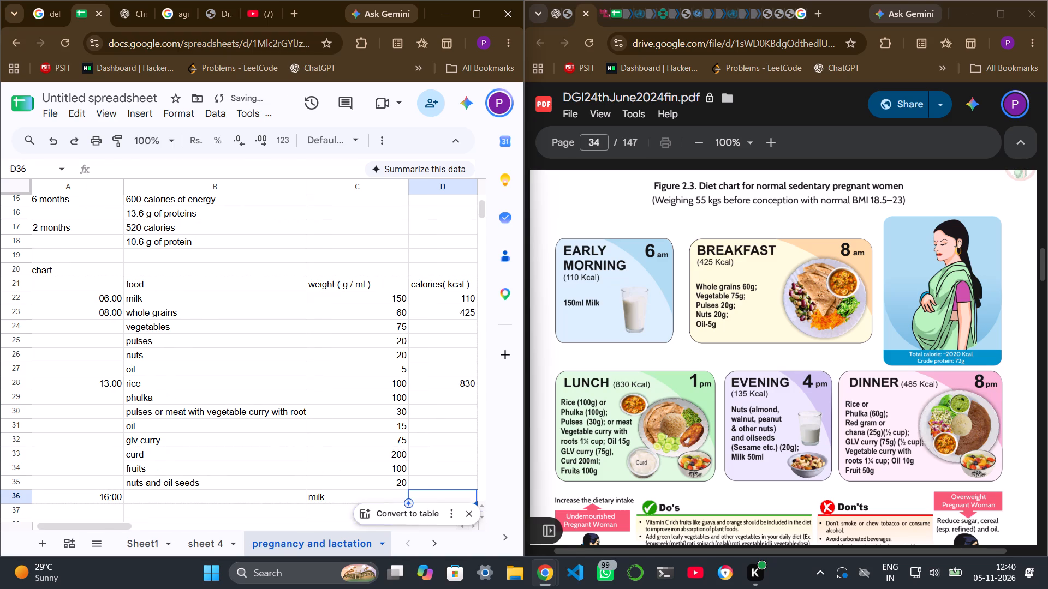
pyautogui.press('Left')
pyautogui.press('Left')
pyautogui.write('milk')
pyautogui.press('Right')
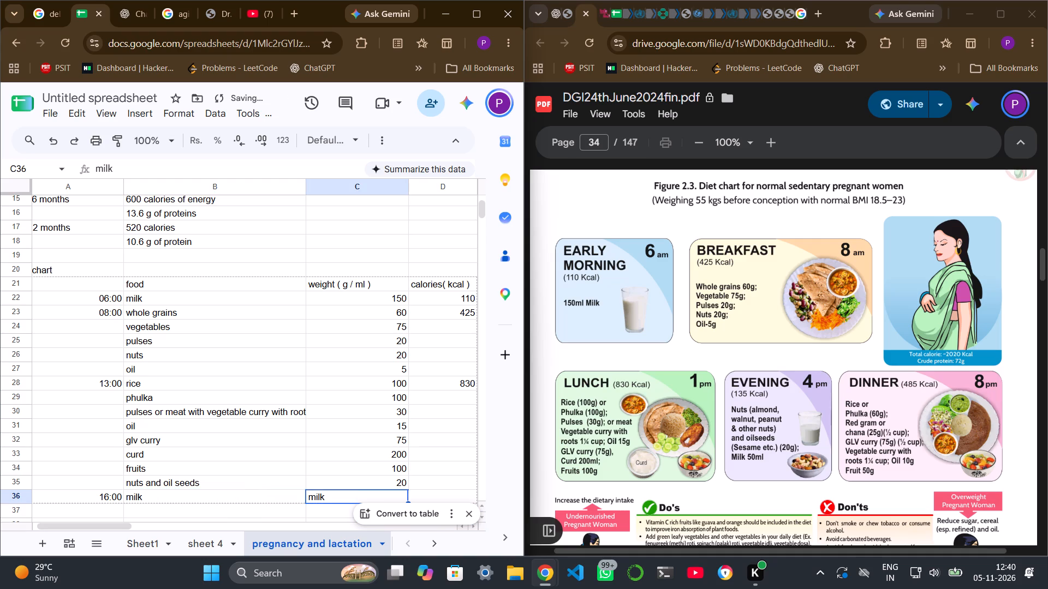
pyautogui.write('50')
pyautogui.press('Right')
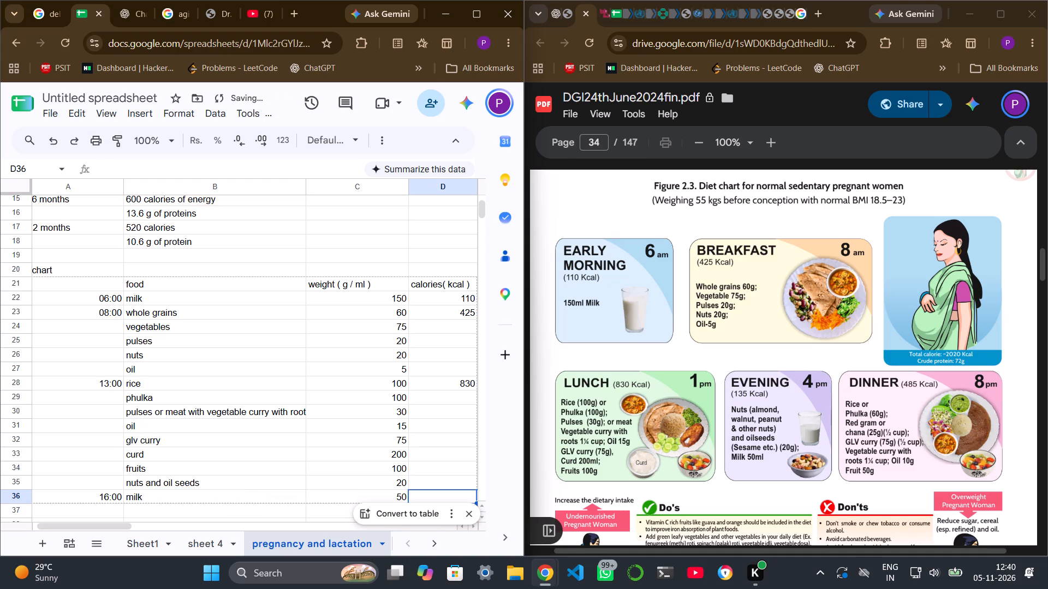
# Enter 135 calories for the evening meal in D35.
pyautogui.press('Up')
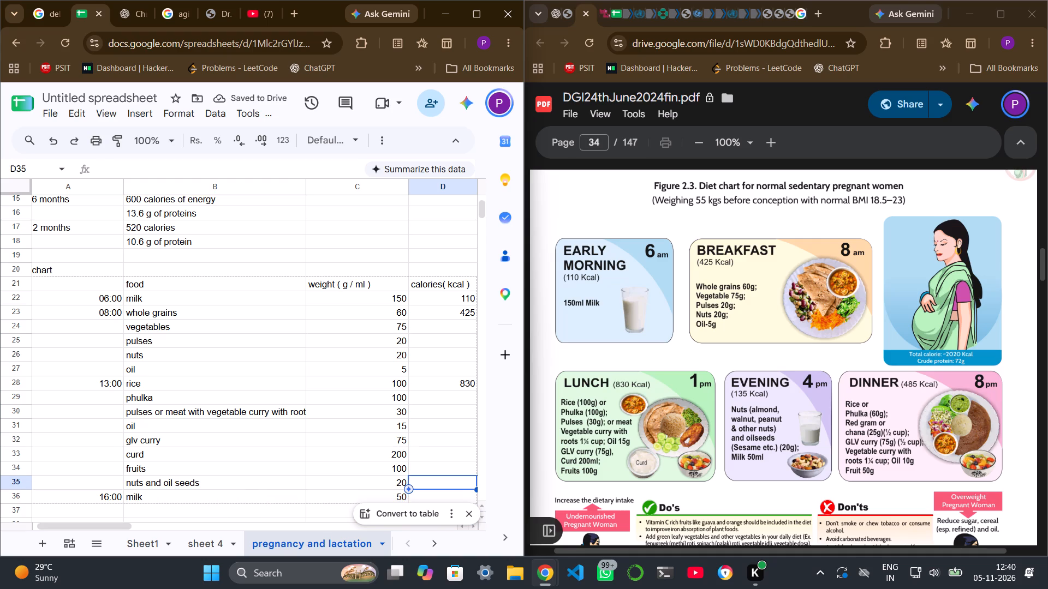
pyautogui.write('135')
pyautogui.press('Return')
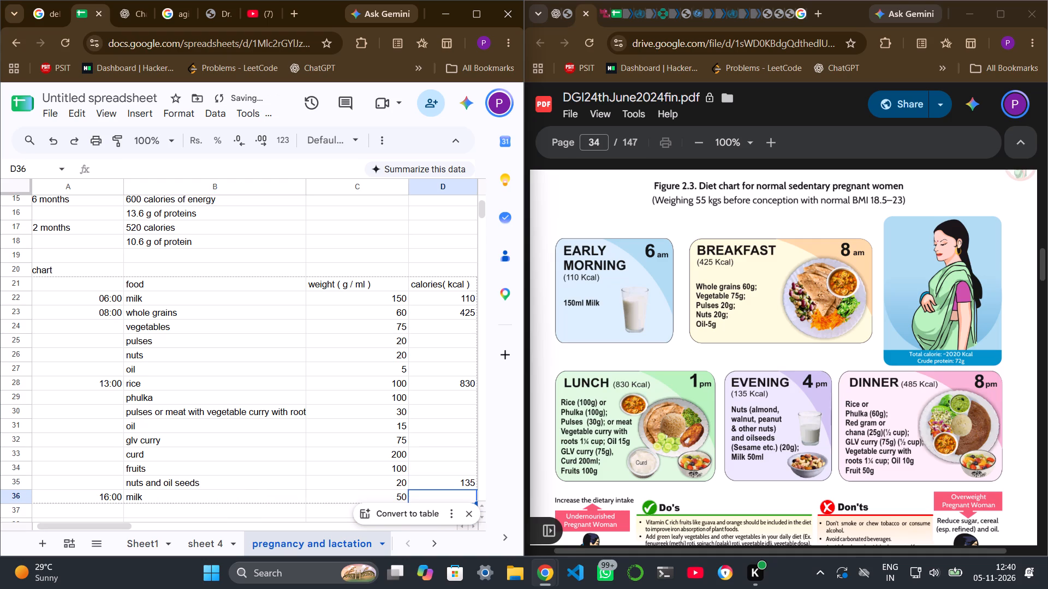
# Set the evening meal time to 16:00 in A35 beside nuts and oil seeds, and clear the time in A36.
pyautogui.scroll(-1, 112, 423)
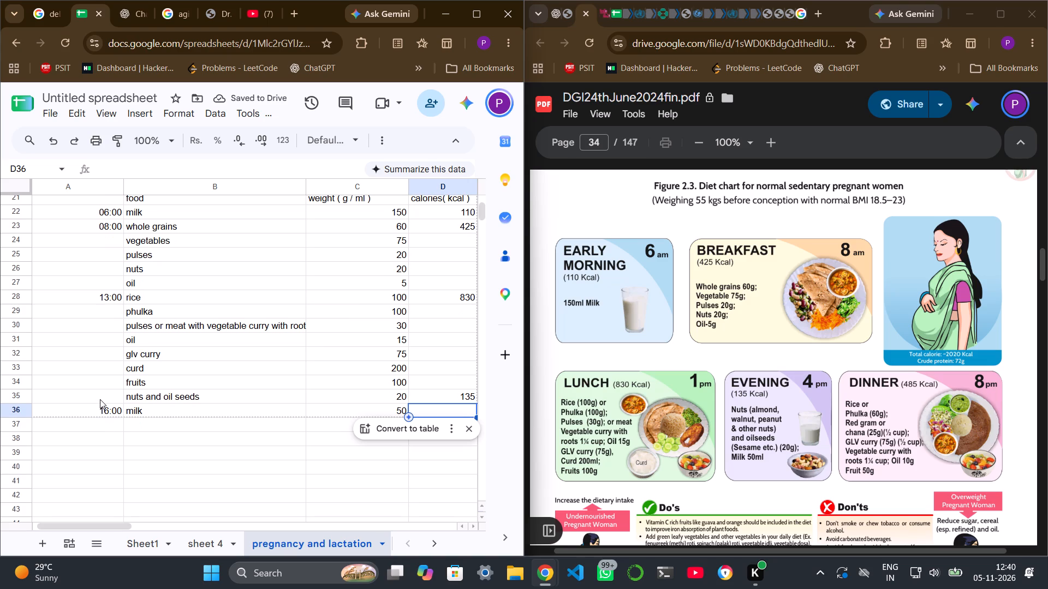
pyautogui.click(99, 398)
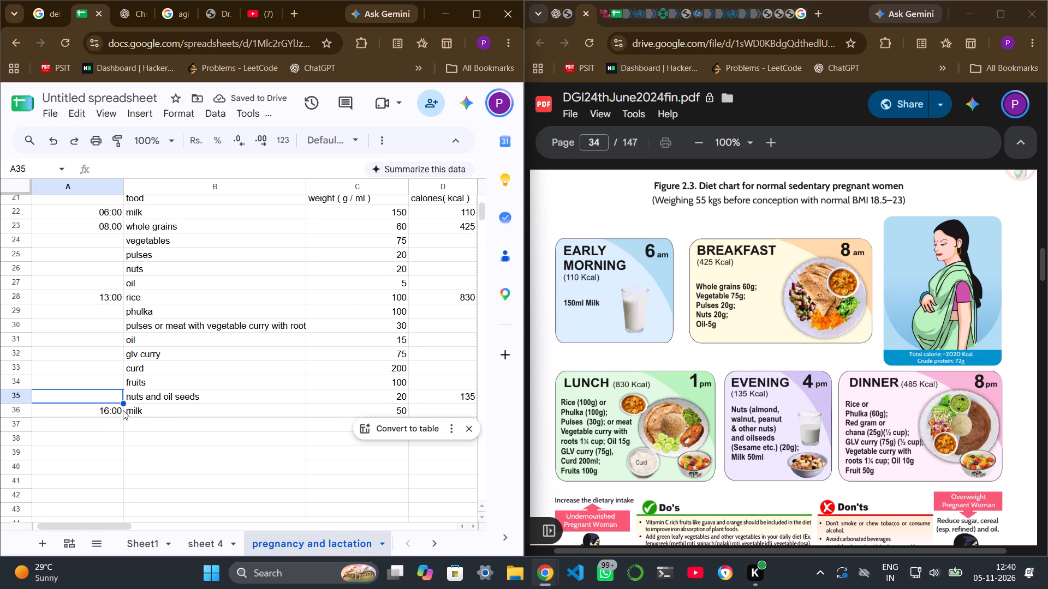
pyautogui.click(118, 410)
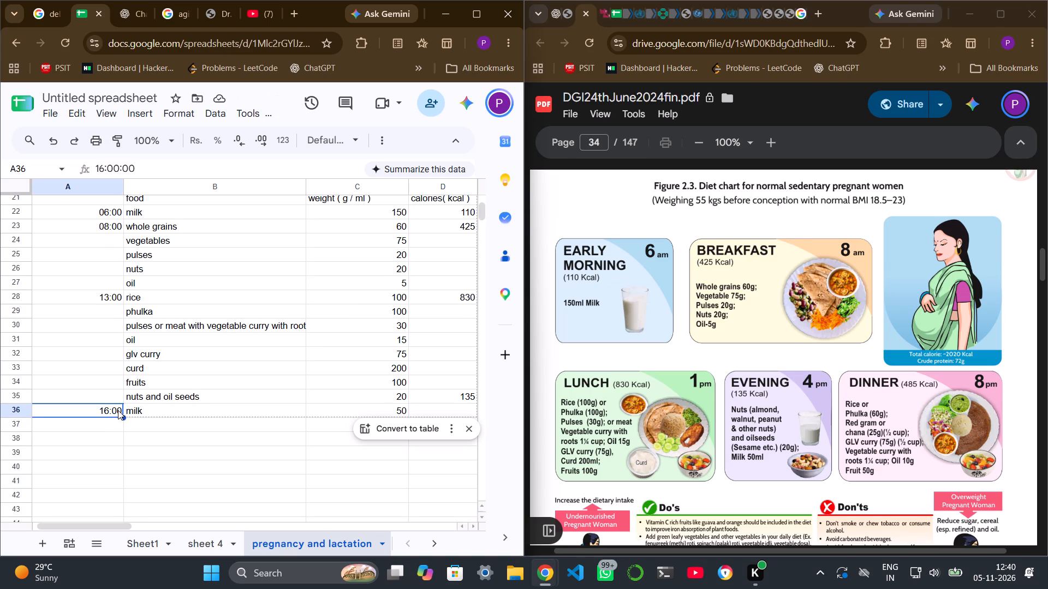
pyautogui.moveTo(123, 417); pyautogui.dragTo(118, 401)
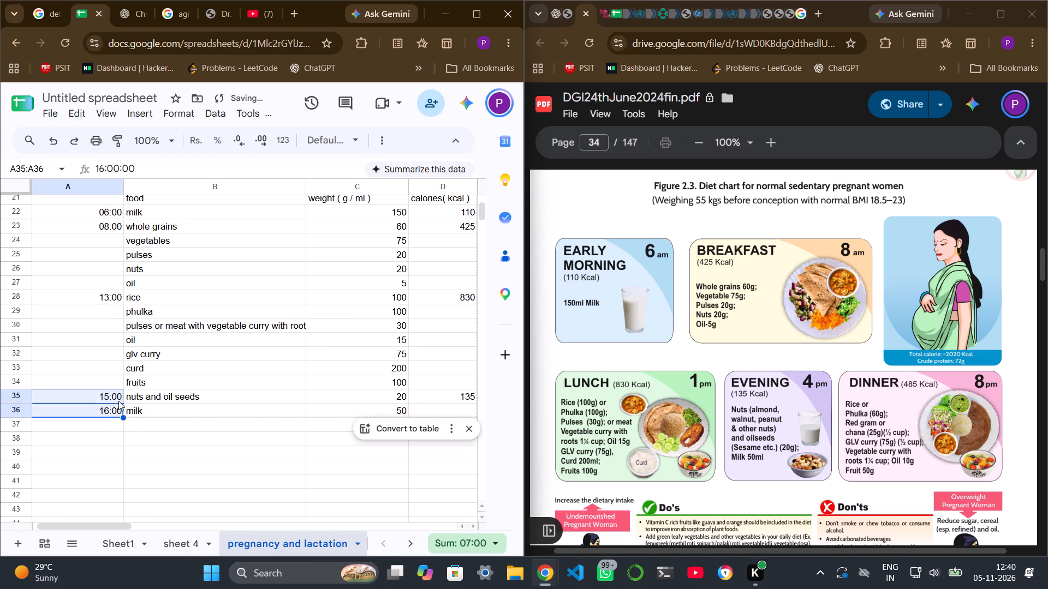
pyautogui.click(102, 396)
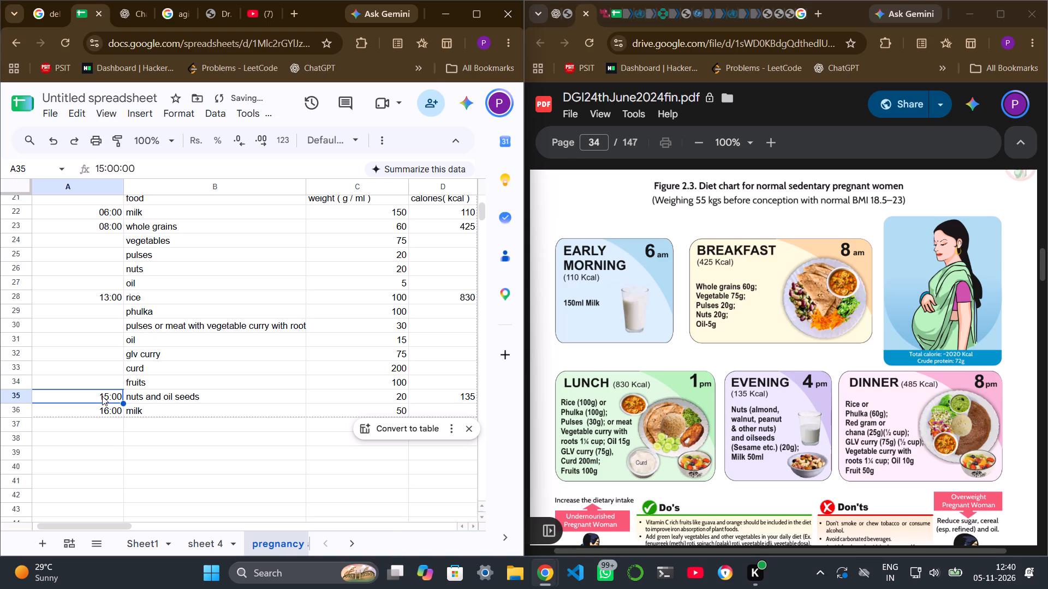
pyautogui.write('16')
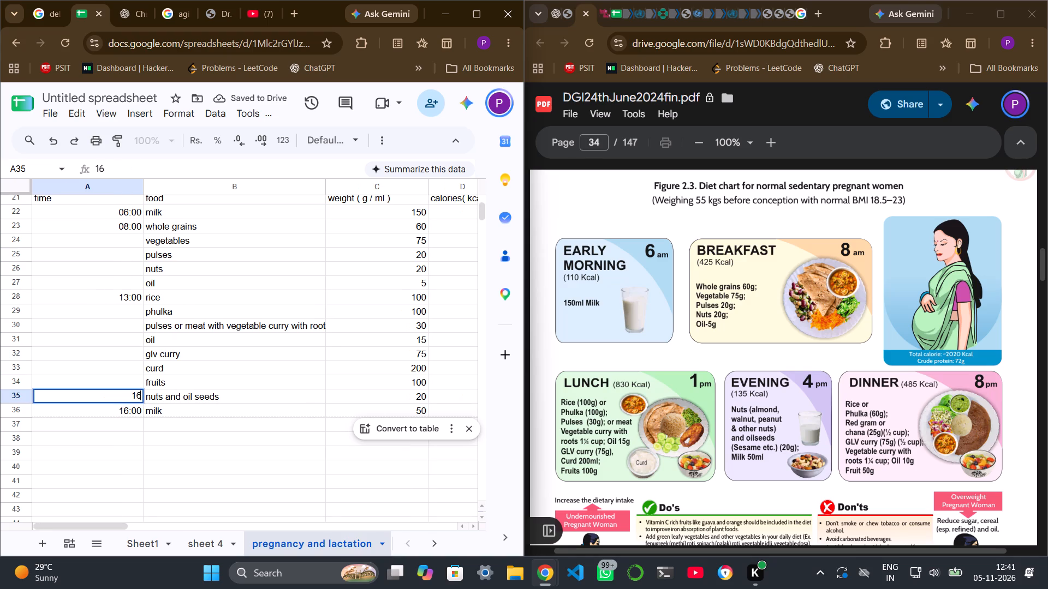
pyautogui.write(':00')
pyautogui.press('Return')
pyautogui.press('BackSpace')
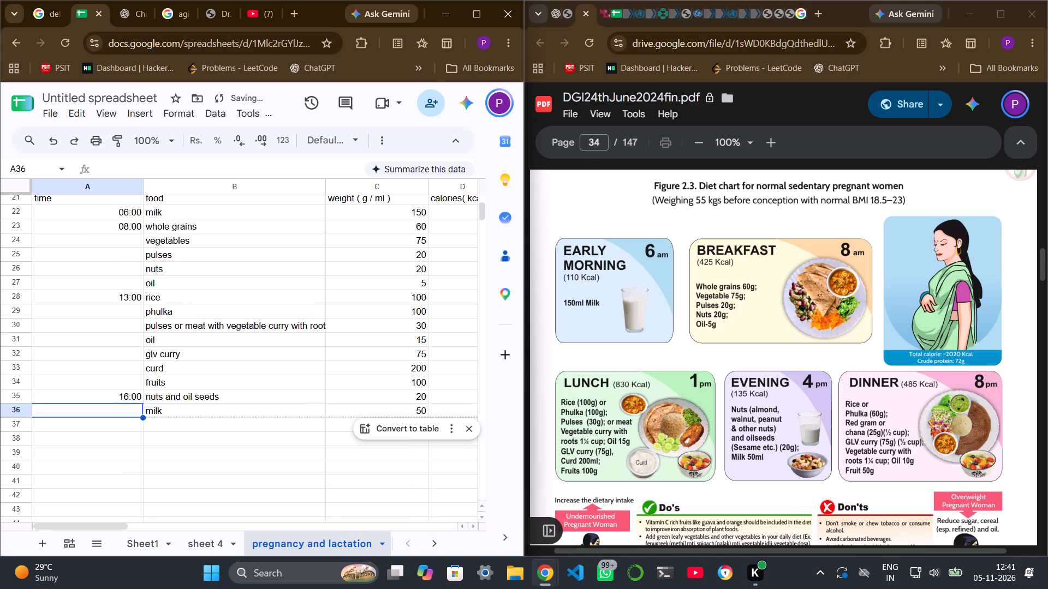
# Enter the dinner time 20:00 in A37.
pyautogui.press('Return')
pyautogui.press('Return')
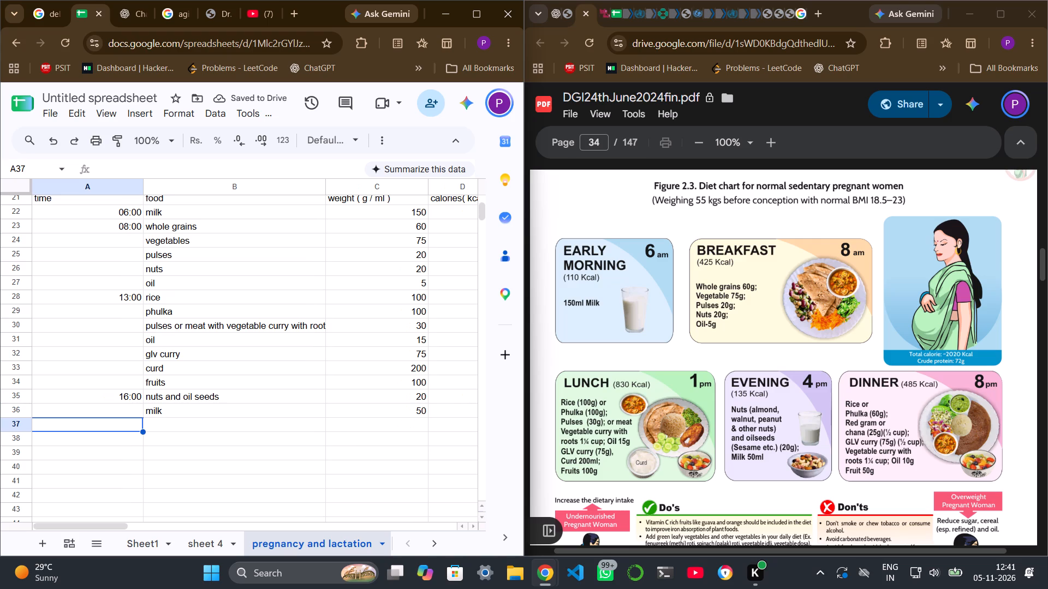
pyautogui.write('20:00')
pyautogui.press('Right')
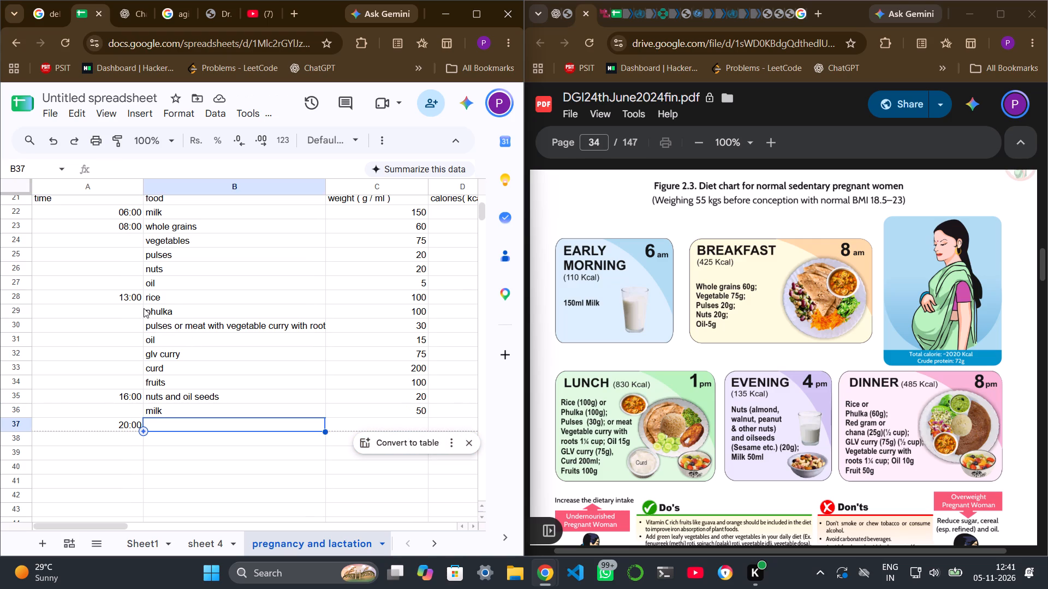
# Move the time, food and weight entries in A30:C37 up one row to A29, replacing the phulka entry.
pyautogui.click(2, 310)
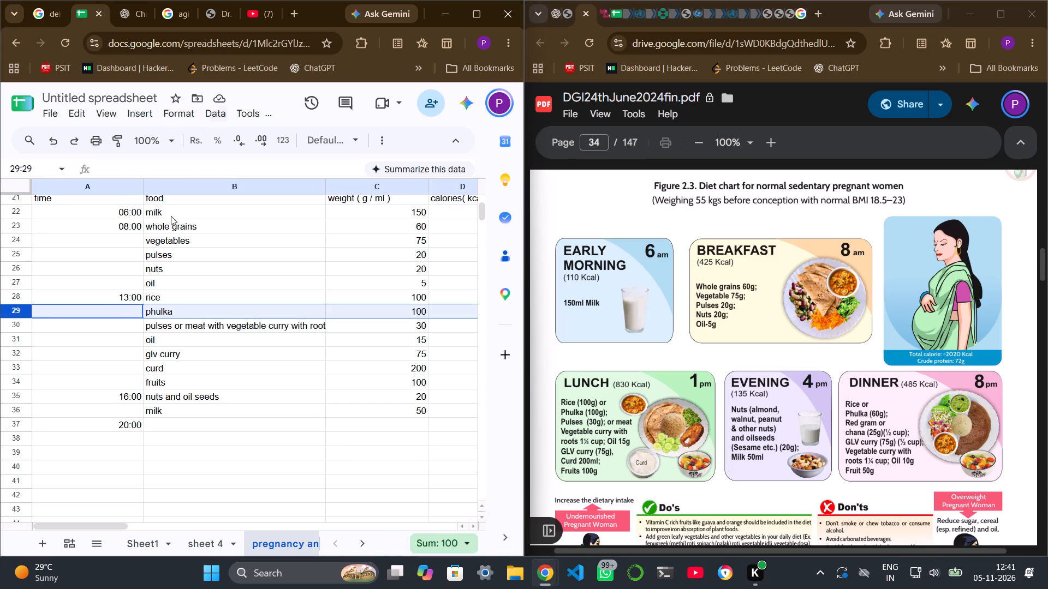
pyautogui.moveTo(105, 324); pyautogui.dragTo(275, 368)
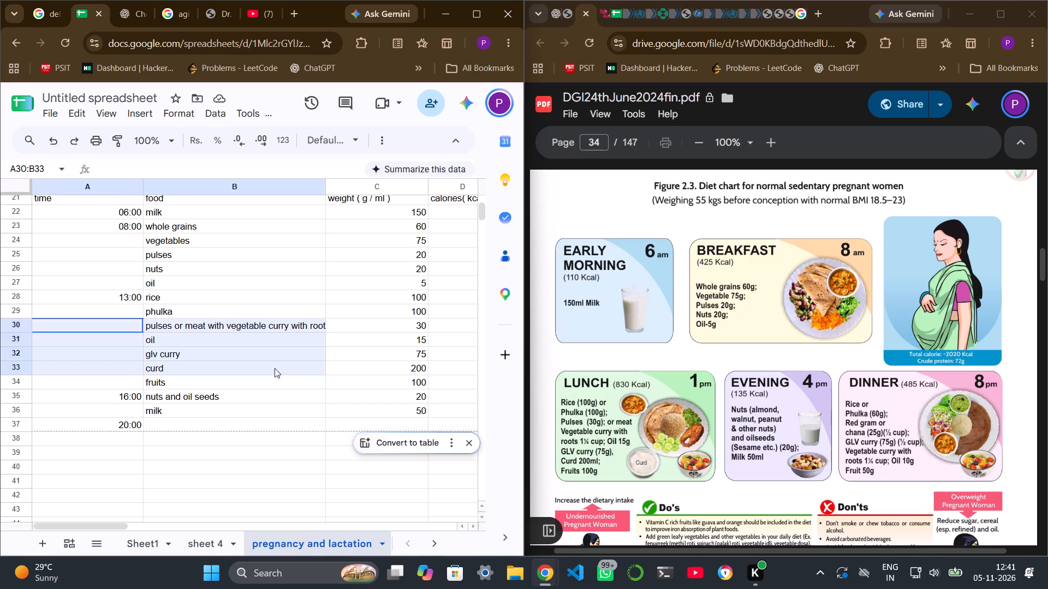
pyautogui.moveTo(275, 368); pyautogui.dragTo(426, 438)
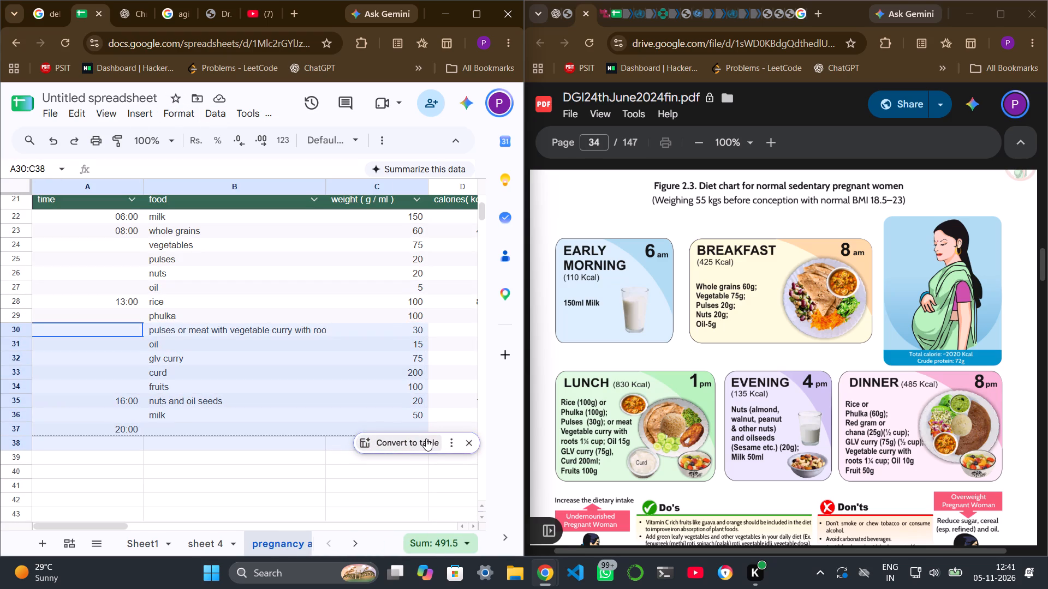
pyautogui.moveTo(426, 438); pyautogui.dragTo(420, 423)
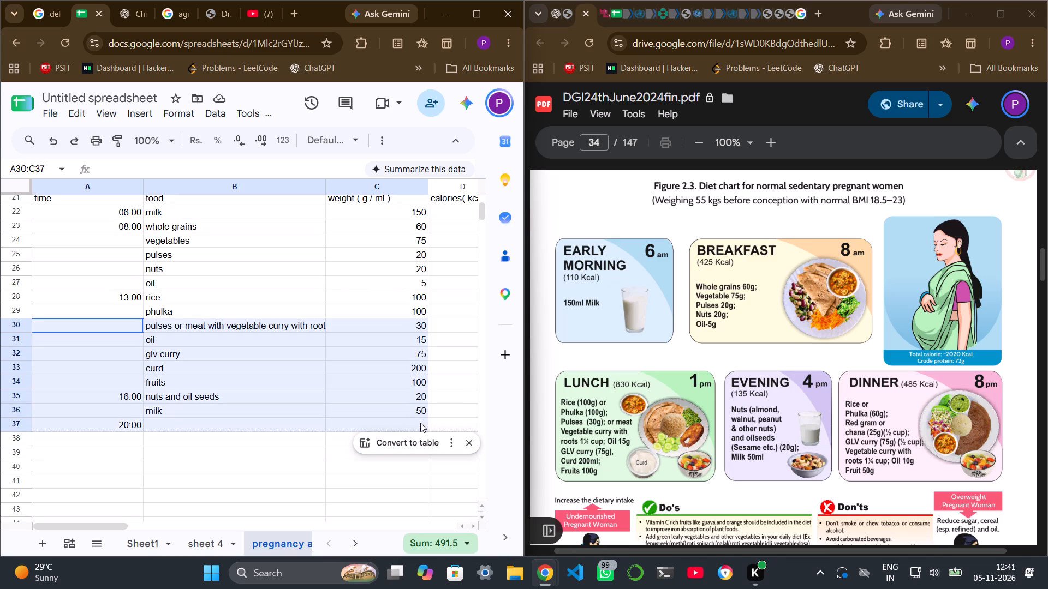
pyautogui.moveTo(420, 423); pyautogui.dragTo(421, 424)
pyautogui.hotkey('ctrl', 'x')
pyautogui.press('Up')
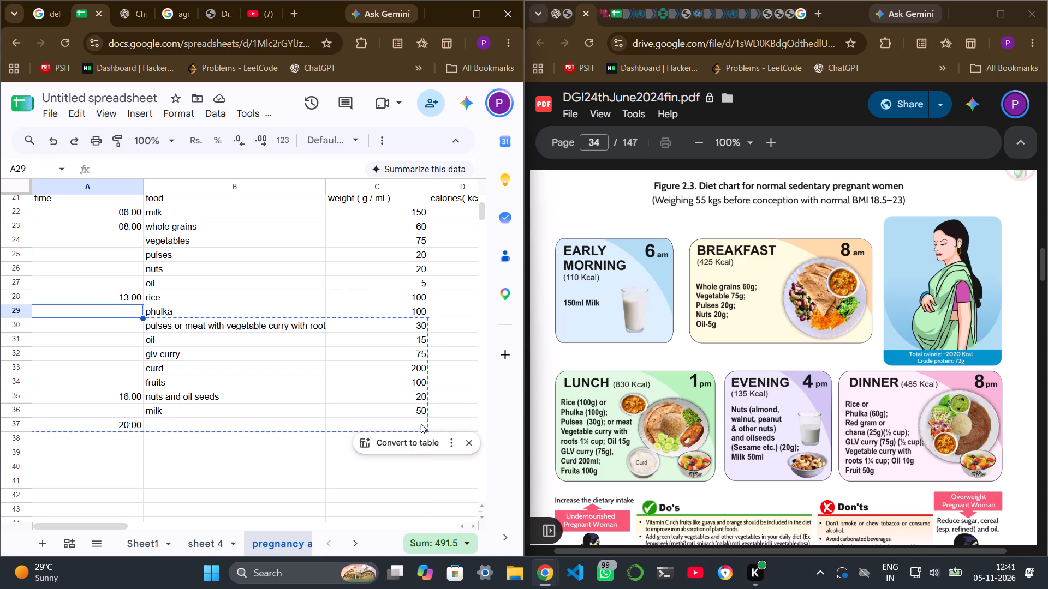
pyautogui.hotkey('ctrl', 'v')
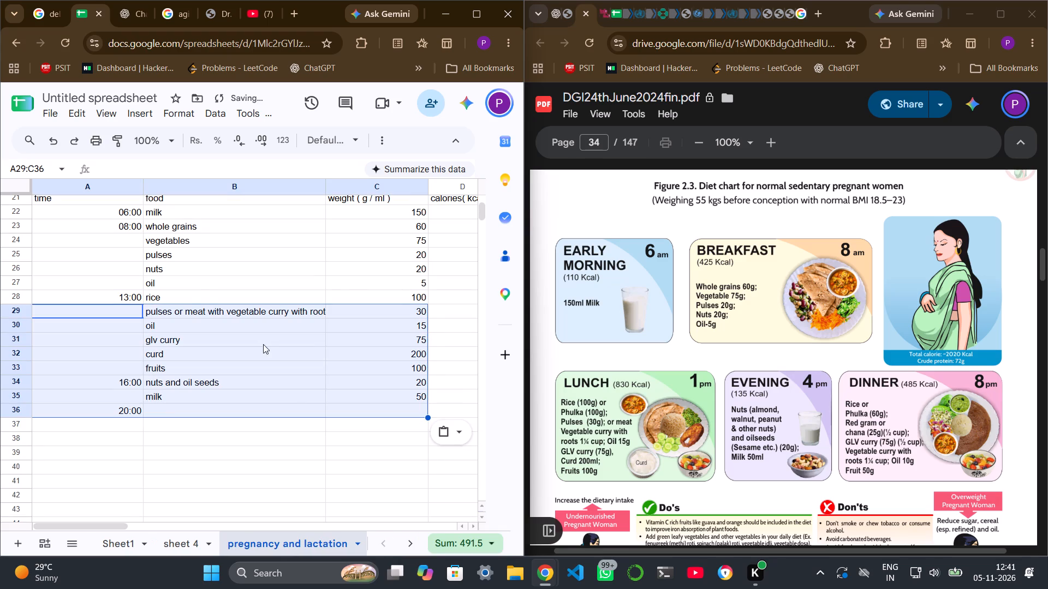
# Change the 13:00 food entry in B28 to "rice or phulka".
pyautogui.doubleClick(198, 297)
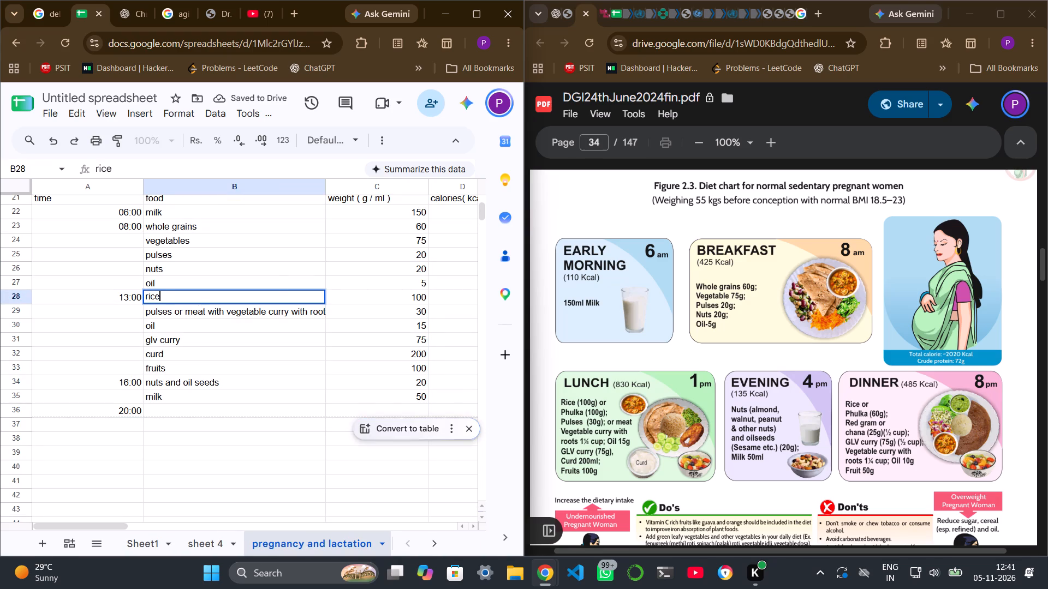
pyautogui.press('space')
pyautogui.write('pr')
pyautogui.press('BackSpace')
pyautogui.press('BackSpace')
pyautogui.write('or phulka')
pyautogui.press('Return')
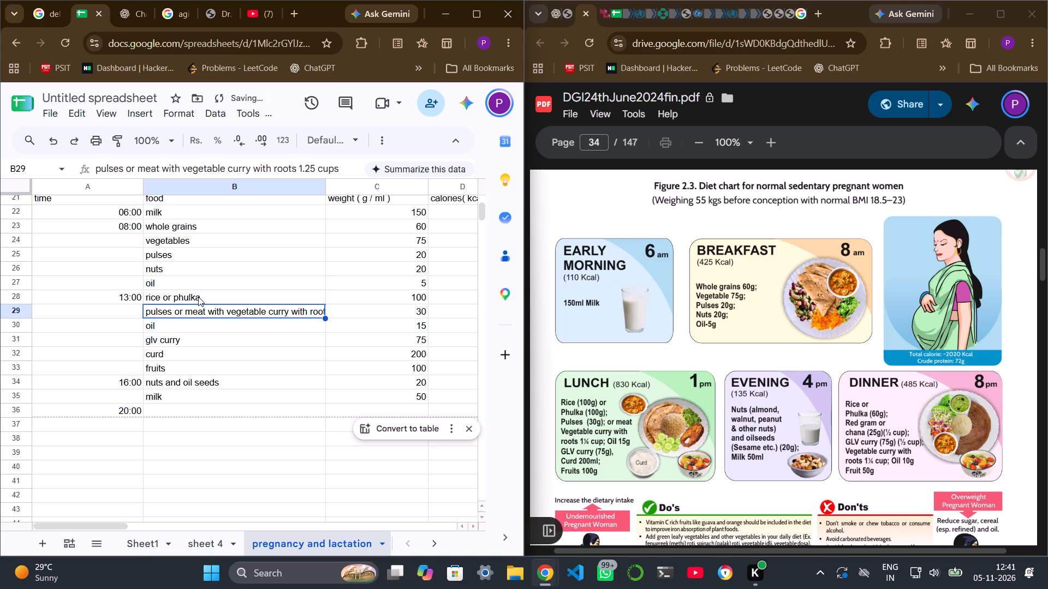
# Enter "rice or phulka" in B36 as the 20:00 dinner food, with a weight of 60 in C36.
pyautogui.press('Down')
pyautogui.press('Down')
pyautogui.press('Down')
pyautogui.press('Down')
pyautogui.press('Down')
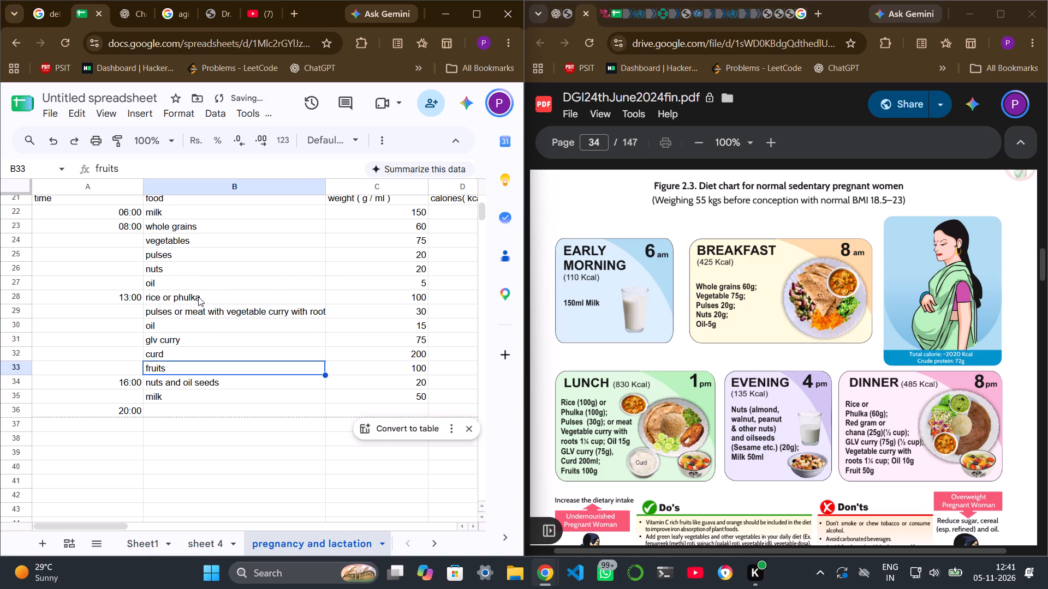
pyautogui.press('Down')
pyautogui.press('Down')
pyautogui.write('rice or phulka')
pyautogui.press('space')
pyautogui.press('Right')
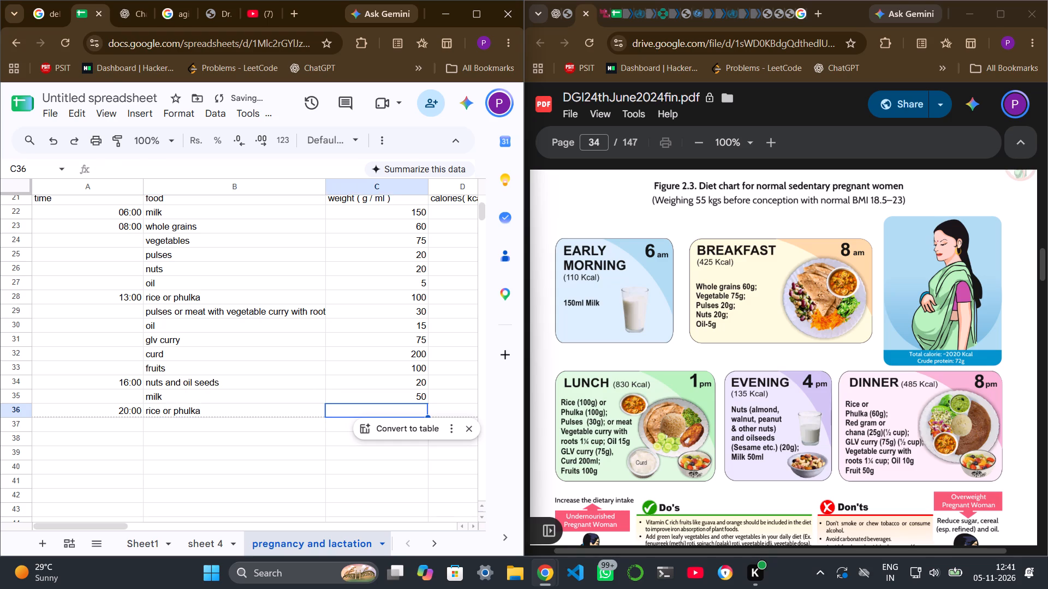
pyautogui.write('60')
pyautogui.press('Return')
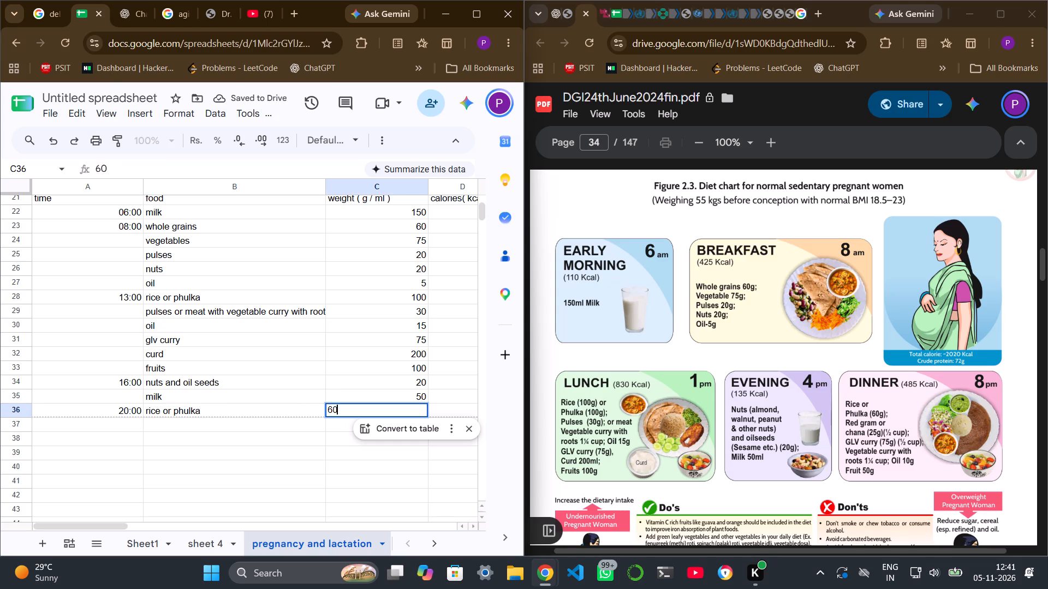
# Enter "red gram or chana" as the next dinner food in B37.
pyautogui.press('Left')
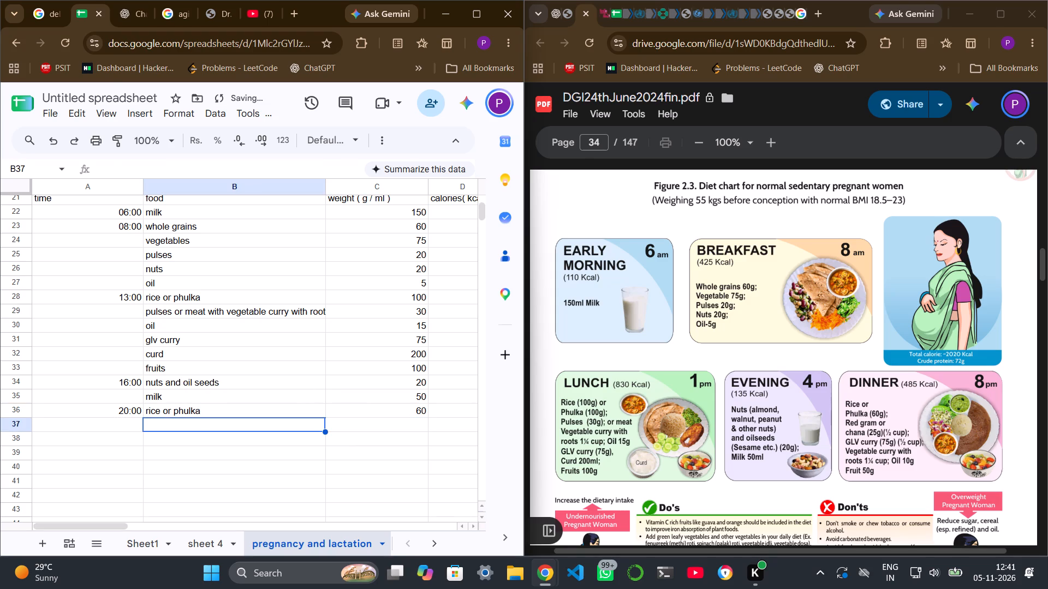
pyautogui.write('red gram')
pyautogui.press('space')
pyautogui.write('or chana')
pyautogui.press('space')
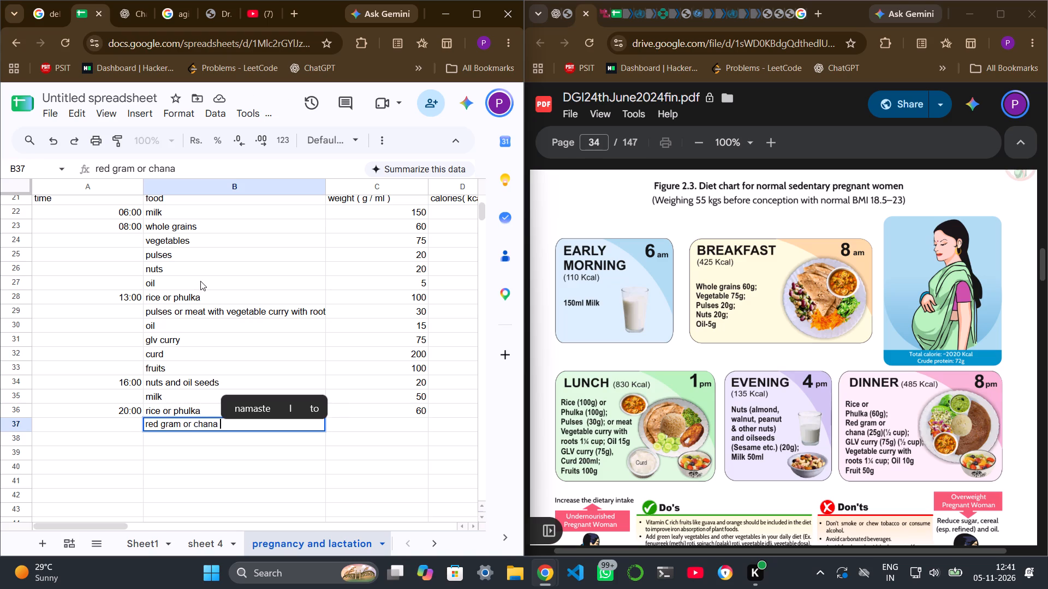
pyautogui.press('Right')
pyautogui.press('Left')
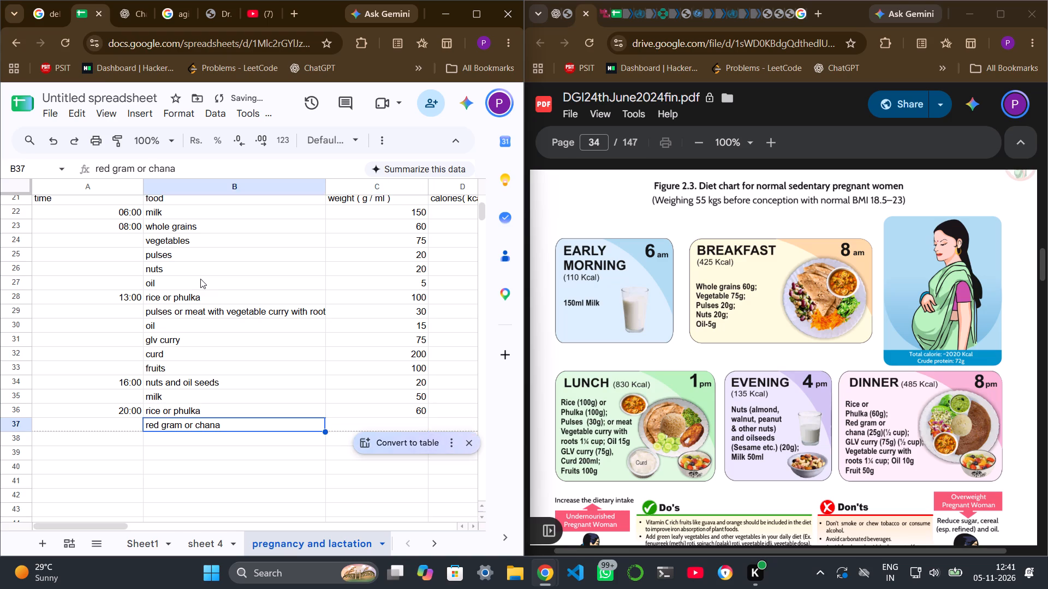
# Append the portion "( 0.5 cup )" to the red gram or chana entry in B37.
pyautogui.click(195, 168)
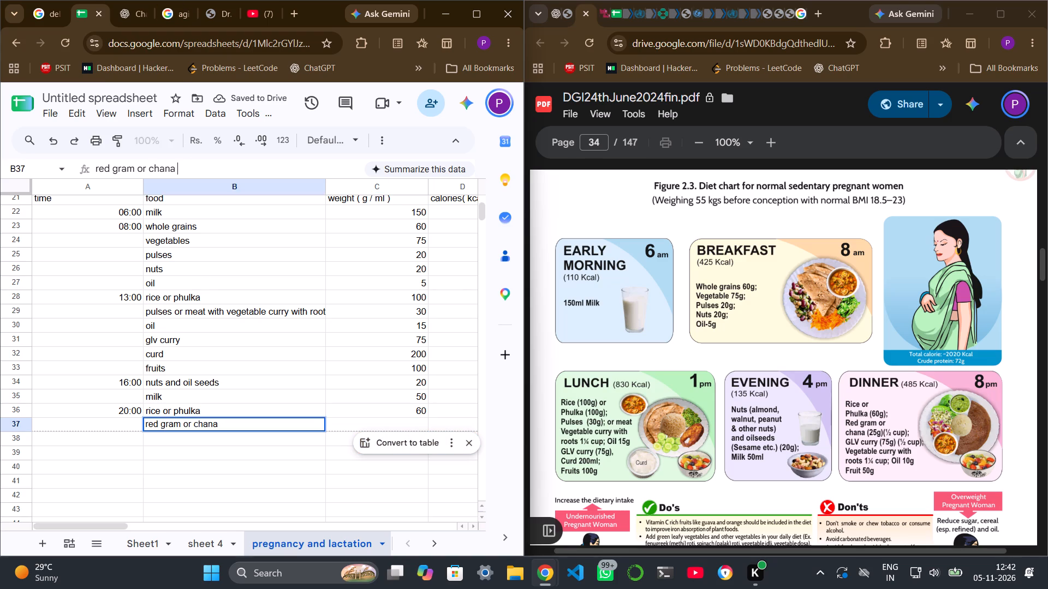
pyautogui.write('1.')
pyautogui.press('BackSpace')
pyautogui.press('BackSpace')
pyautogui.write('( 0.5')
pyautogui.press('space')
pyautogui.press('g')
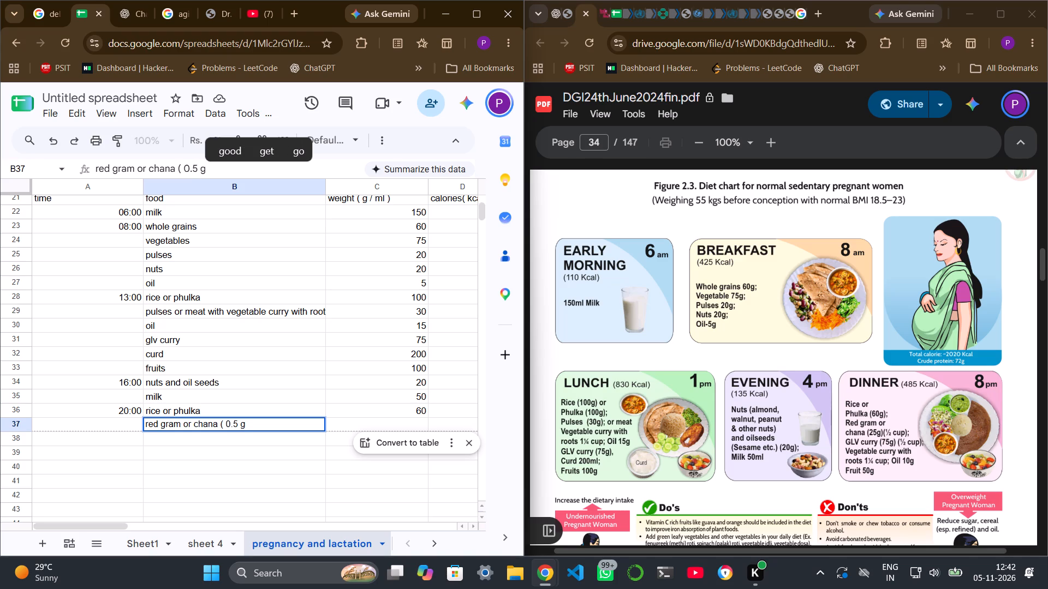
pyautogui.press('BackSpace')
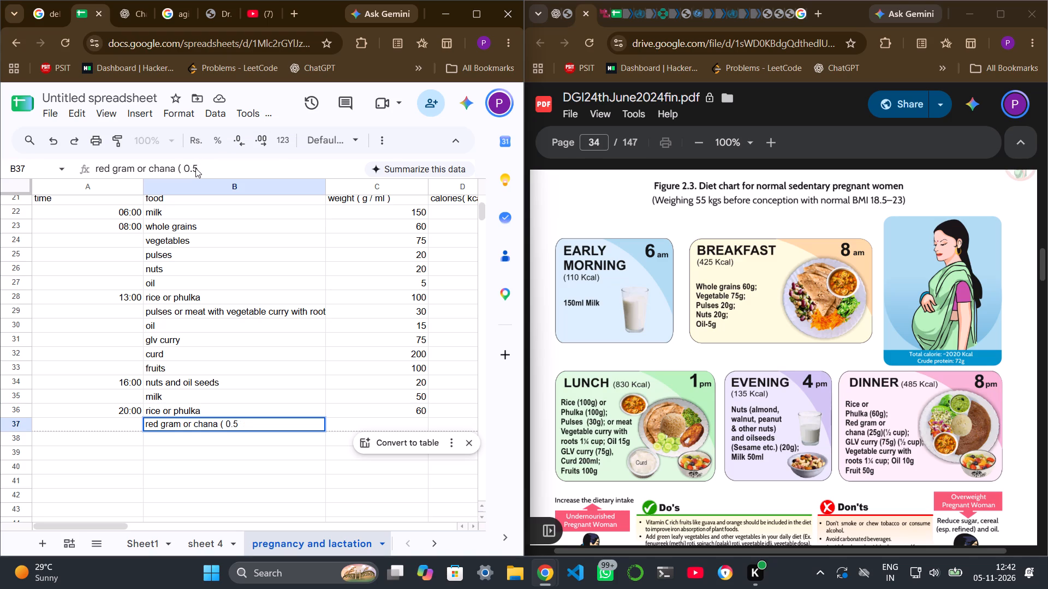
pyautogui.write('cup )')
pyautogui.press('Right')
pyautogui.press('Return')
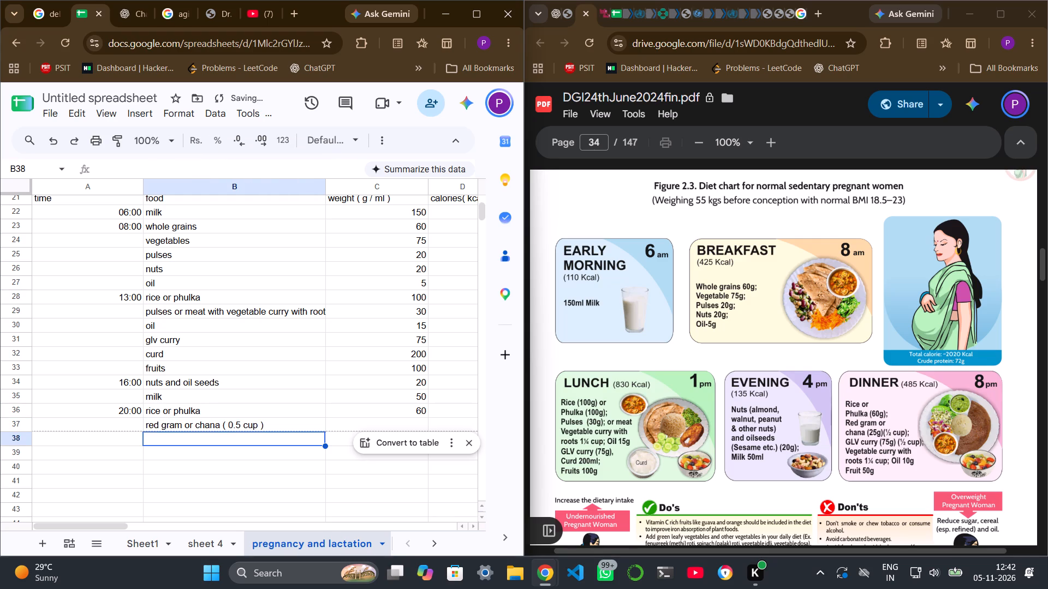
# Enter a weight of 25 in C37 for the red gram or chana.
pyautogui.press('Up')
pyautogui.press('Right')
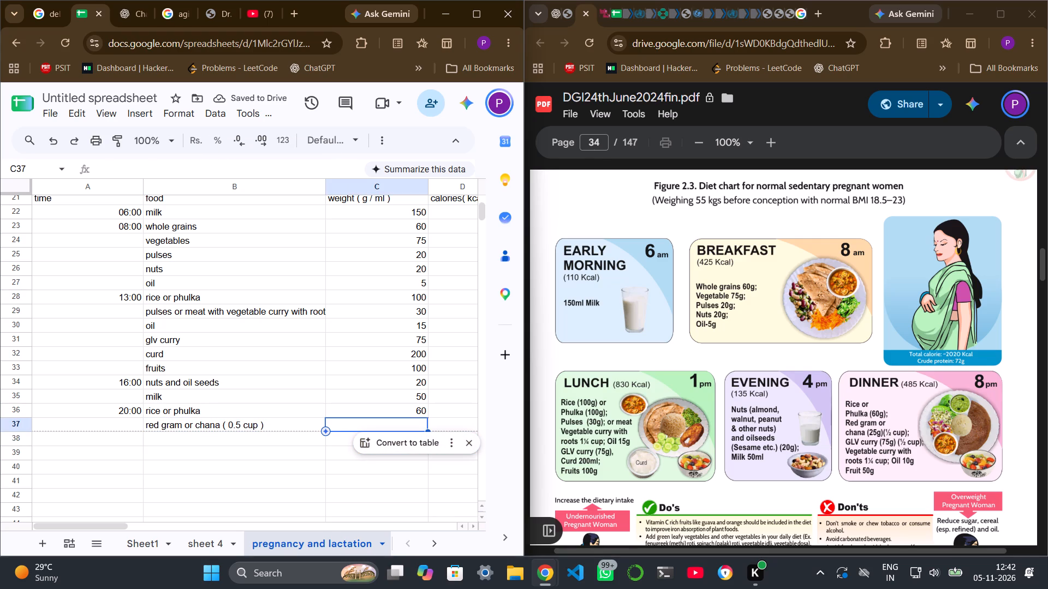
pyautogui.write('25')
pyautogui.press('Return')
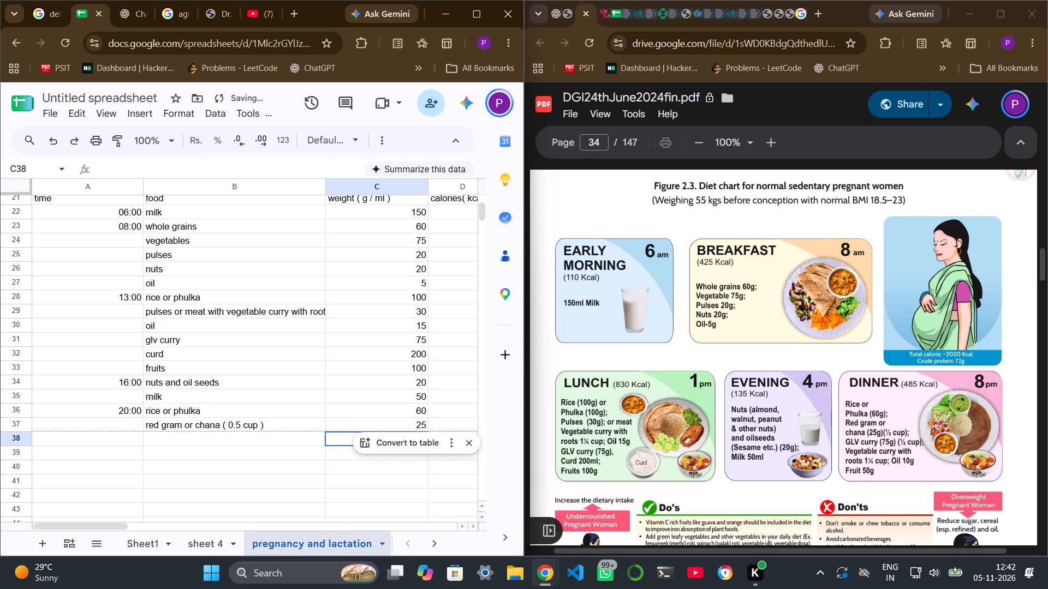
# Enter "glv curry ( .5 cup )" in B38 as a dinner food, with a weight of 75 in C38.
pyautogui.press('Left')
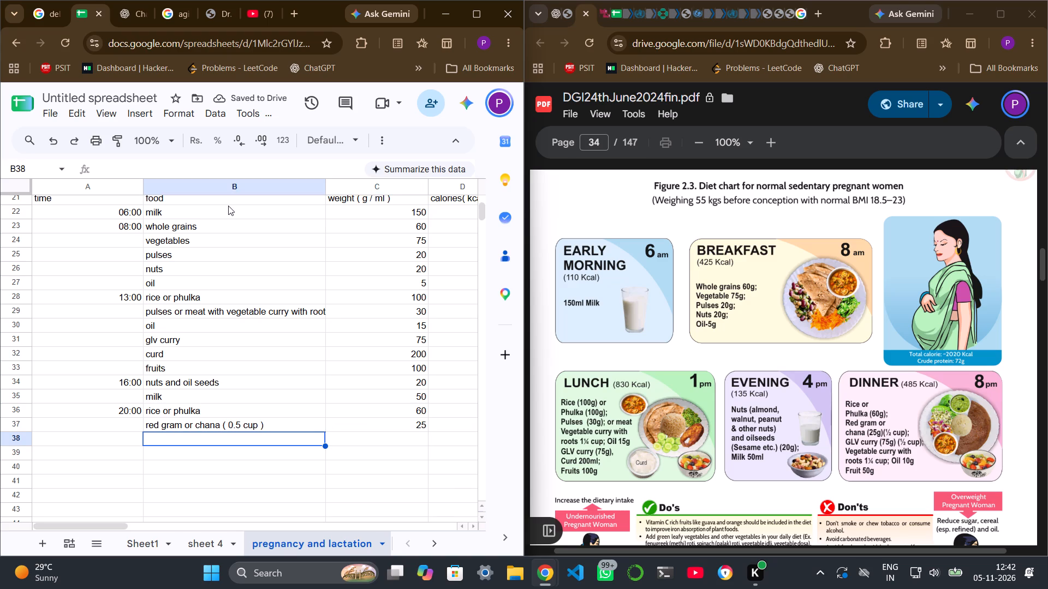
pyautogui.write('glv curry')
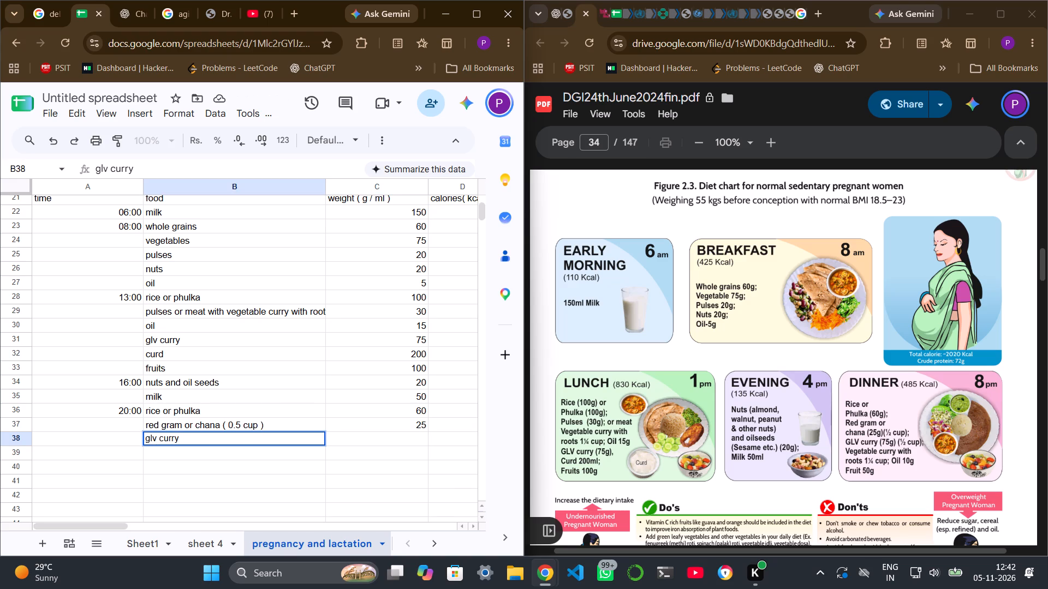
pyautogui.press('space')
pyautogui.write('(')
pyautogui.press('space')
pyautogui.write('.5')
pyautogui.press('space')
pyautogui.write('cup )')
pyautogui.press('Right')
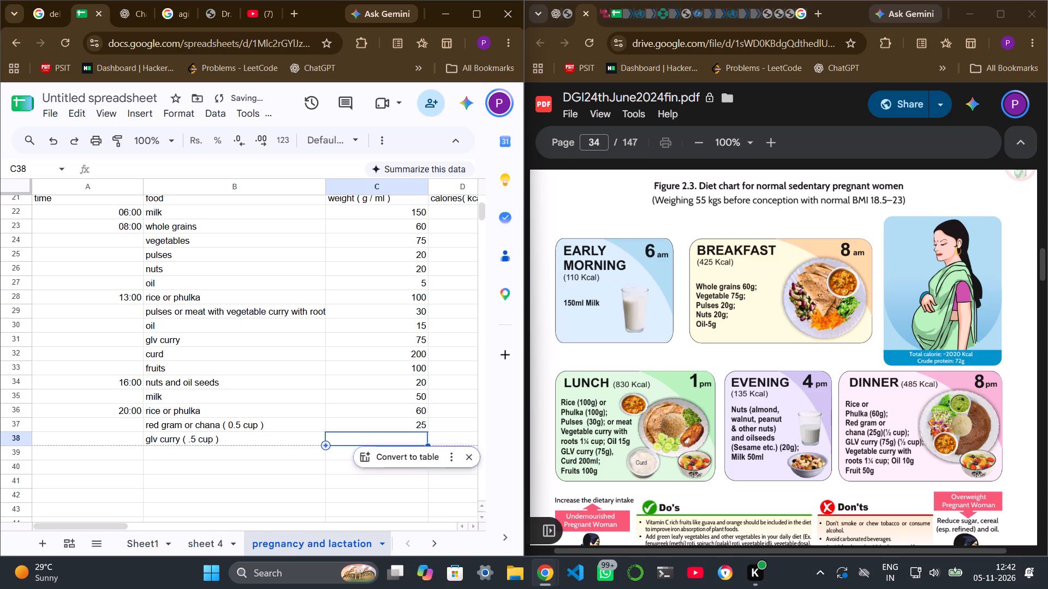
pyautogui.write('75')
pyautogui.press('Return')
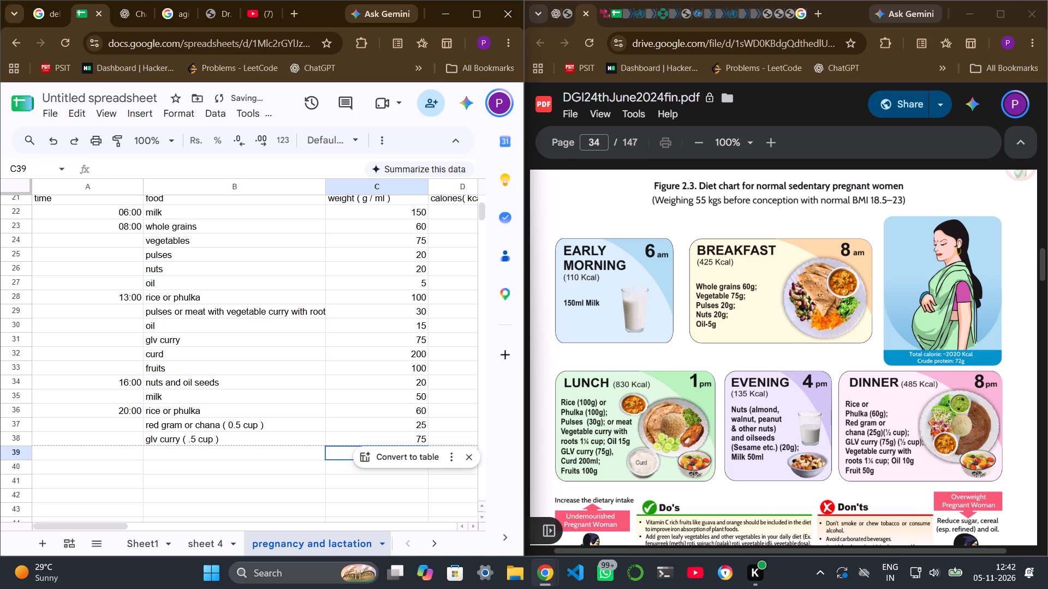
# Write "vegetable curry with roots" in C39 and move the text into the food cell B39.
pyautogui.write('vegetable curr')
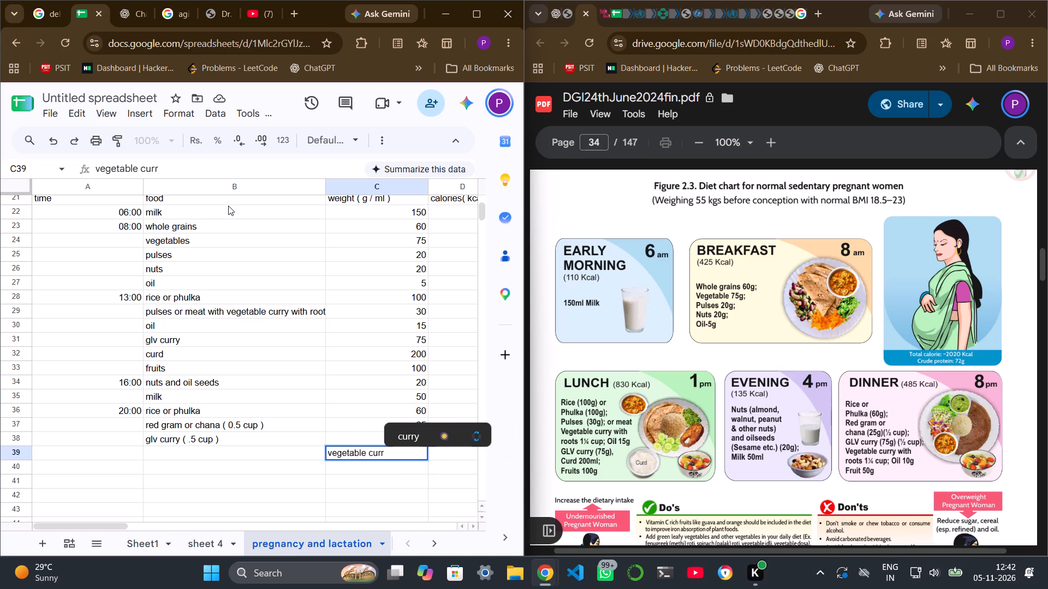
pyautogui.write('y')
pyautogui.press('space')
pyautogui.write('with')
pyautogui.press('space')
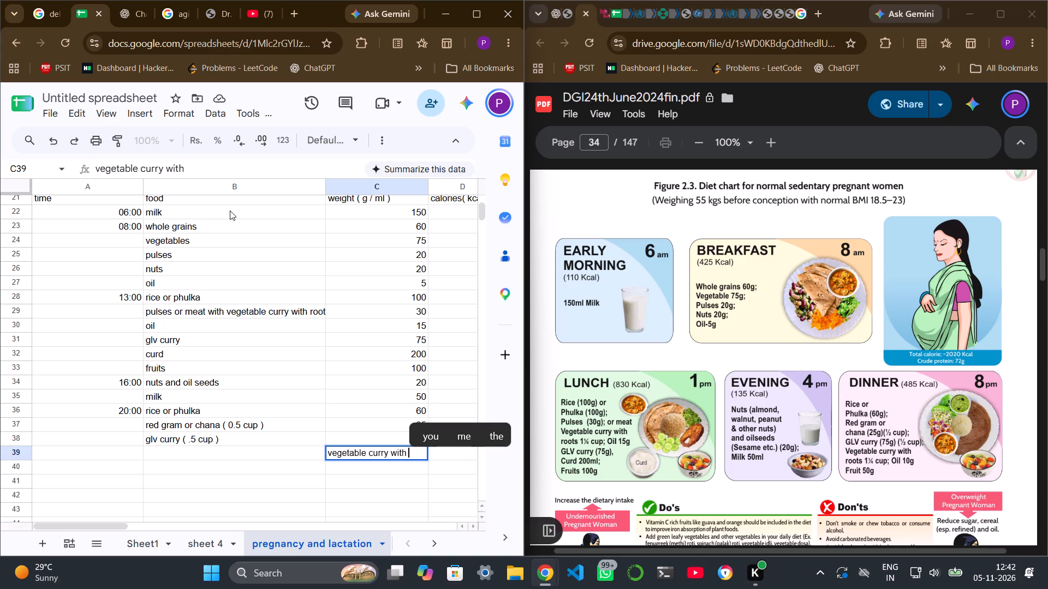
pyautogui.write('roots')
pyautogui.hotkey('ctrl', 'a')
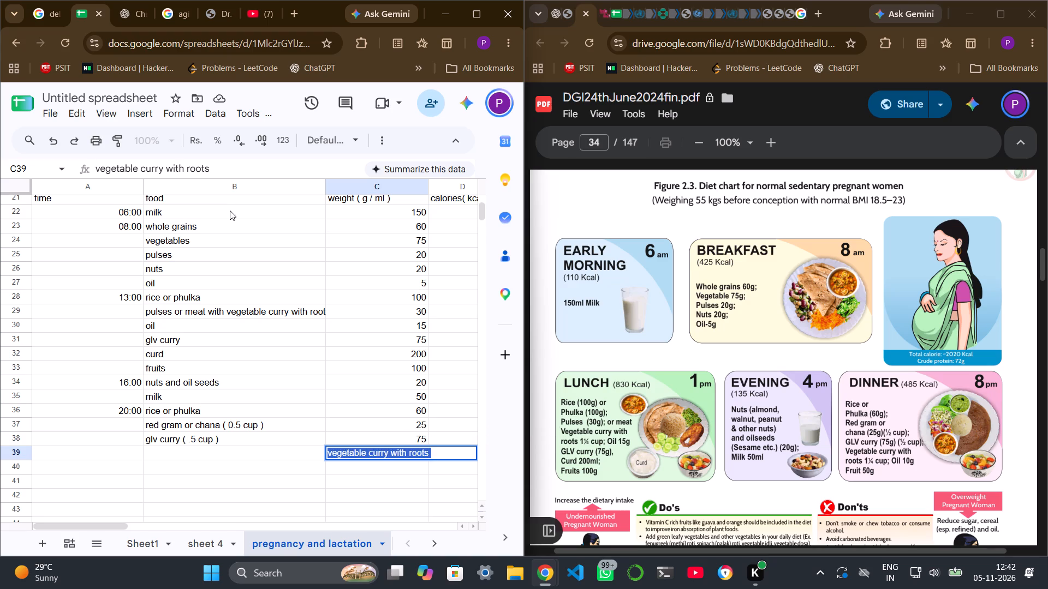
pyautogui.hotkey('ctrl', 'x')
pyautogui.press('Left')
pyautogui.hotkey('ctrl', 'v')
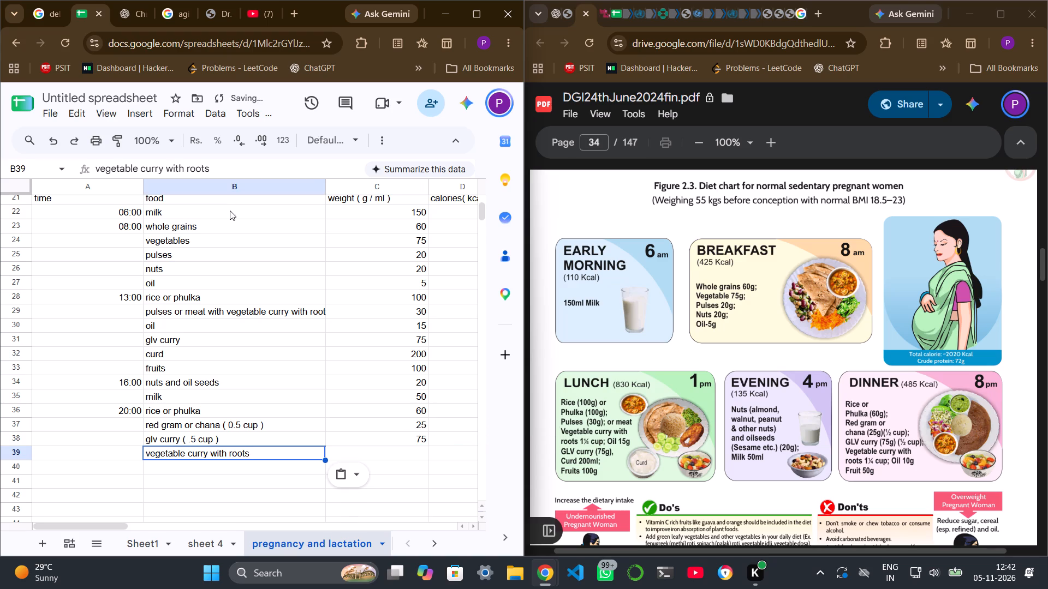
# Append the portion "( 1.25 cups )" to the vegetable curry with roots entry in B39.
pyautogui.press('Right')
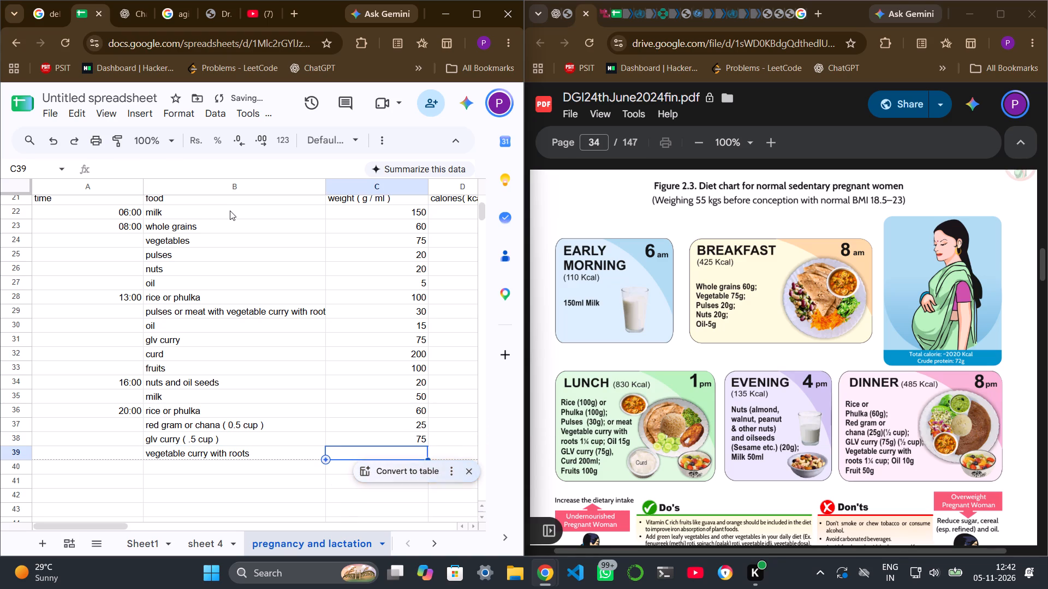
pyautogui.press('Left')
pyautogui.click(230, 165)
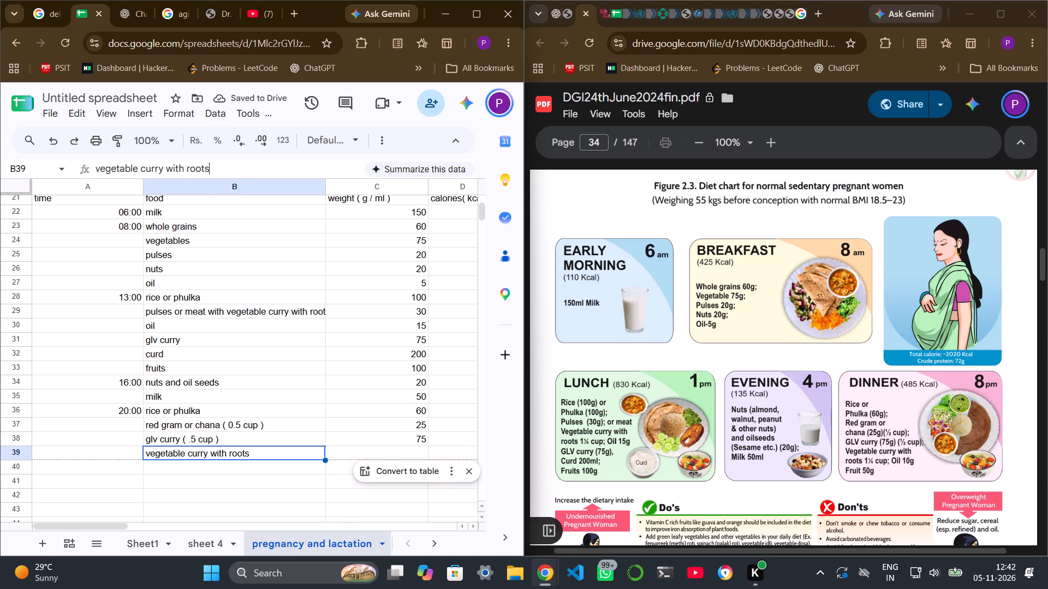
pyautogui.press('space')
pyautogui.write('(')
pyautogui.press('space')
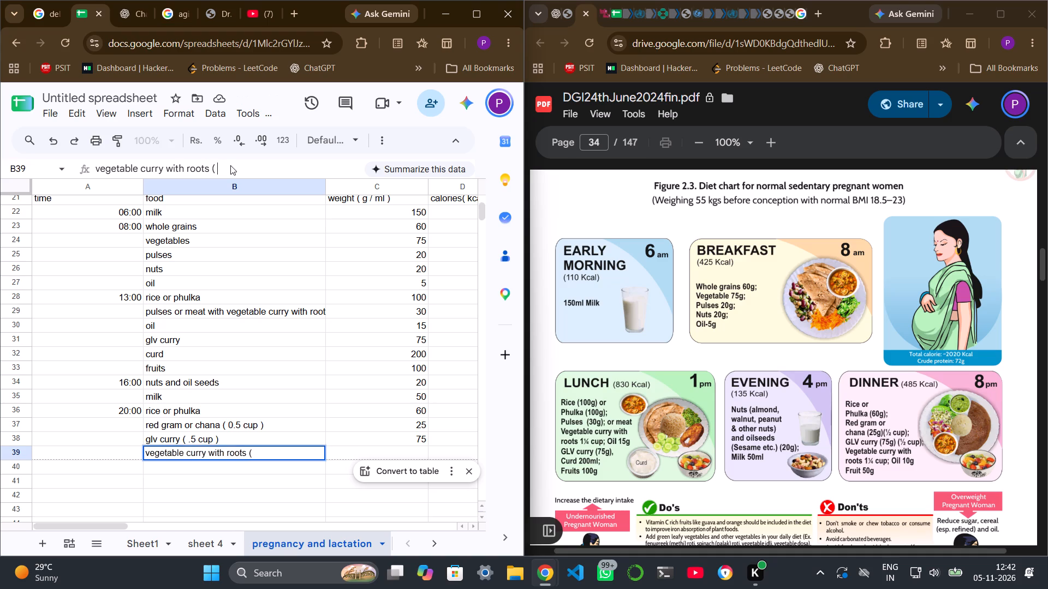
pyautogui.write('1.1')
pyautogui.press('BackSpace')
pyautogui.write('25')
pyautogui.press('space')
pyautogui.write('cups )')
pyautogui.press('Right')
pyautogui.press('Down')
pyautogui.press('Return')
pyautogui.press('Up')
pyautogui.press('Right')
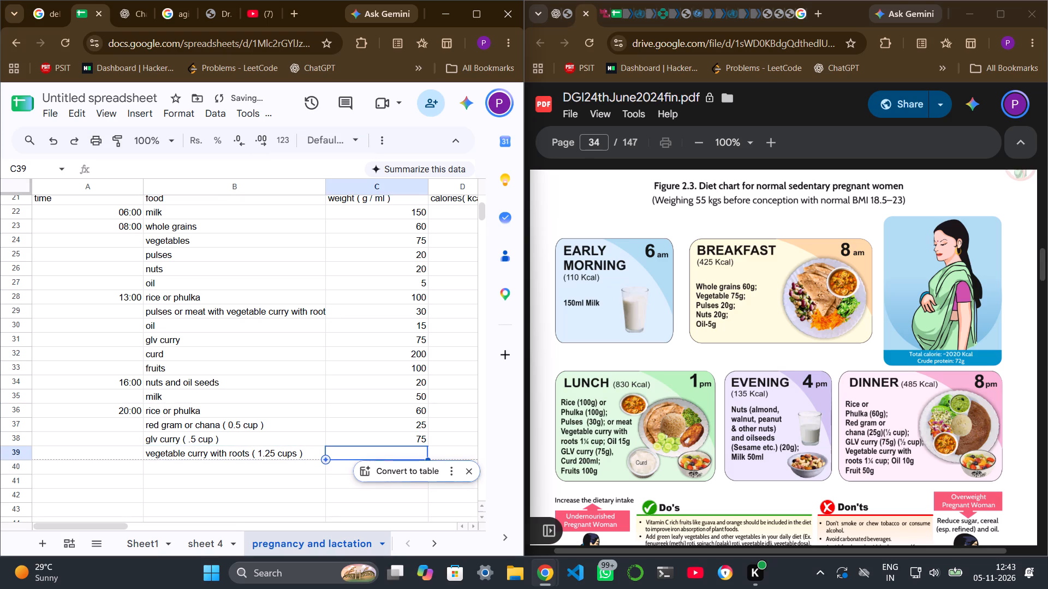
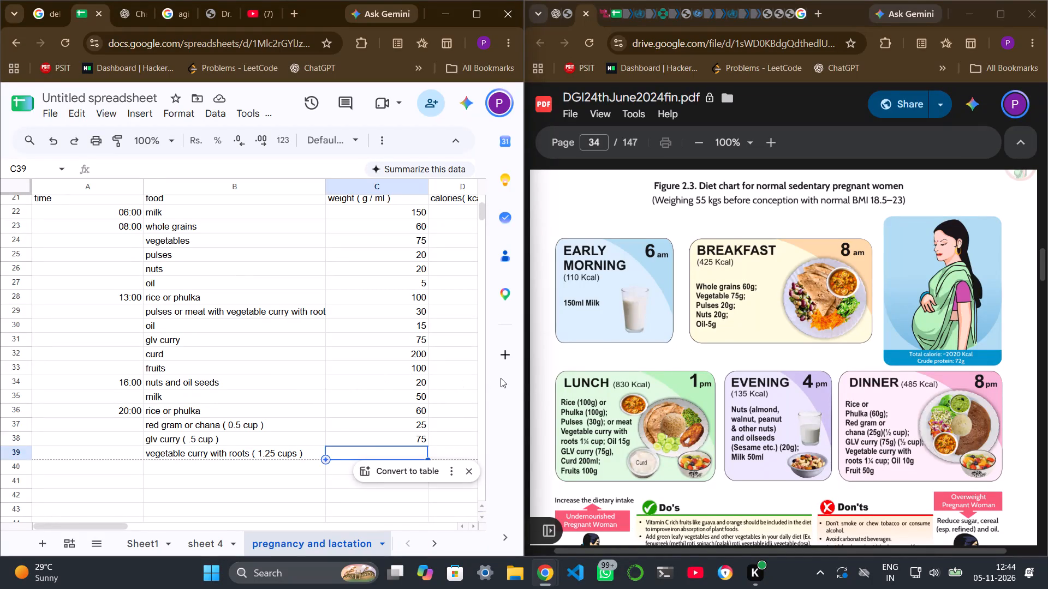
# Add the remaining dinner foods: oil with weight 10 in row 40 and fruits with weight 50 in row 41.
pyautogui.click(288, 465)
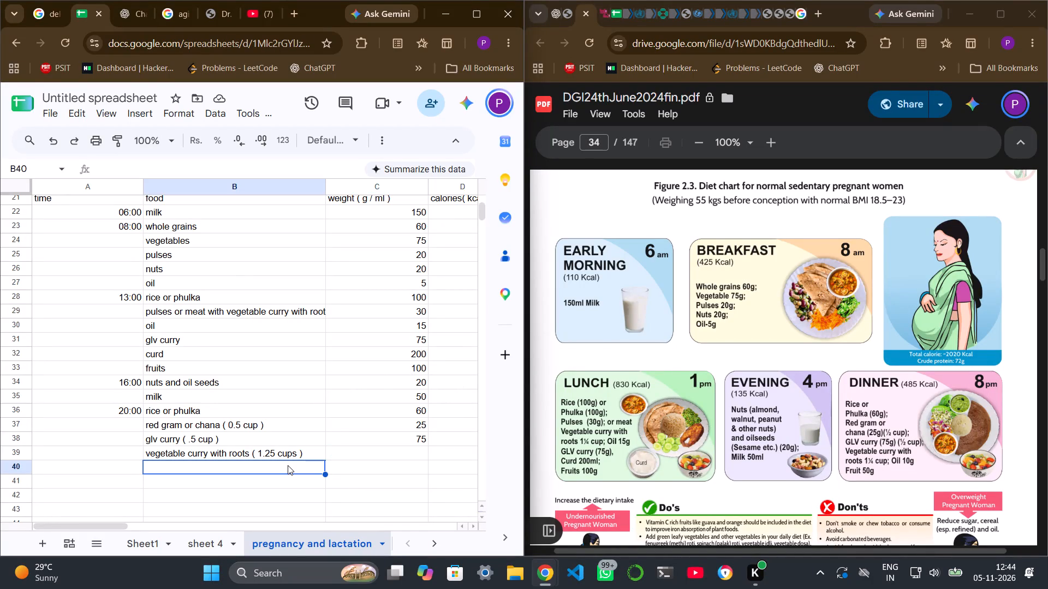
pyautogui.write('oil')
pyautogui.press('Right')
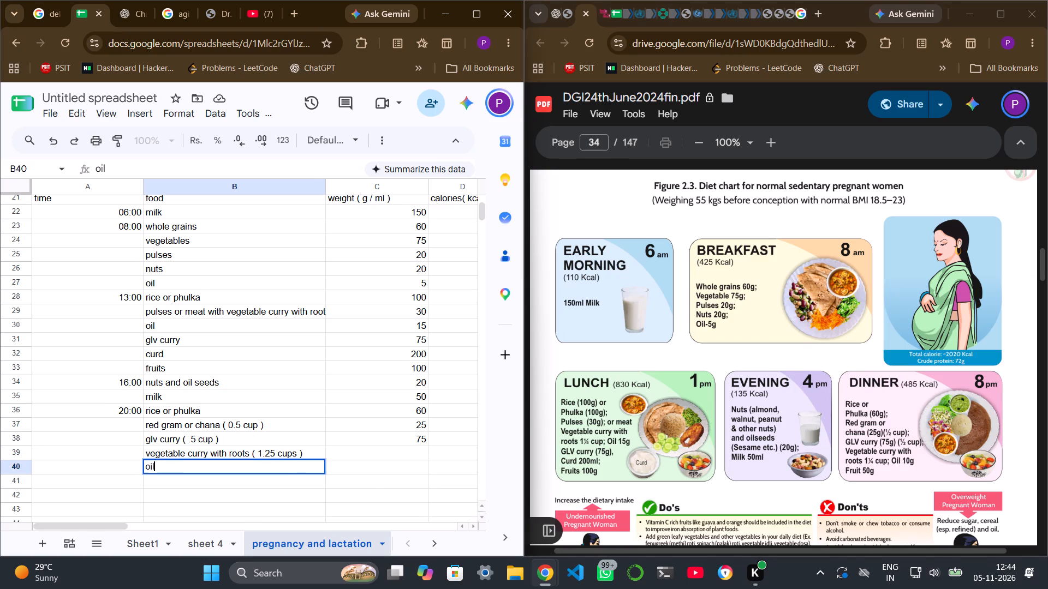
pyautogui.write('10')
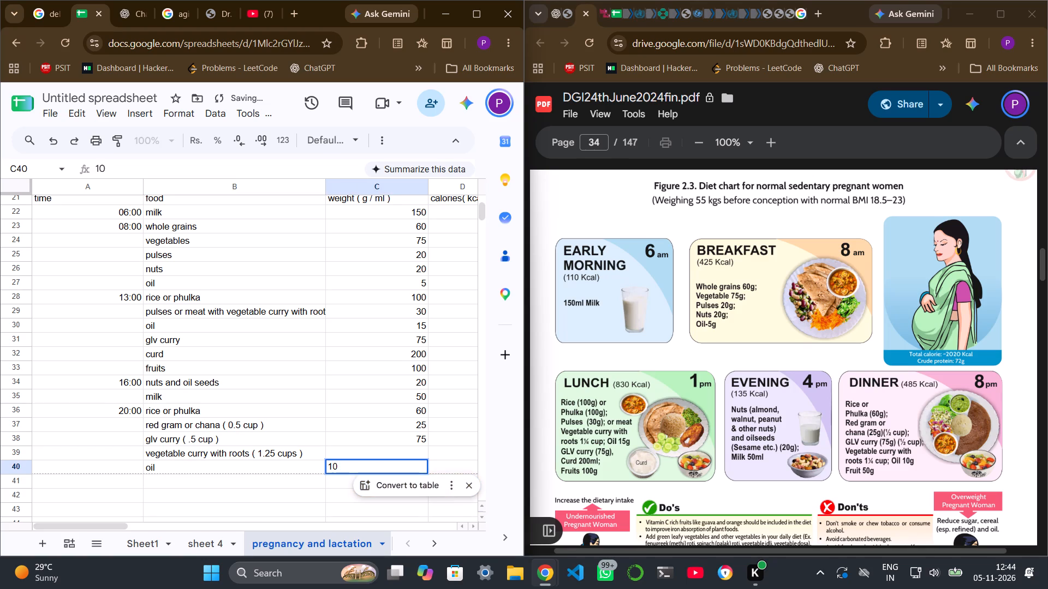
pyautogui.press('Return')
pyautogui.press('Left')
pyautogui.write('fruits')
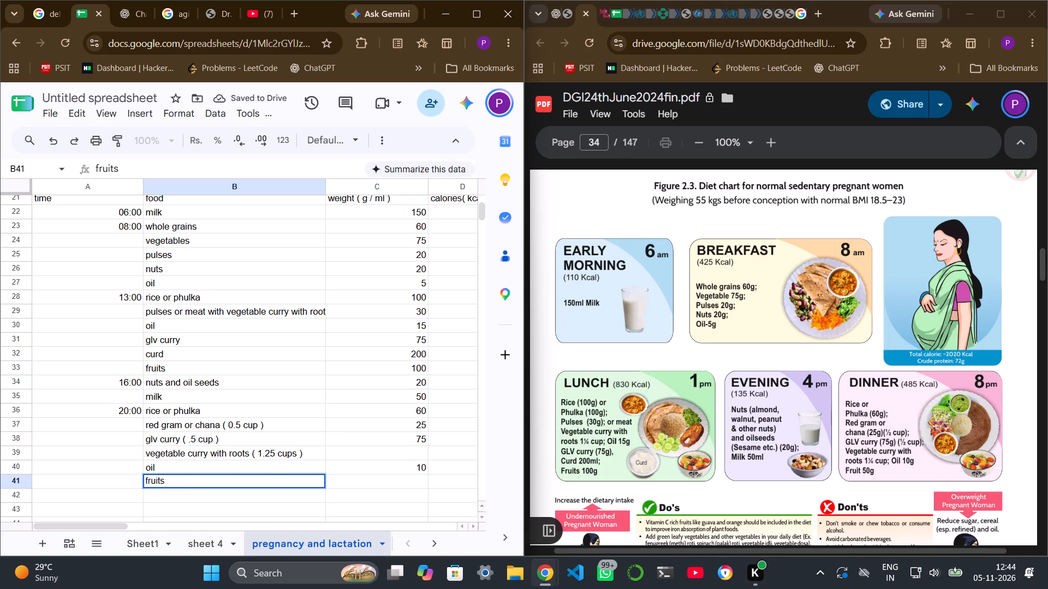
pyautogui.press('Right')
pyautogui.write('50')
pyautogui.press('Right')
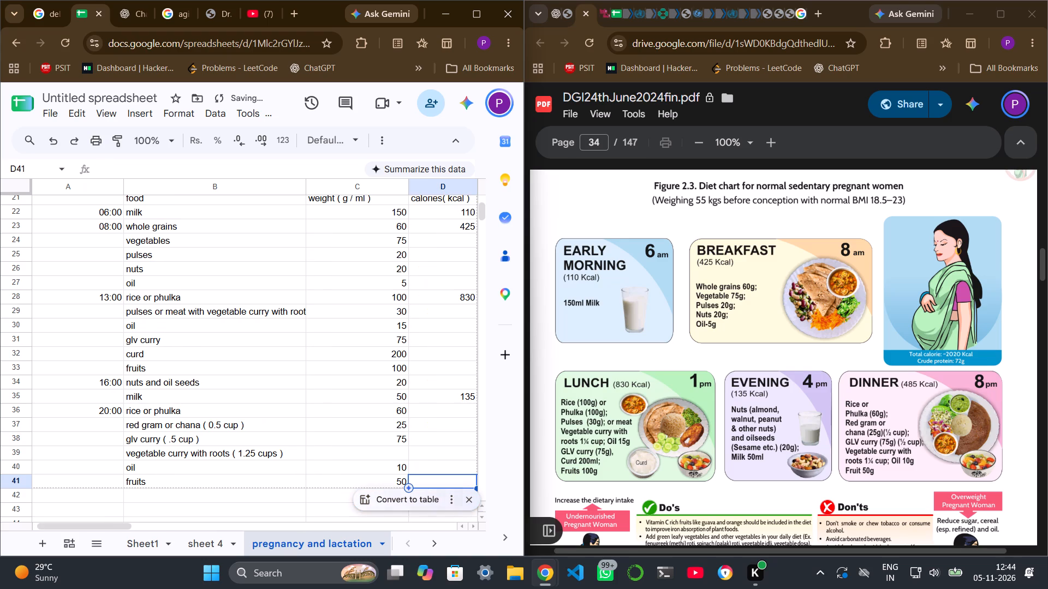
# Merge the calorie cells D35 to D41 into one cell.
pyautogui.click(452, 398)
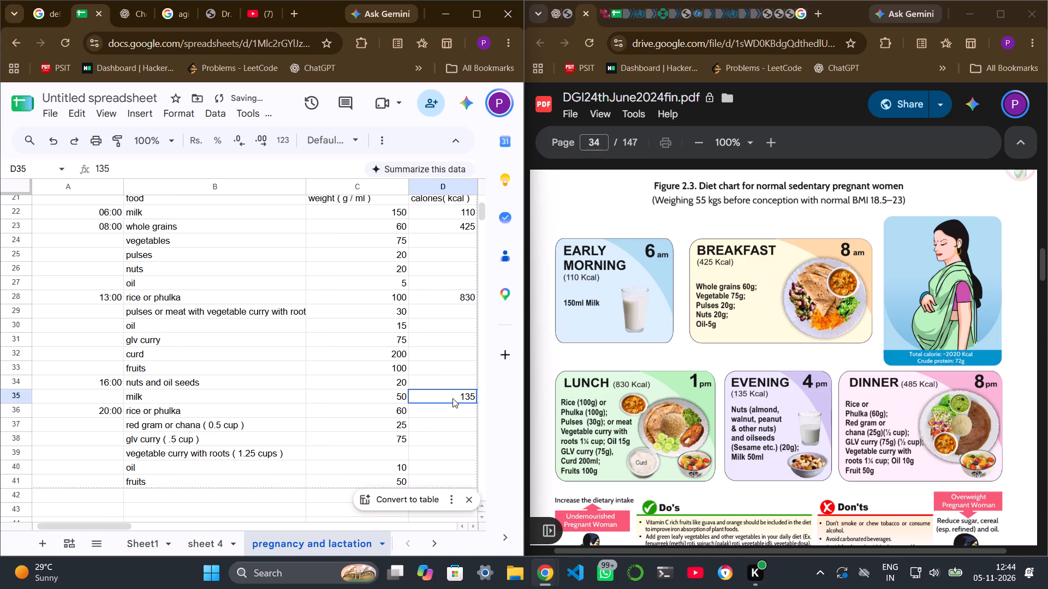
pyautogui.moveTo(460, 399); pyautogui.dragTo(467, 455)
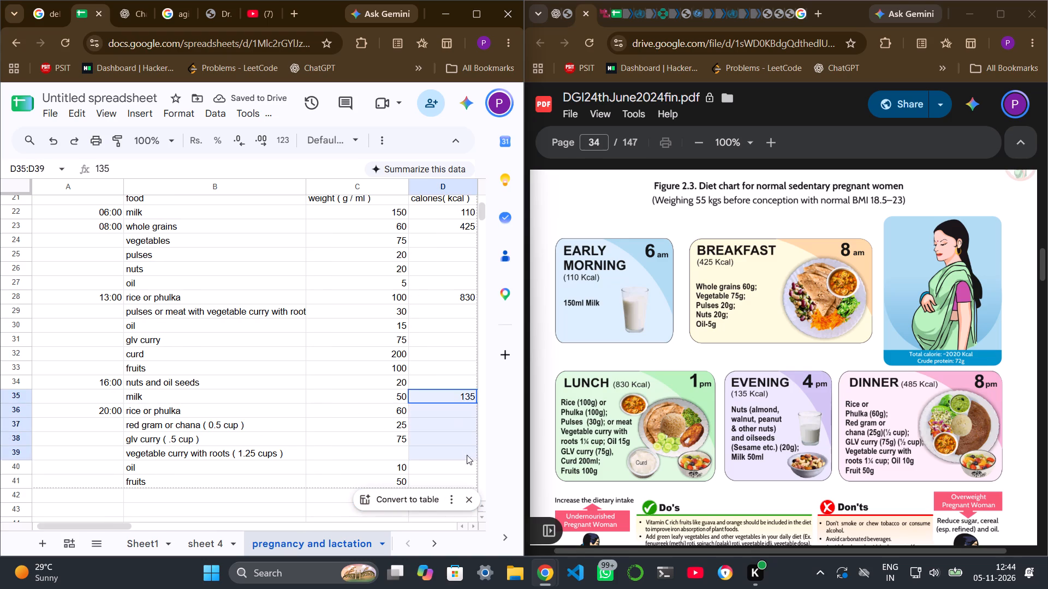
pyautogui.moveTo(467, 455); pyautogui.dragTo(462, 484)
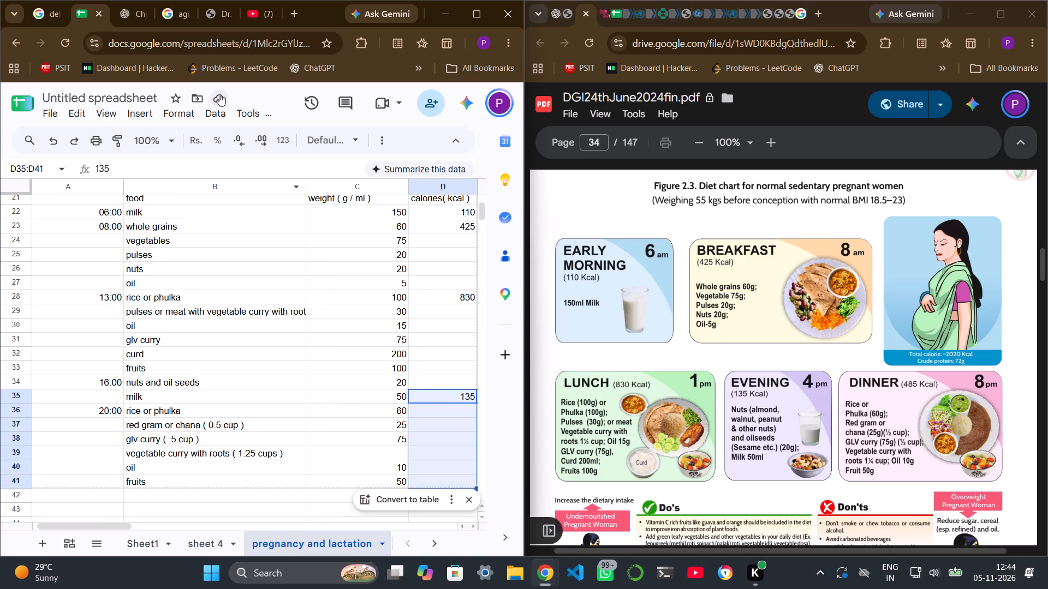
pyautogui.click(380, 146)
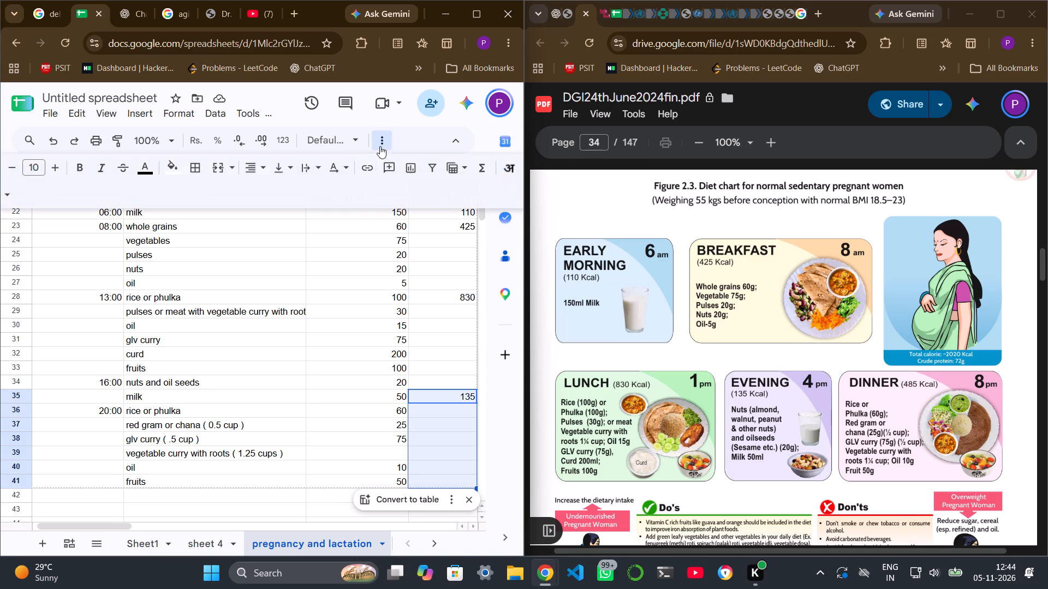
pyautogui.click(217, 172)
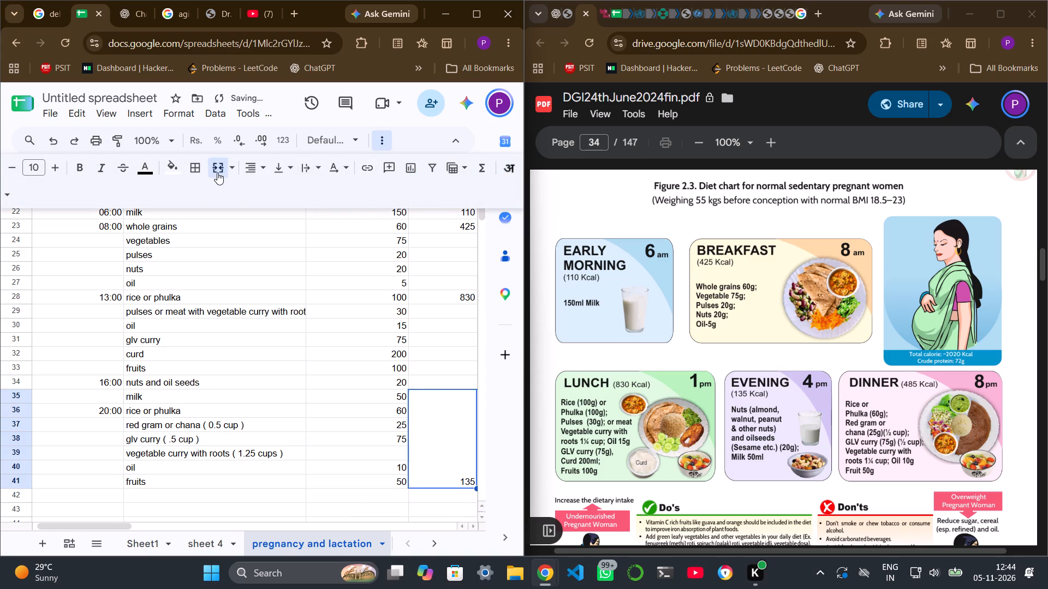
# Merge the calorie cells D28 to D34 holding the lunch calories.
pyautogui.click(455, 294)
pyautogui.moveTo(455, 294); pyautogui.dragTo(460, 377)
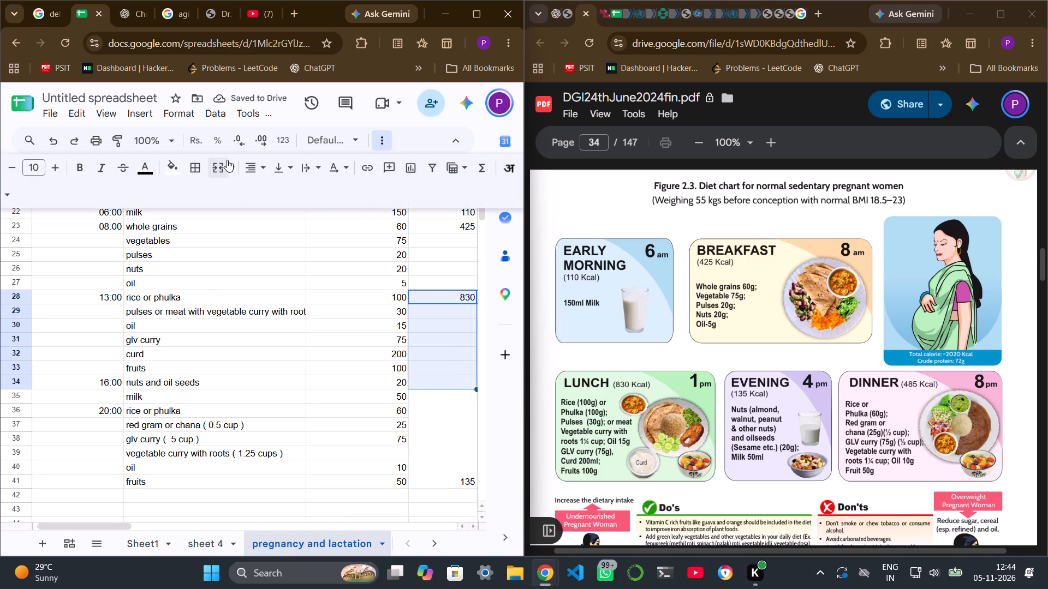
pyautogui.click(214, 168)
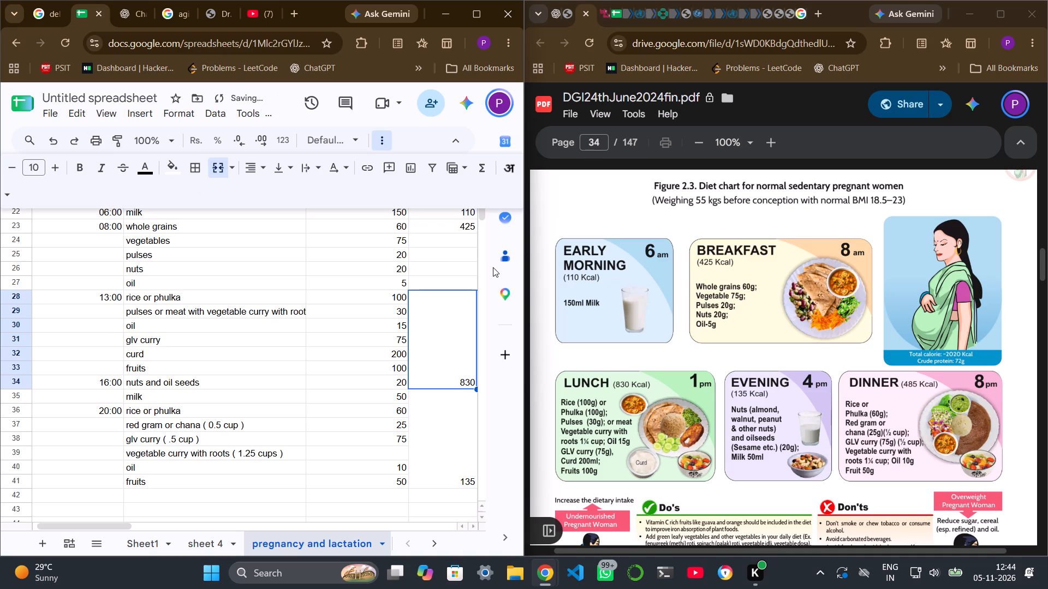
# Merge the breakfast calorie cells D23 to D27 into one cell.
pyautogui.moveTo(439, 224); pyautogui.dragTo(440, 227)
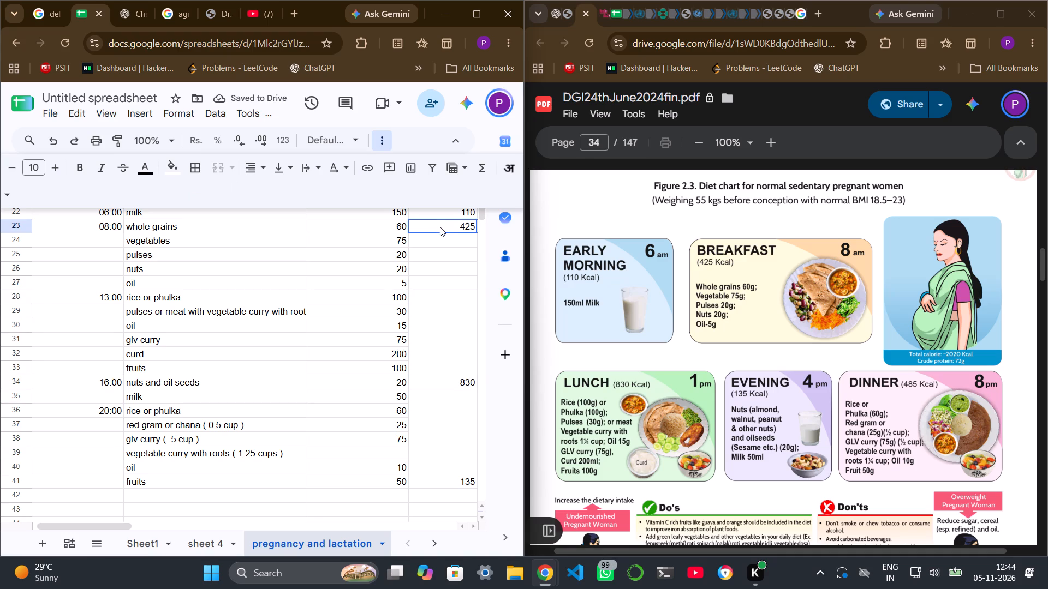
pyautogui.moveTo(440, 227); pyautogui.dragTo(446, 283)
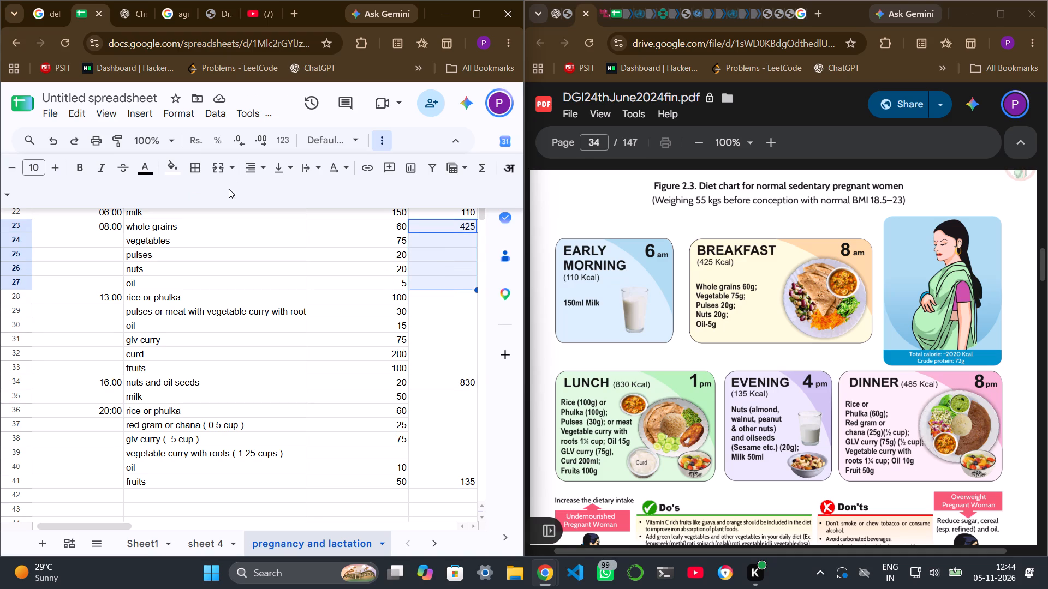
pyautogui.click(217, 171)
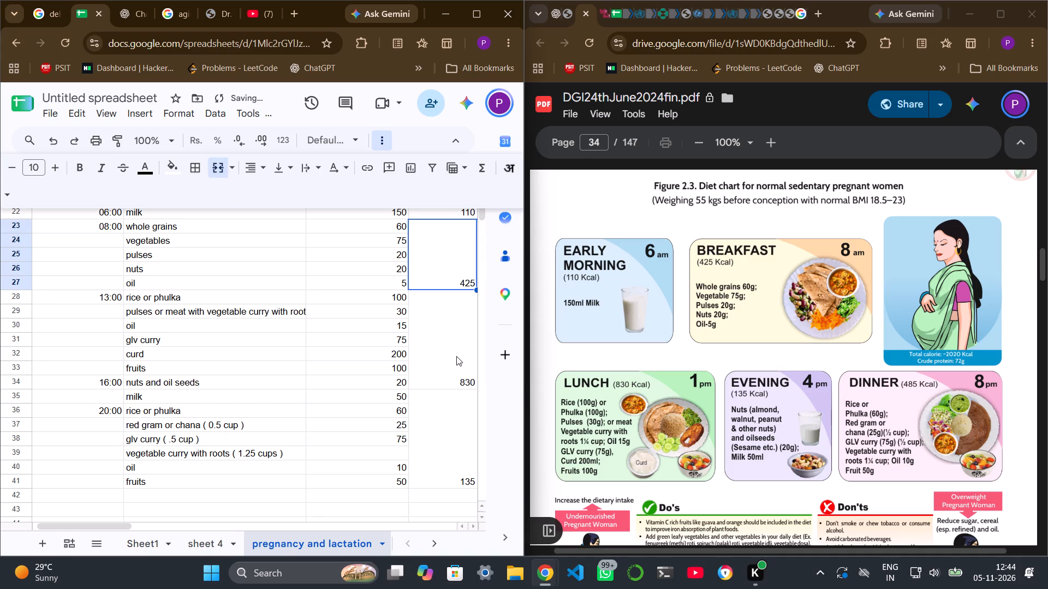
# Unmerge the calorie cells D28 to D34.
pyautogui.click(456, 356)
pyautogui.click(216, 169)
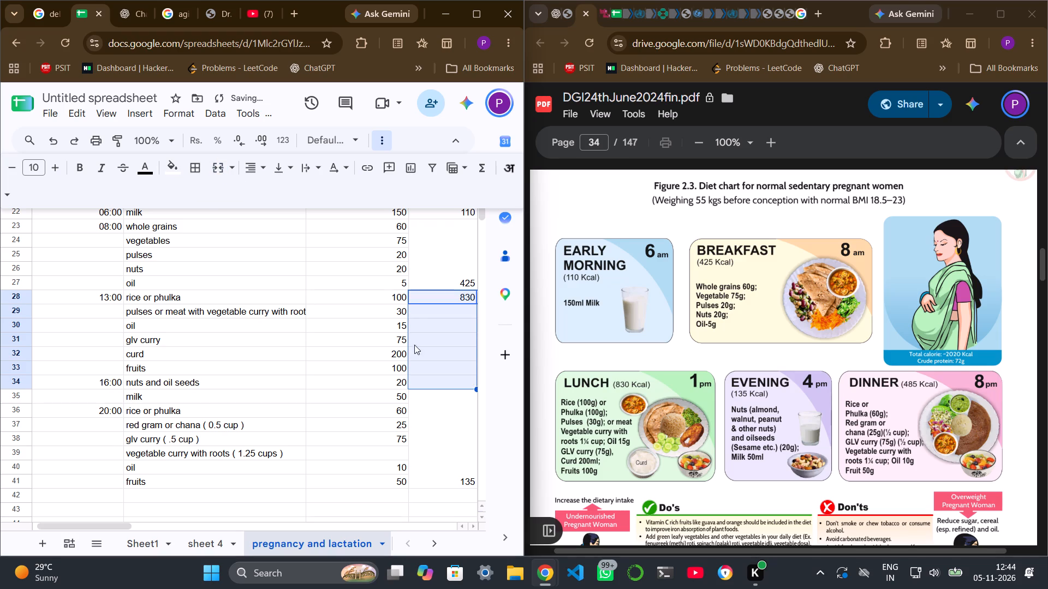
# Enter 135 as the calories in D33.
pyautogui.click(426, 368)
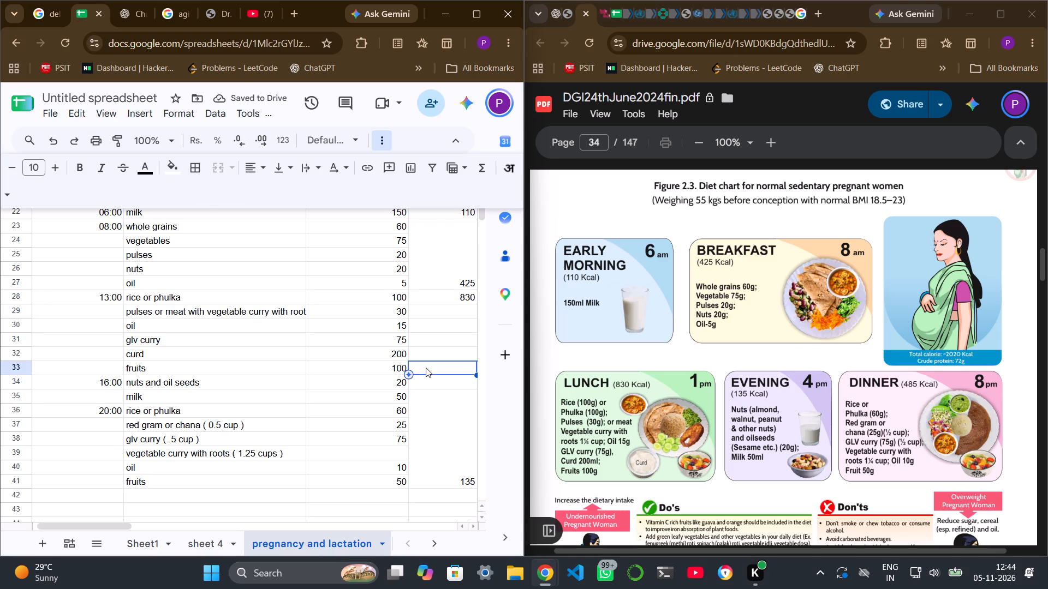
pyautogui.write('135')
pyautogui.press('Return')
# Set the calories in the merged cell D35 to D41 to 485.
pyautogui.press('Return')
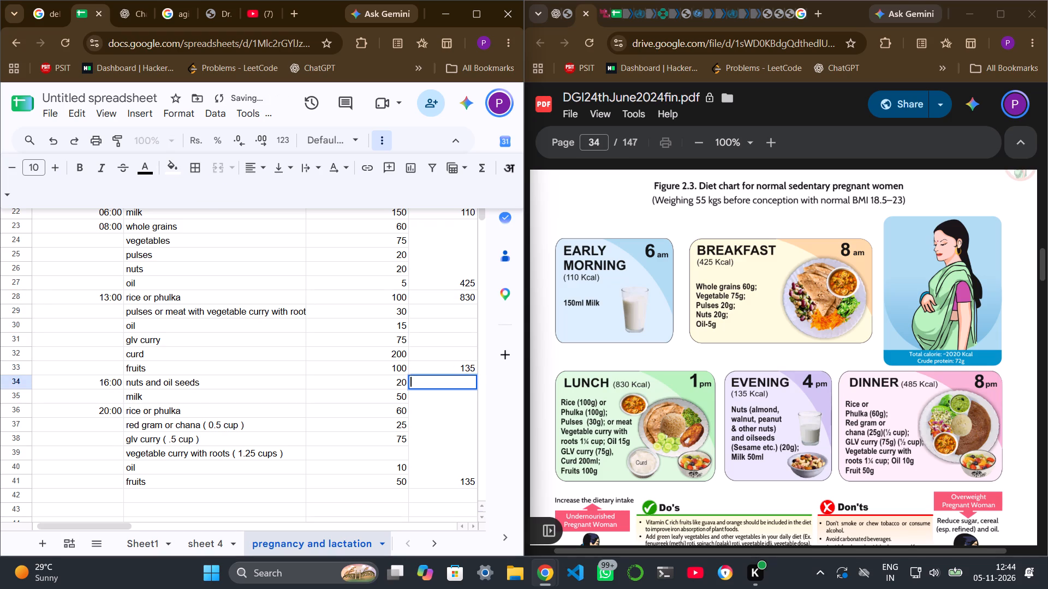
pyautogui.press('Return')
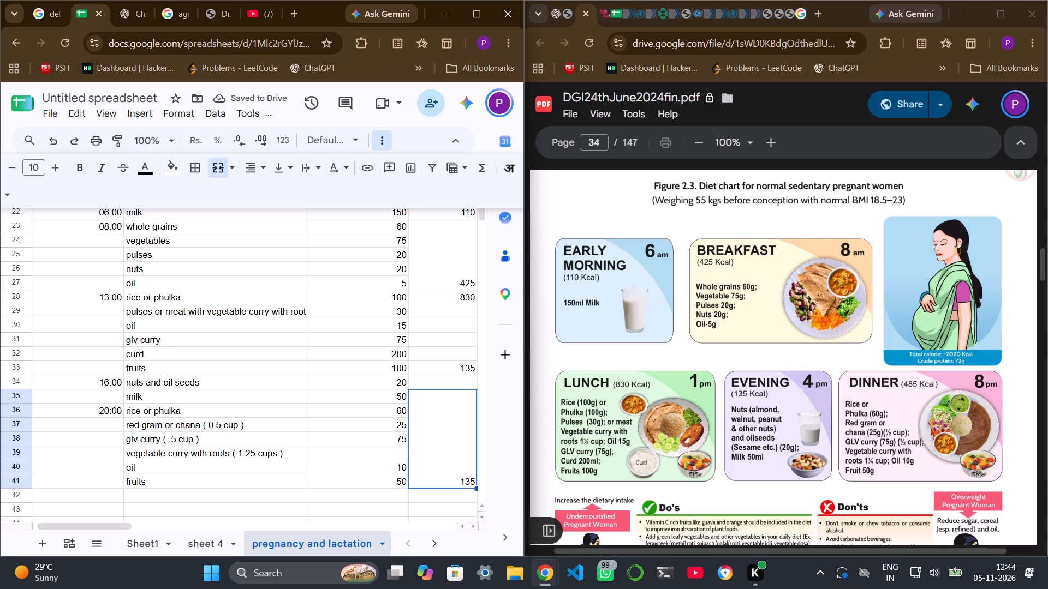
pyautogui.write('485')
pyautogui.press('Return')
# Merge the lunch calorie cells D28 to D32 into one cell.
pyautogui.tripleClick(374, 299)
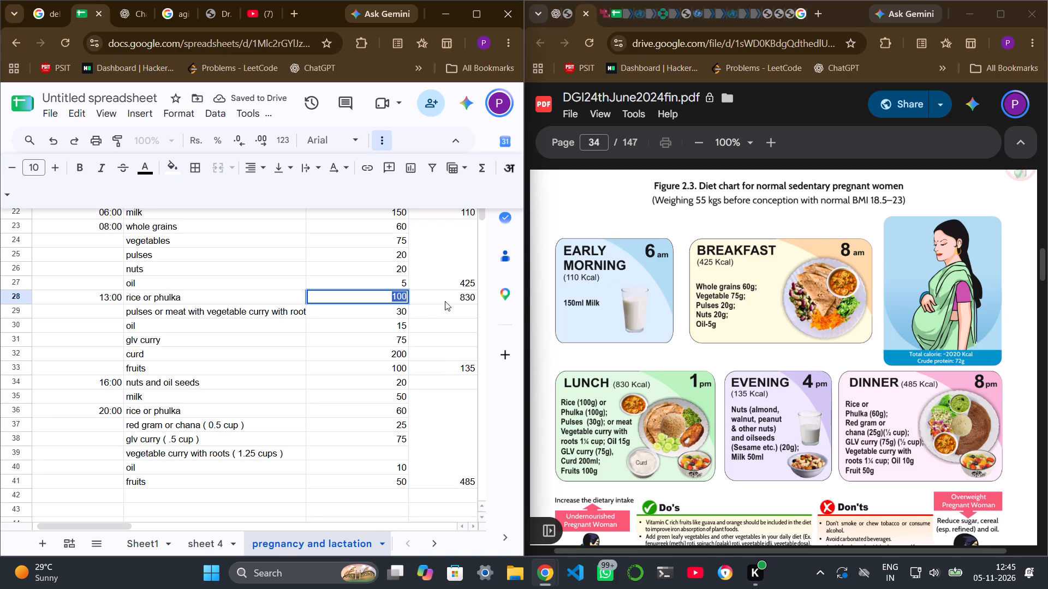
pyautogui.click(446, 287)
pyautogui.click(449, 296)
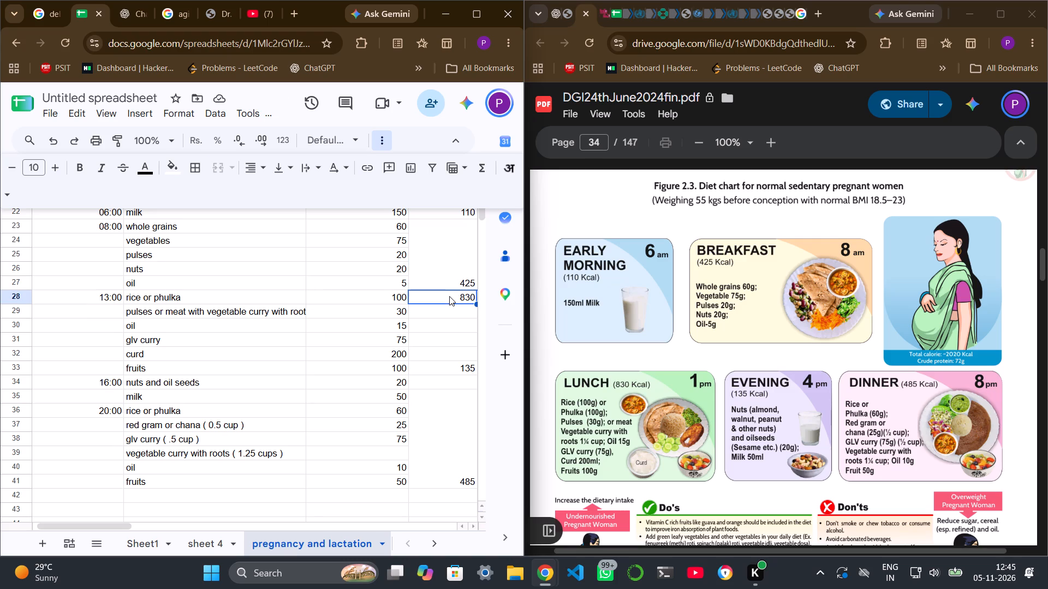
pyautogui.moveTo(449, 296); pyautogui.dragTo(458, 353)
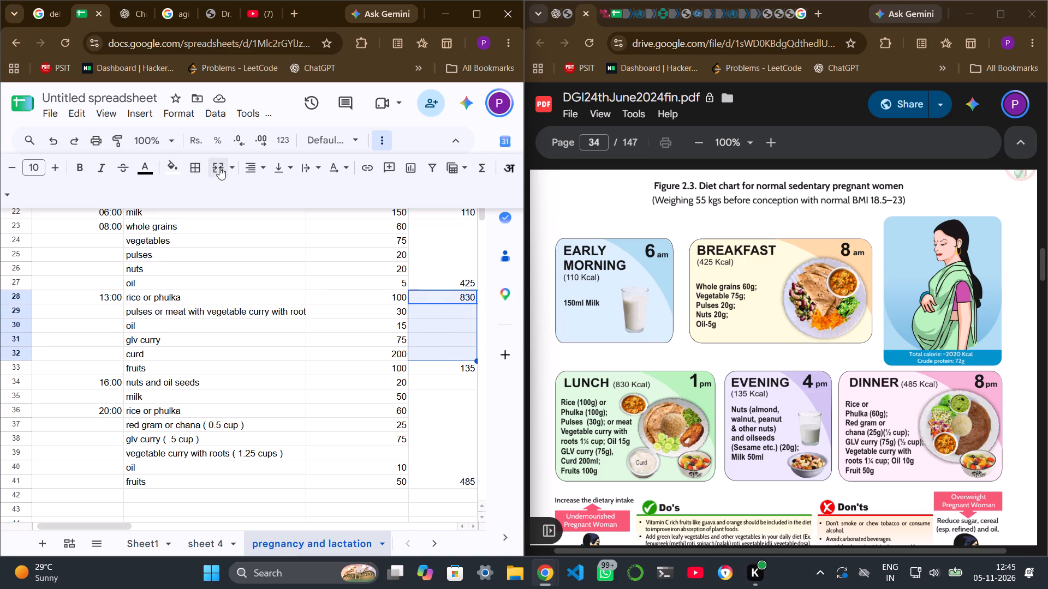
pyautogui.click(219, 166)
# Merge the calorie cells D33 and D34 into one cell.
pyautogui.click(464, 365)
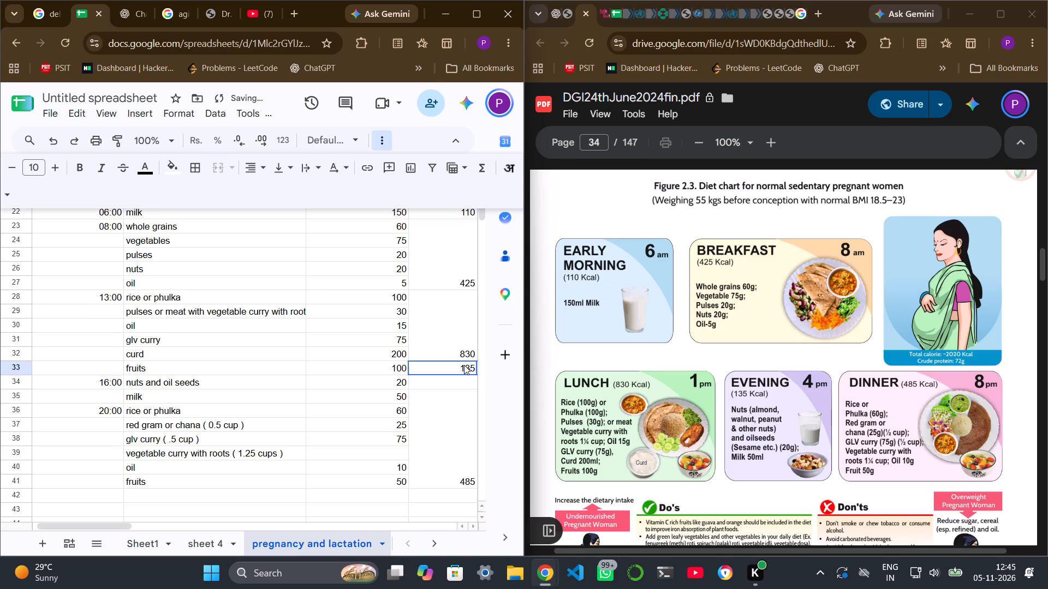
pyautogui.moveTo(464, 365); pyautogui.dragTo(466, 381)
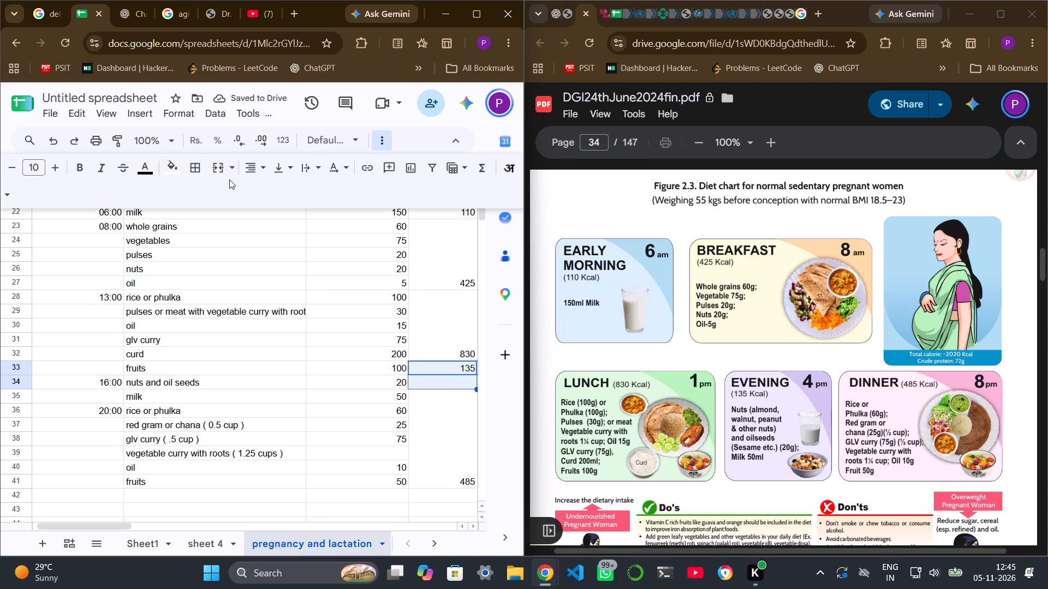
pyautogui.click(219, 170)
# Merge the time cells A23 to A27 for the 08:00 breakfast.
pyautogui.scroll(1, 138, 332)
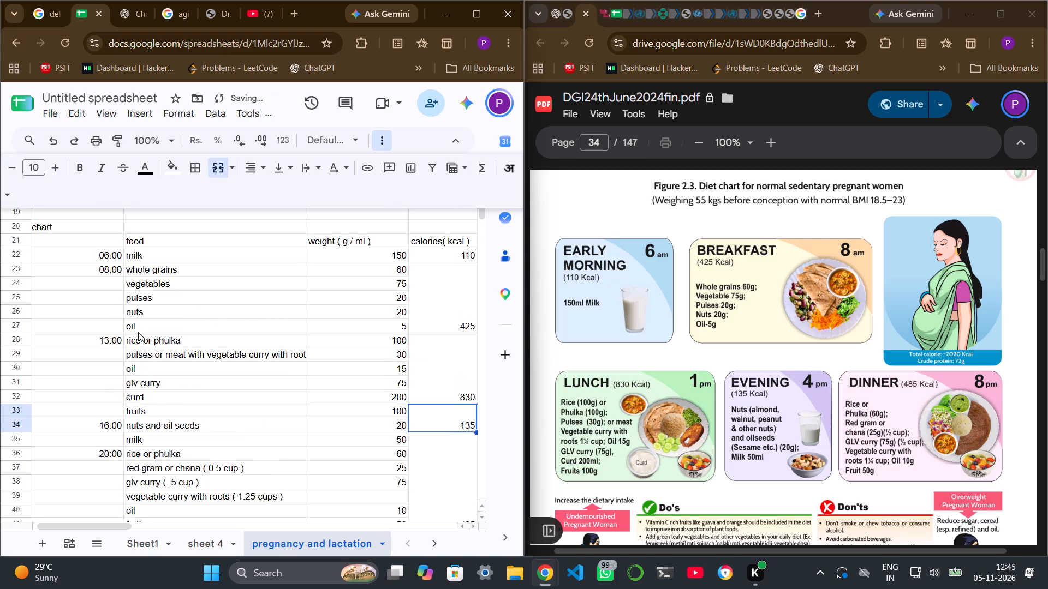
pyautogui.scroll(1, 138, 332)
pyautogui.moveTo(89, 274); pyautogui.dragTo(99, 326)
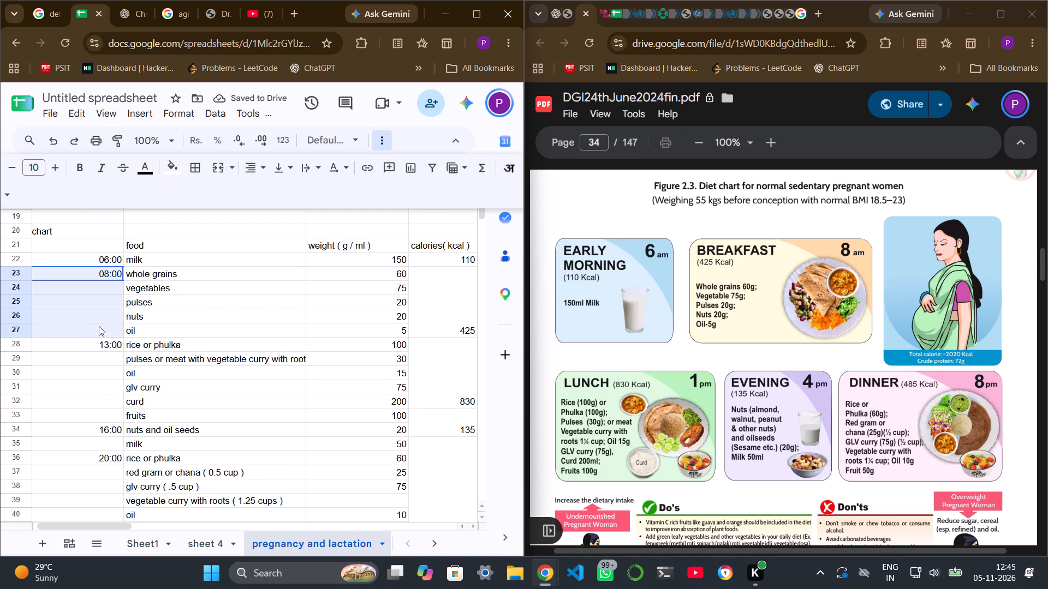
pyautogui.moveTo(99, 326); pyautogui.dragTo(100, 328)
pyautogui.click(217, 167)
# Merge the time cells A28 to A33 for the 13:00 lunch.
pyautogui.moveTo(109, 346); pyautogui.dragTo(118, 408)
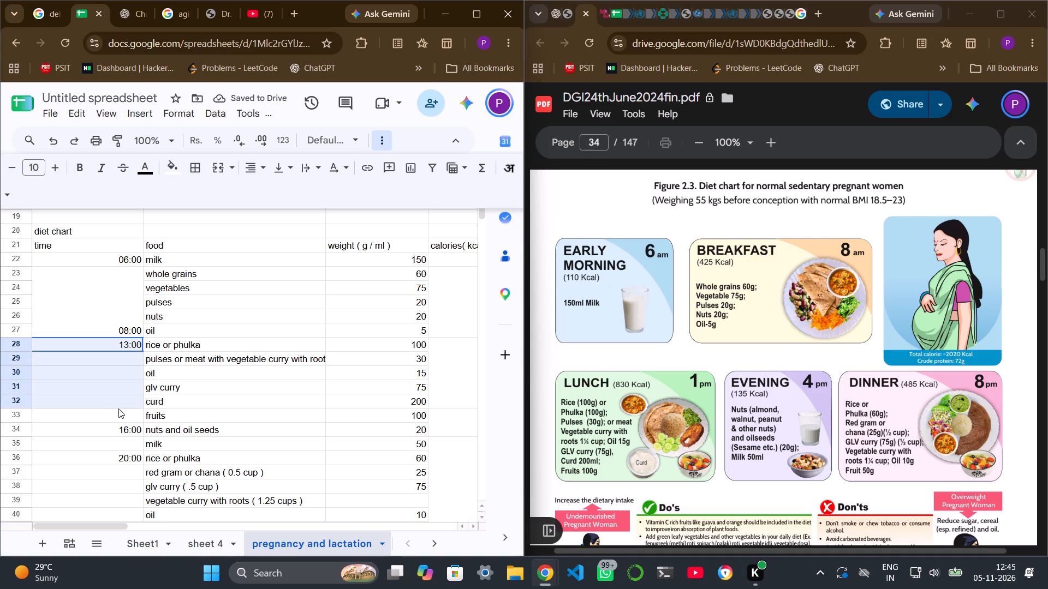
pyautogui.click(219, 169)
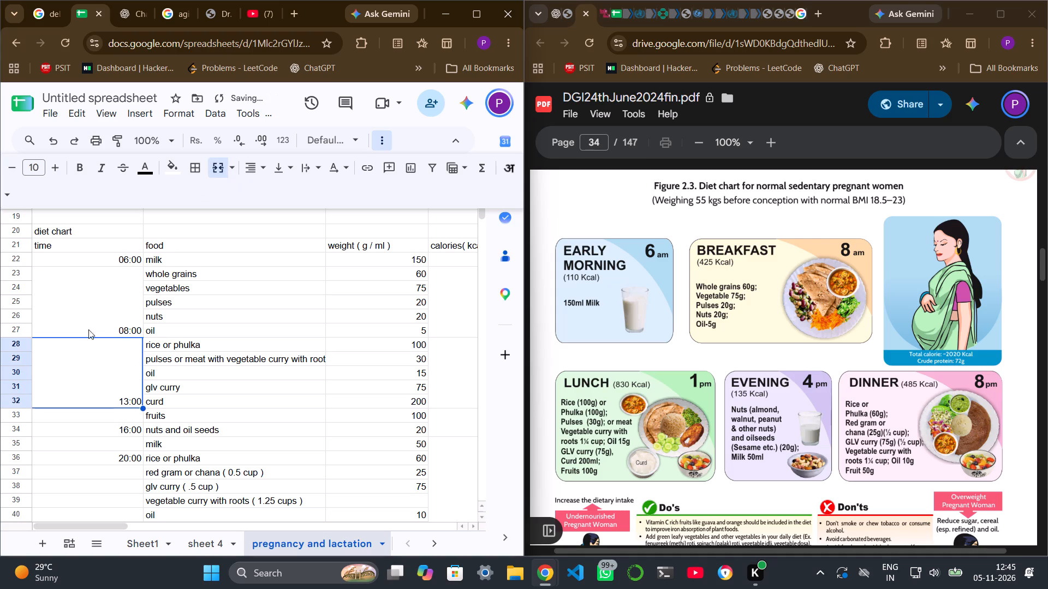
pyautogui.moveTo(120, 392); pyautogui.dragTo(125, 414)
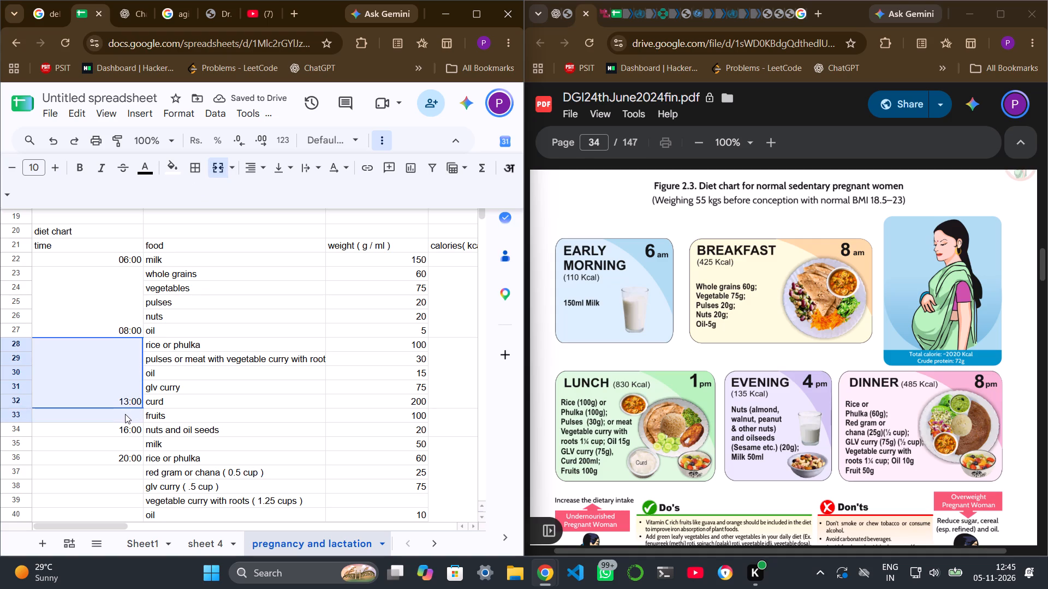
pyautogui.moveTo(125, 414); pyautogui.dragTo(125, 412)
pyautogui.click(218, 171)
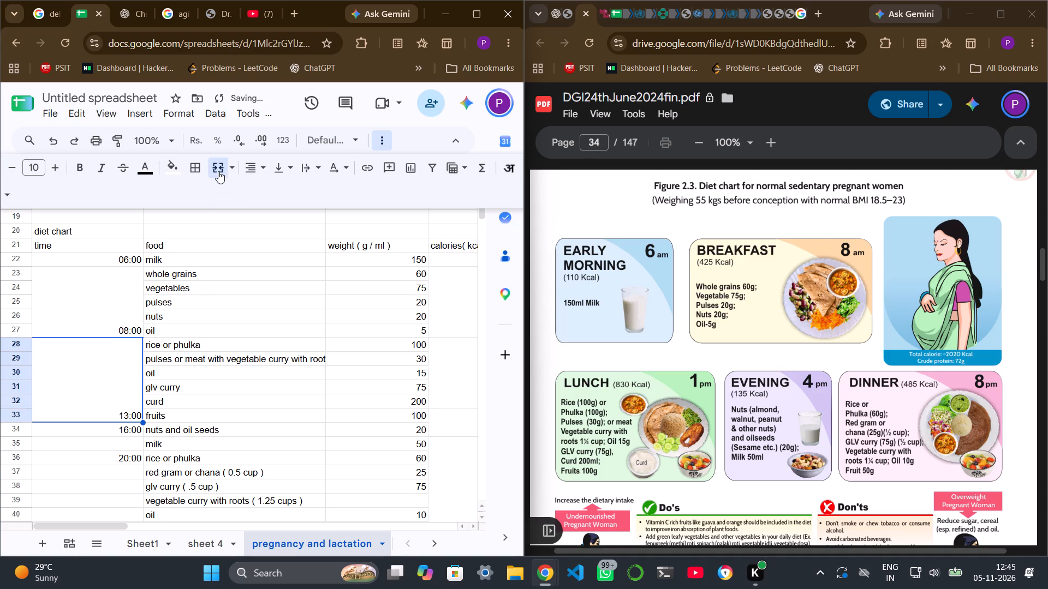
pyautogui.click(218, 171)
pyautogui.click(218, 171)
# Merge the time cells A34 and A35 for the 16:00 evening meal.
pyautogui.click(111, 427)
pyautogui.moveTo(111, 427); pyautogui.dragTo(113, 440)
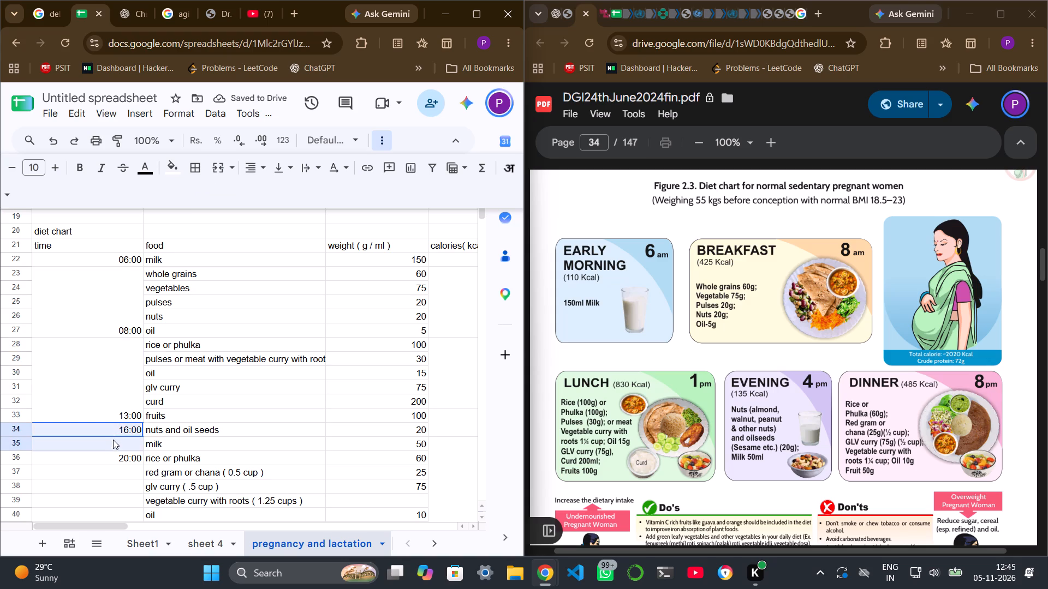
pyautogui.moveTo(113, 440); pyautogui.dragTo(115, 441)
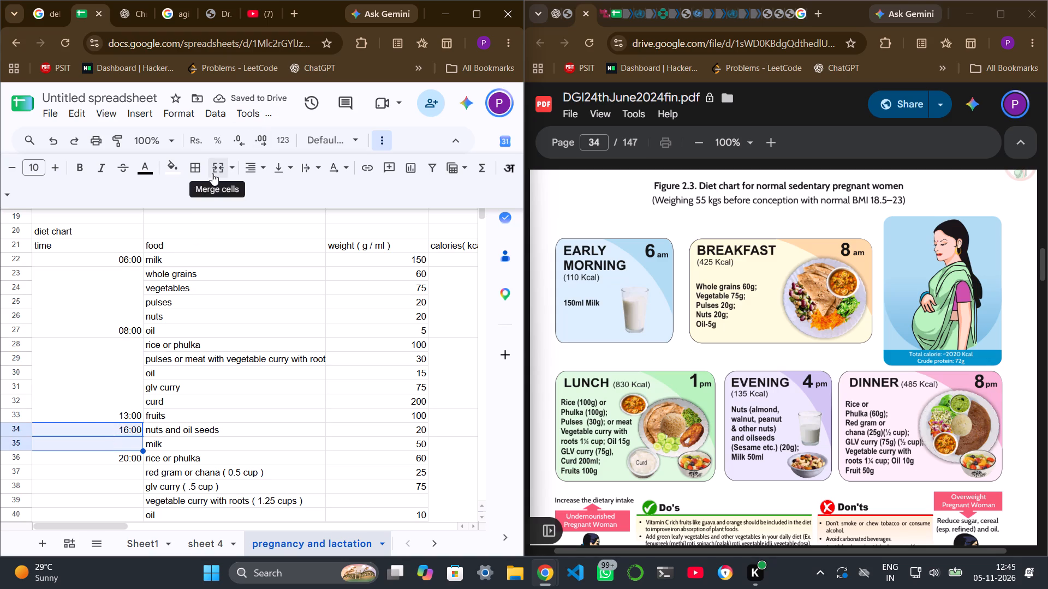
pyautogui.click(212, 173)
# Merge the time cells A36 to A41 for the 20:00 dinner.
pyautogui.click(72, 456)
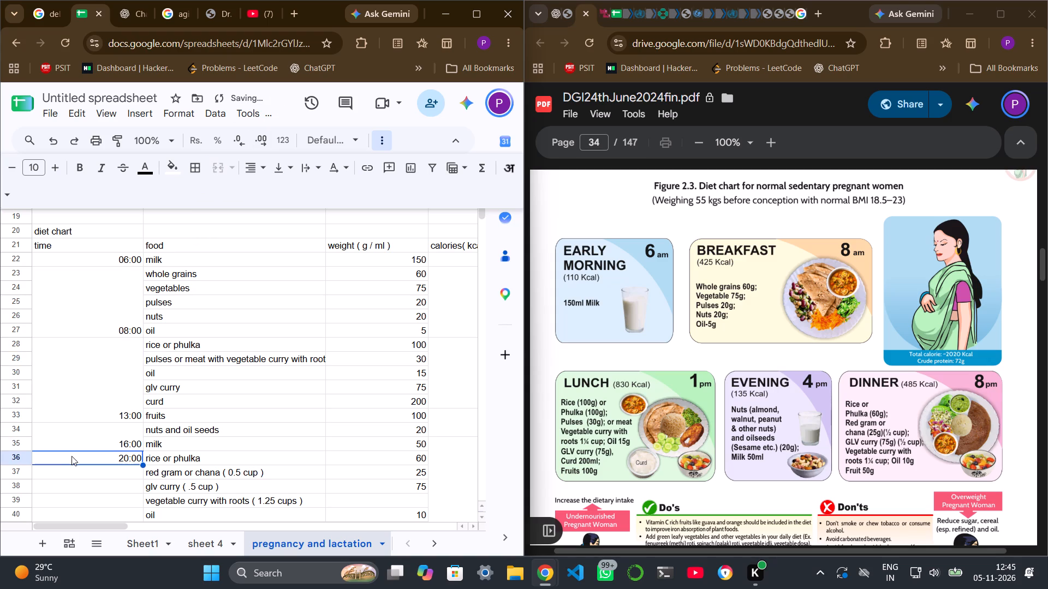
pyautogui.moveTo(72, 456); pyautogui.dragTo(82, 516)
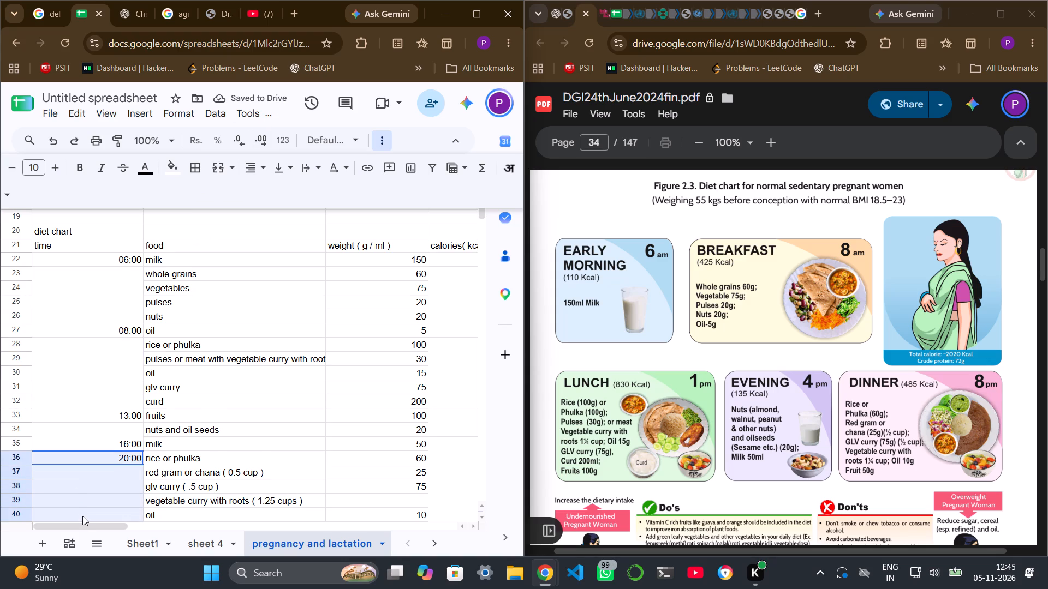
pyautogui.moveTo(82, 516); pyautogui.dragTo(110, 467)
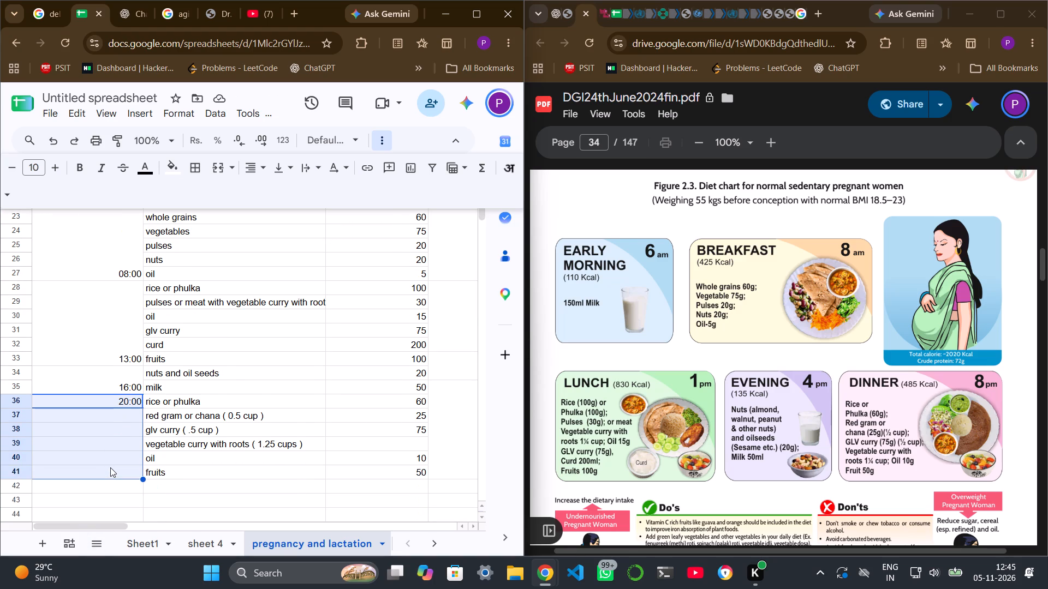
pyautogui.click(211, 171)
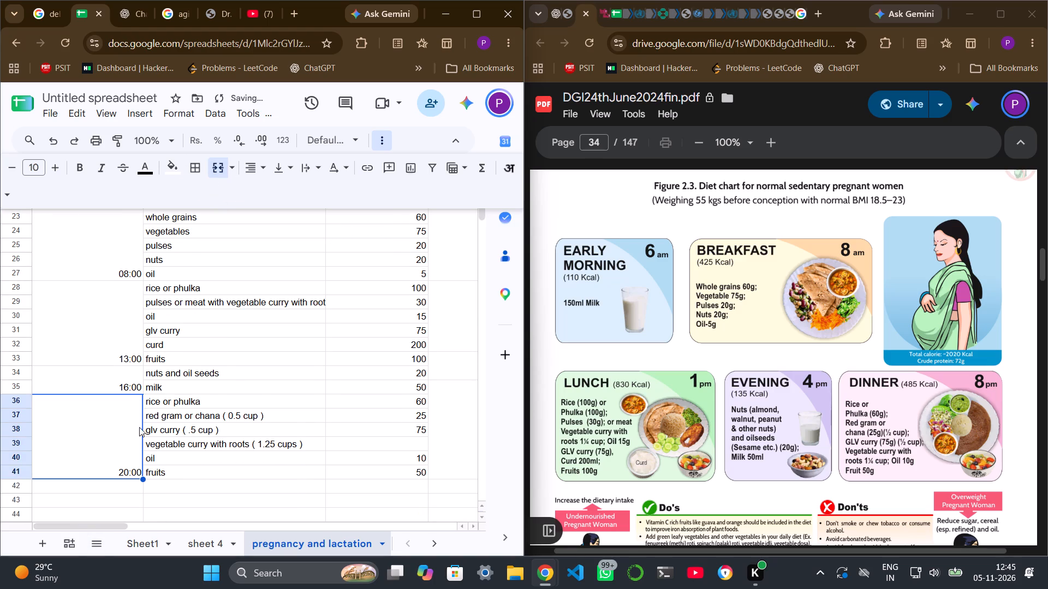
# Read on in the guidelines PDF past the pregnant women's diet chart to Table 2.1 on food groups for undernourished pregnant women.
pyautogui.scroll(-3, 167, 475)
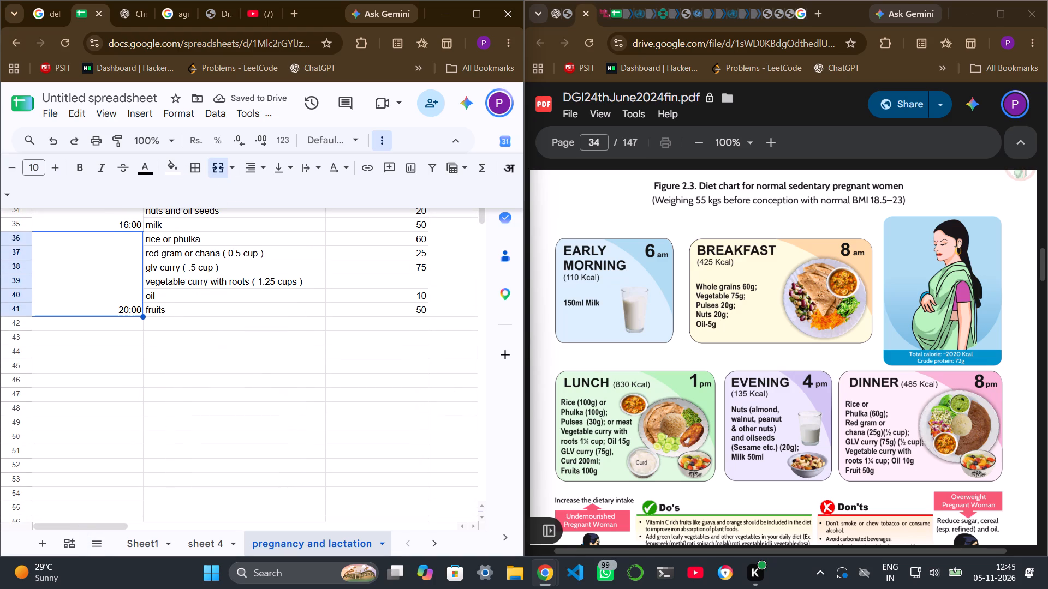
pyautogui.scroll(-2, 654, 444)
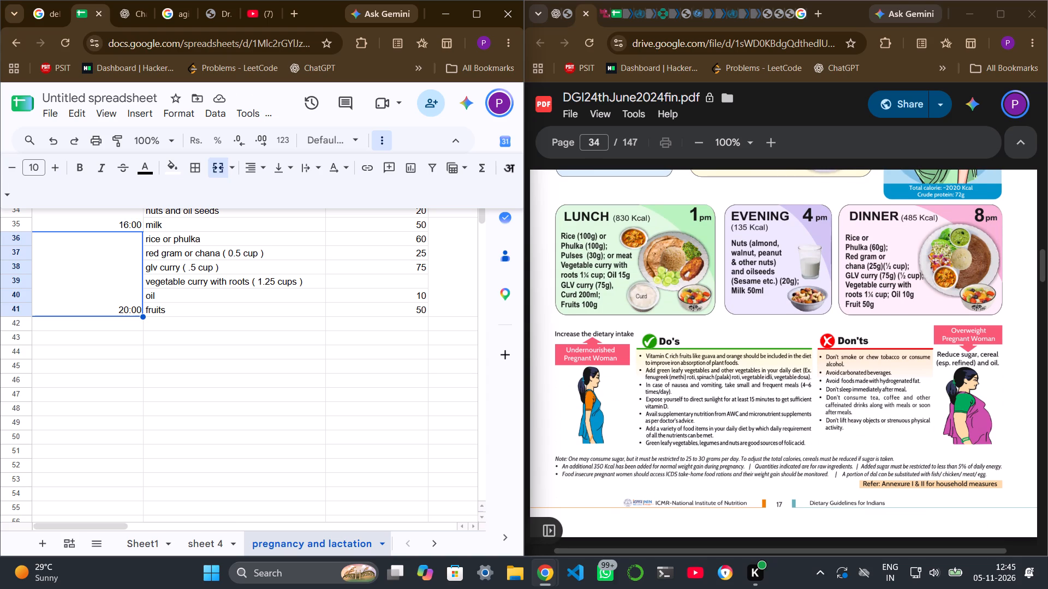
pyautogui.scroll(-1, 707, 449)
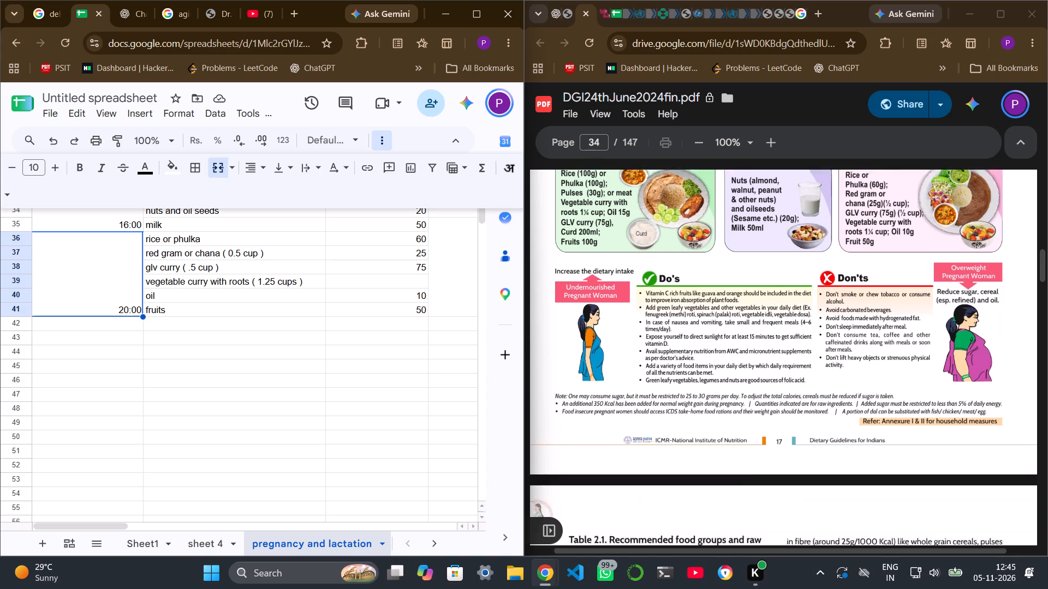
pyautogui.scroll(-1, 707, 449)
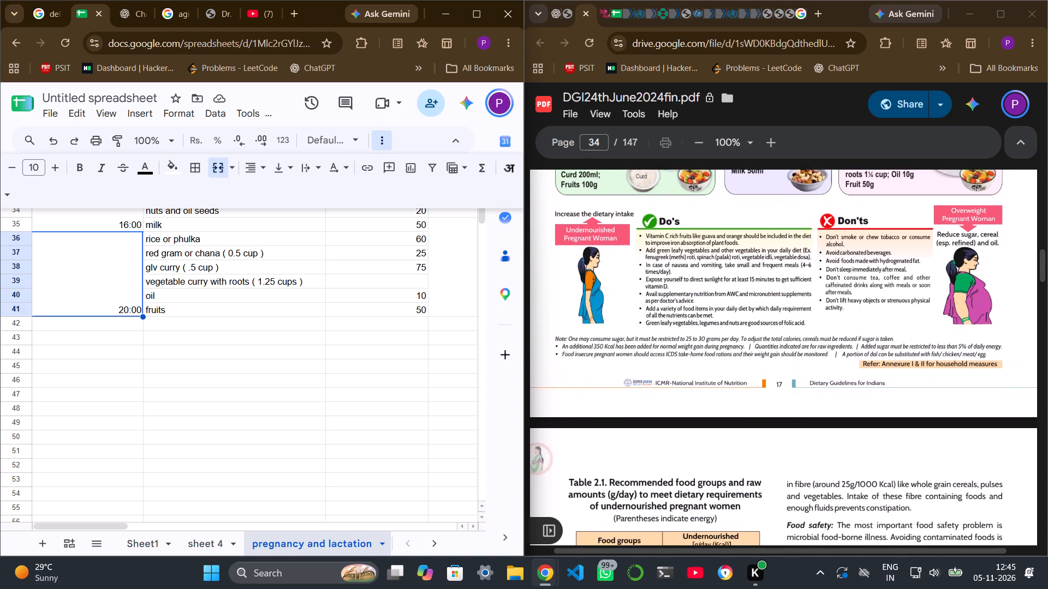
pyautogui.scroll(-1, 707, 449)
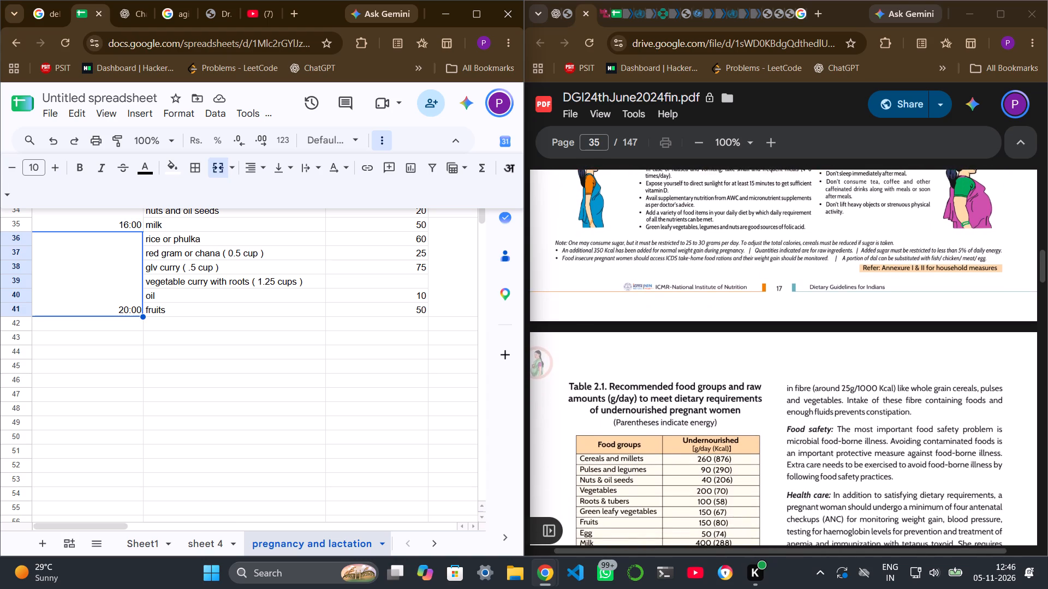
pyautogui.scroll(-2, 707, 449)
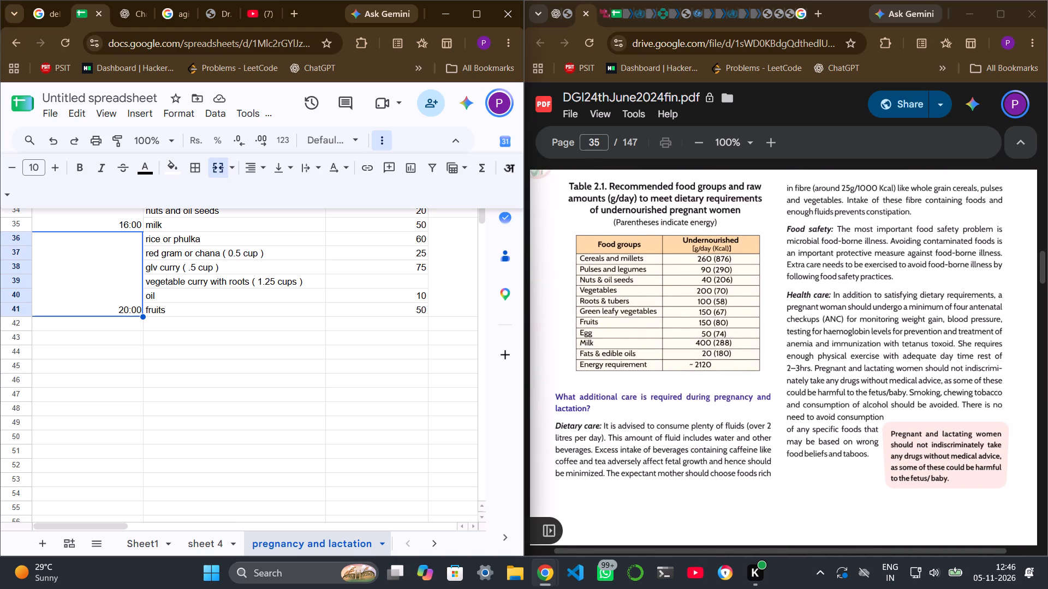